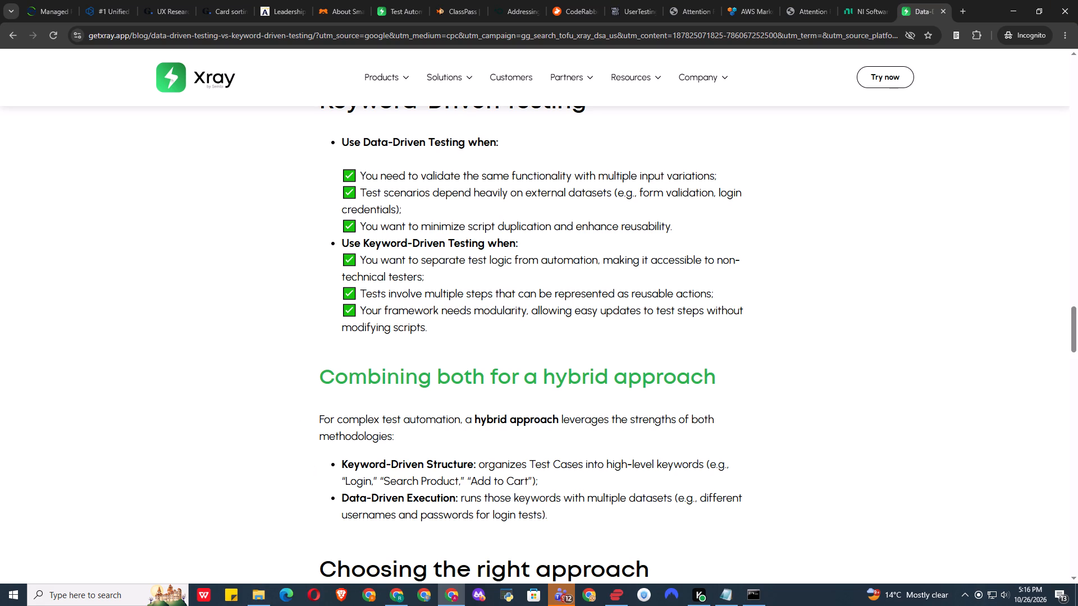
# Find element34 in the US Tracker sheet, set its count to 3, and close the Element34 page.
pyautogui.click(45, 0)
pyautogui.scroll(-5, 426, 257)
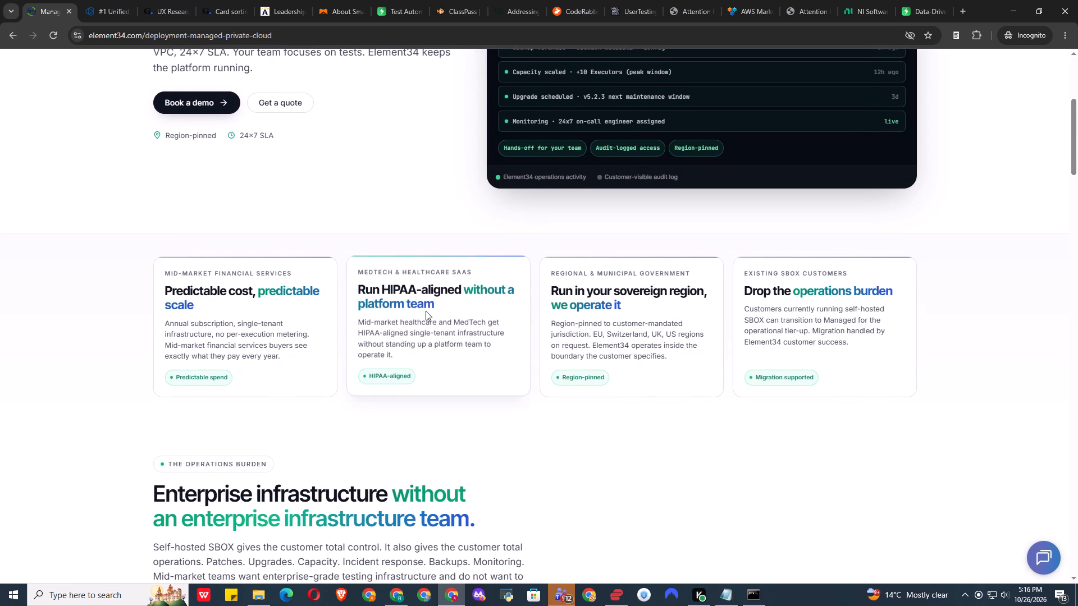
pyautogui.doubleClick(110, 33)
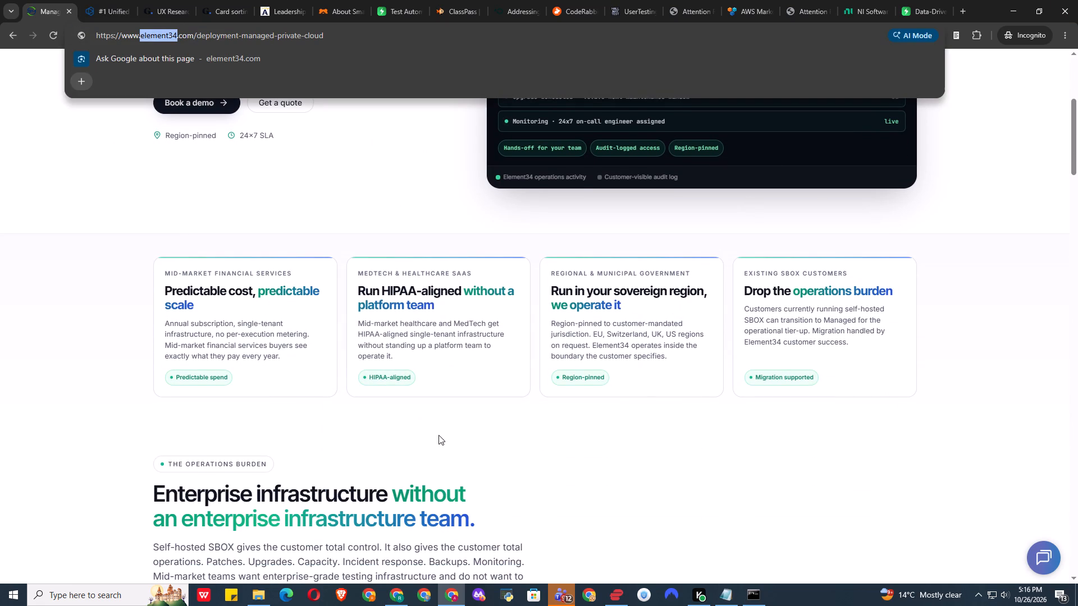
pyautogui.hotkey('ctrl', 'c')
pyautogui.hotkey('ctrl', 'c')
pyautogui.hotkey('ctrl', 'c')
pyautogui.click(388, 600)
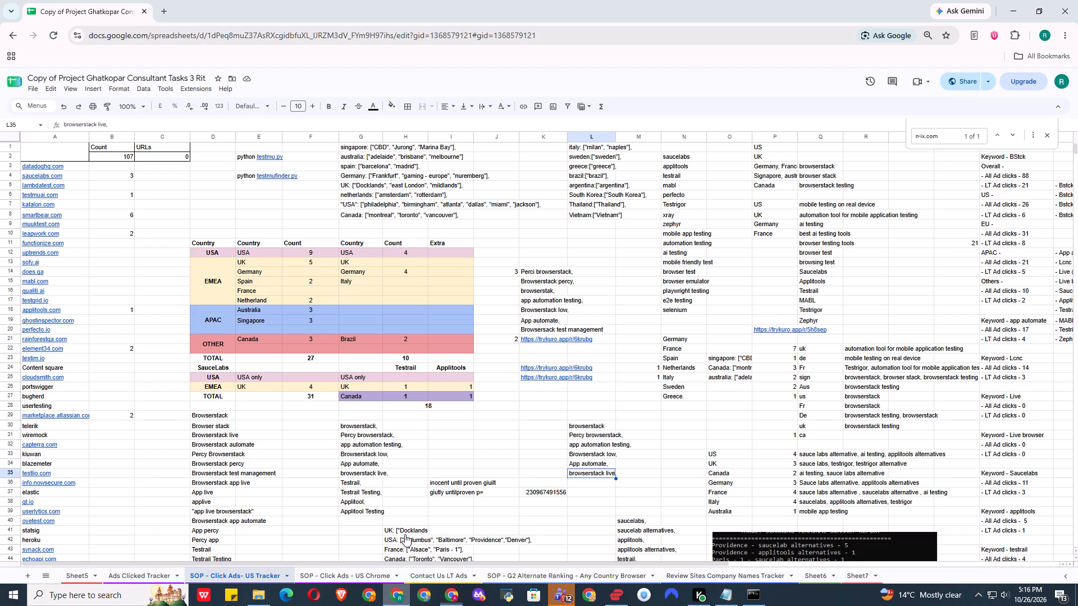
pyautogui.click(478, 304)
pyautogui.hotkey('ctrl', 'f')
pyautogui.hotkey('ctrl', 'v')
pyautogui.click(116, 345)
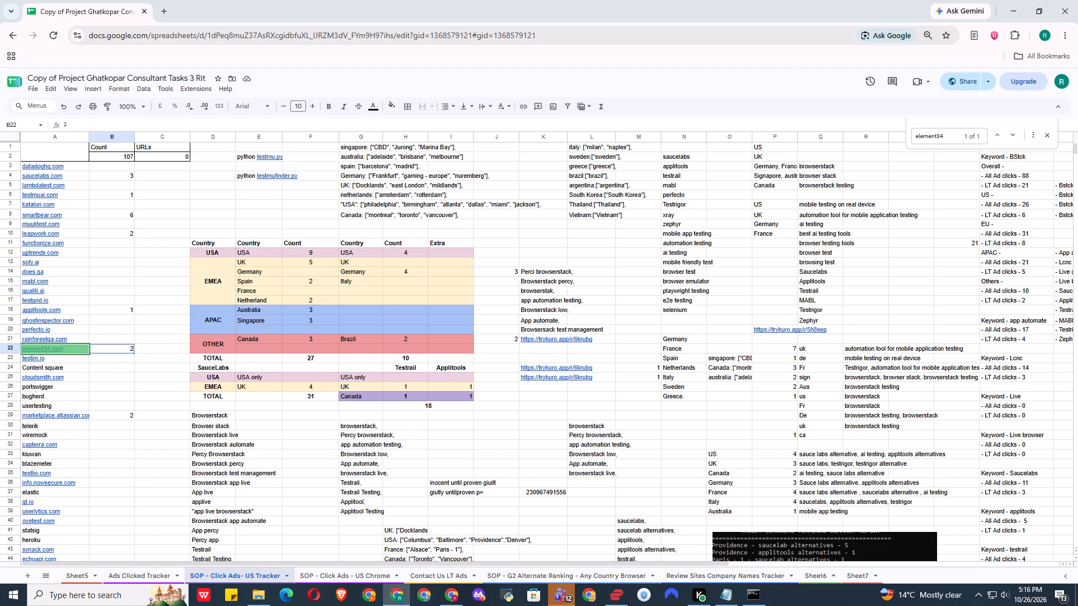
pyautogui.press('3')
pyautogui.click(212, 389)
pyautogui.click(459, 594)
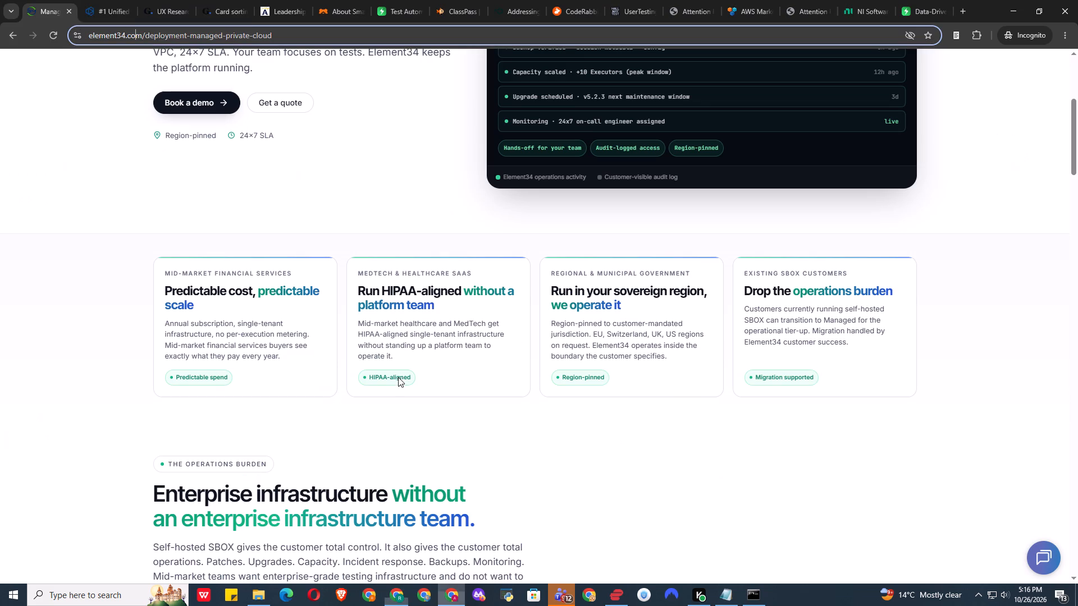
pyautogui.click(68, 6)
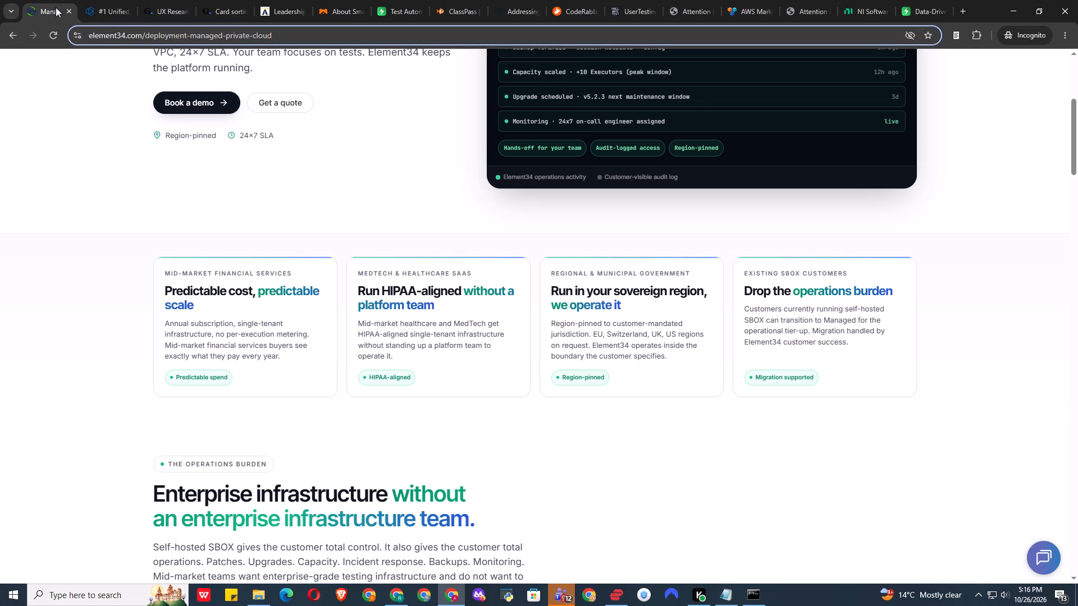
pyautogui.click(66, 9)
# Look up testmo in the US Tracker sheet, set the testmo.com count to 5, and close the Testmo page.
pyautogui.doubleClick(99, 34)
pyautogui.hotkey('ctrl', 'c')
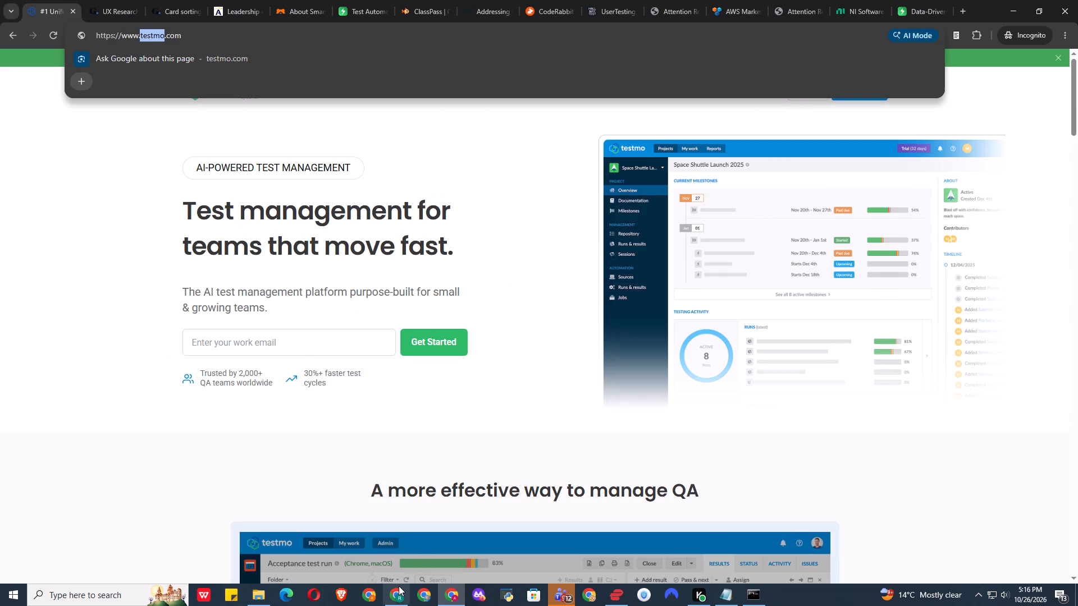
pyautogui.click(397, 605)
pyautogui.click(498, 437)
pyautogui.hotkey('ctrl', 'f')
pyautogui.hotkey('ctrl', 'v')
pyautogui.scroll(-2, 68, 425)
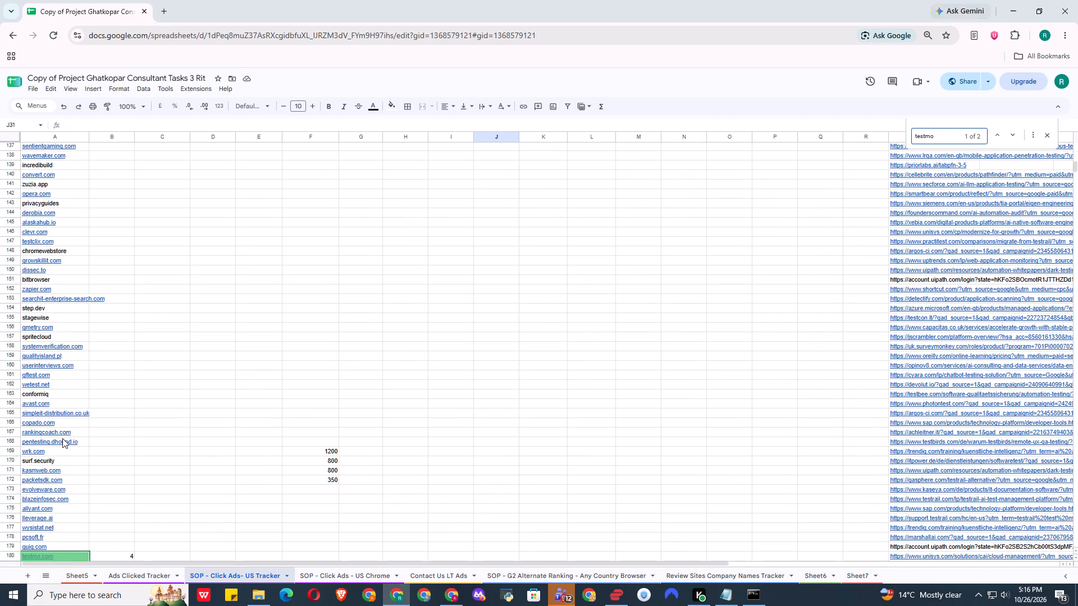
pyautogui.scroll(-1, 62, 438)
pyautogui.click(104, 385)
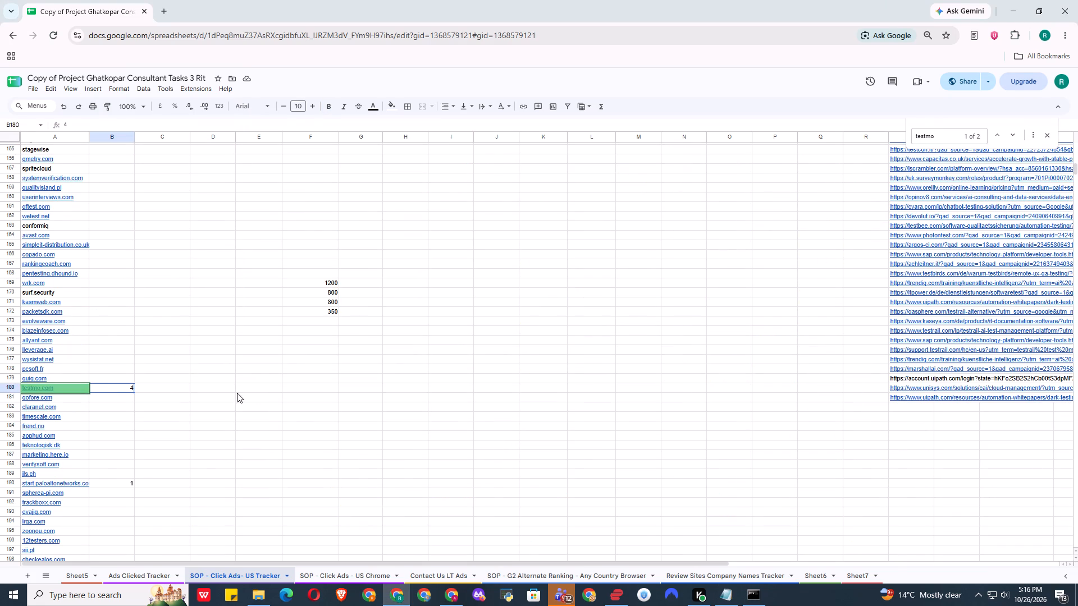
pyautogui.press('5')
pyautogui.click(258, 391)
pyautogui.click(460, 594)
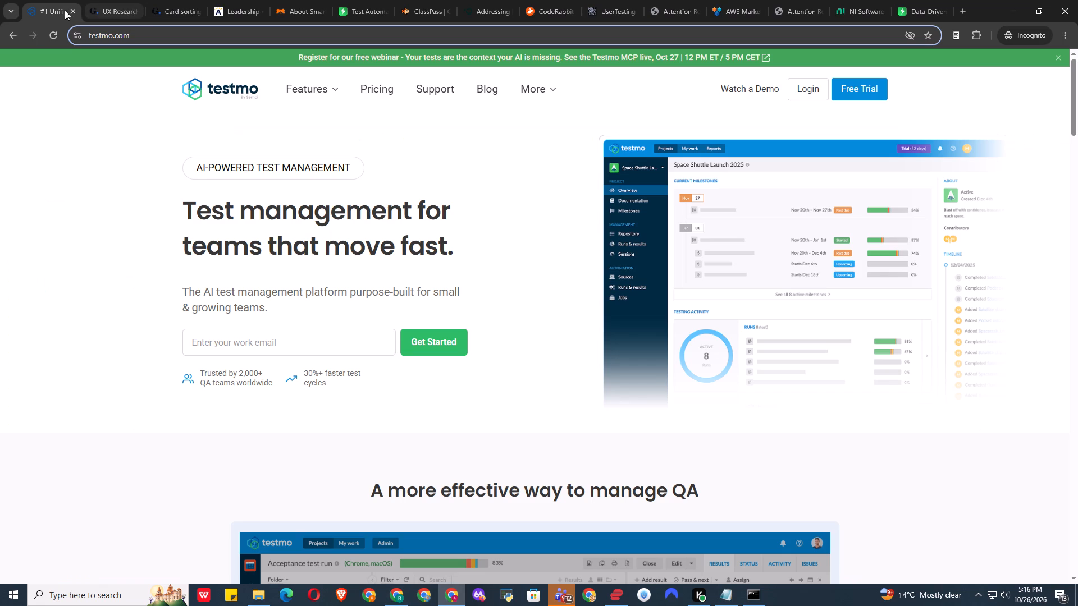
pyautogui.click(72, 11)
# Look up greatquestion in the US Tracker sheet, set its count to 2, and close the UX research page.
pyautogui.doubleClick(97, 35)
pyautogui.hotkey('ctrl', 'c')
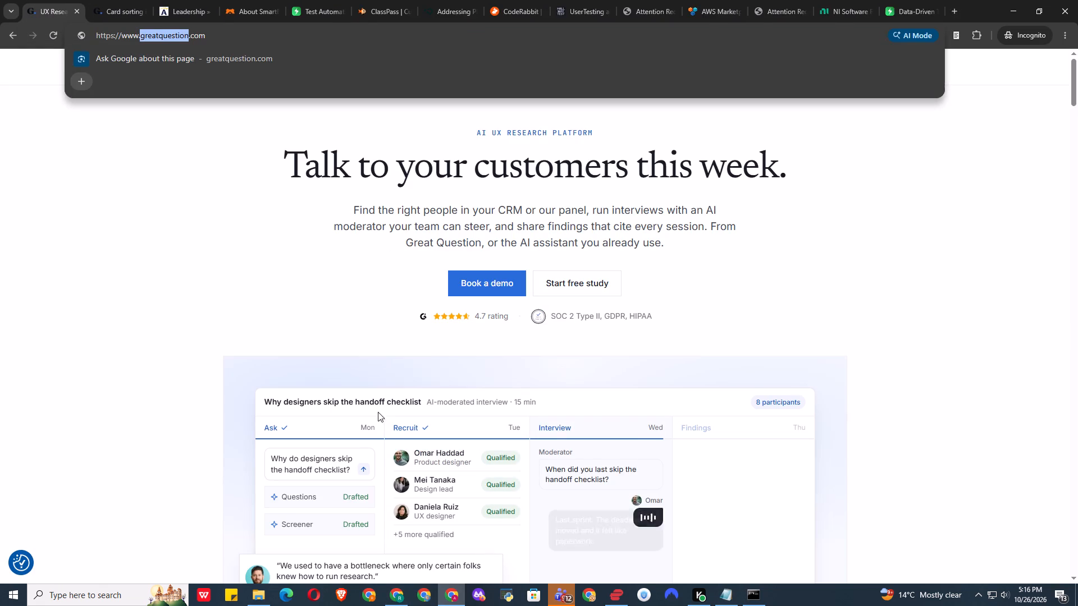
pyautogui.click(394, 605)
pyautogui.click(430, 355)
pyautogui.hotkey('ctrl', 'f')
pyautogui.hotkey('ctrl', 'v')
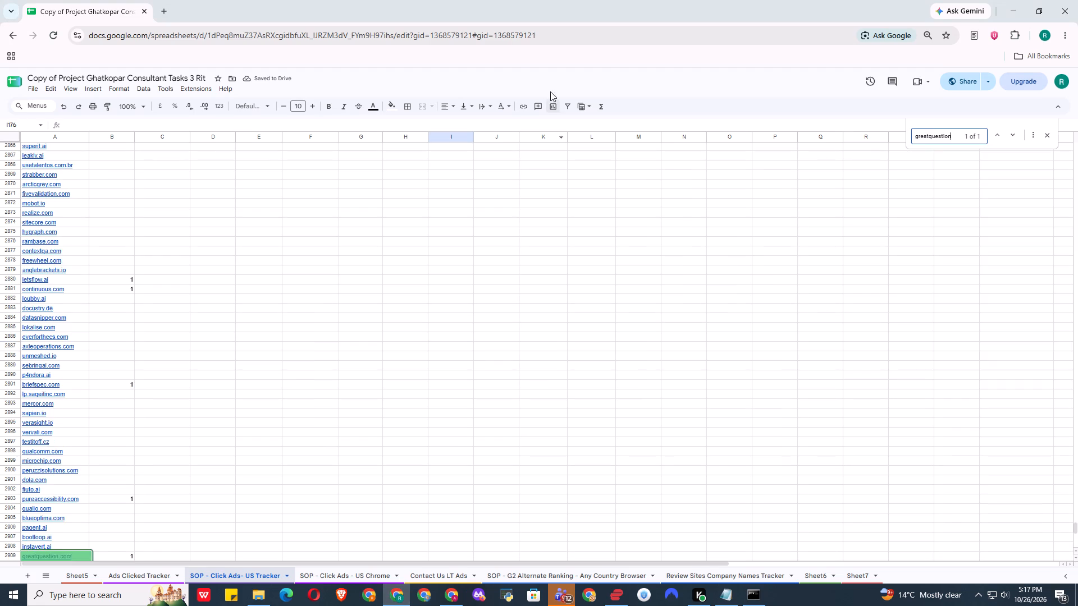
pyautogui.scroll(-3, 246, 353)
pyautogui.click(116, 389)
pyautogui.press('2')
pyautogui.click(335, 368)
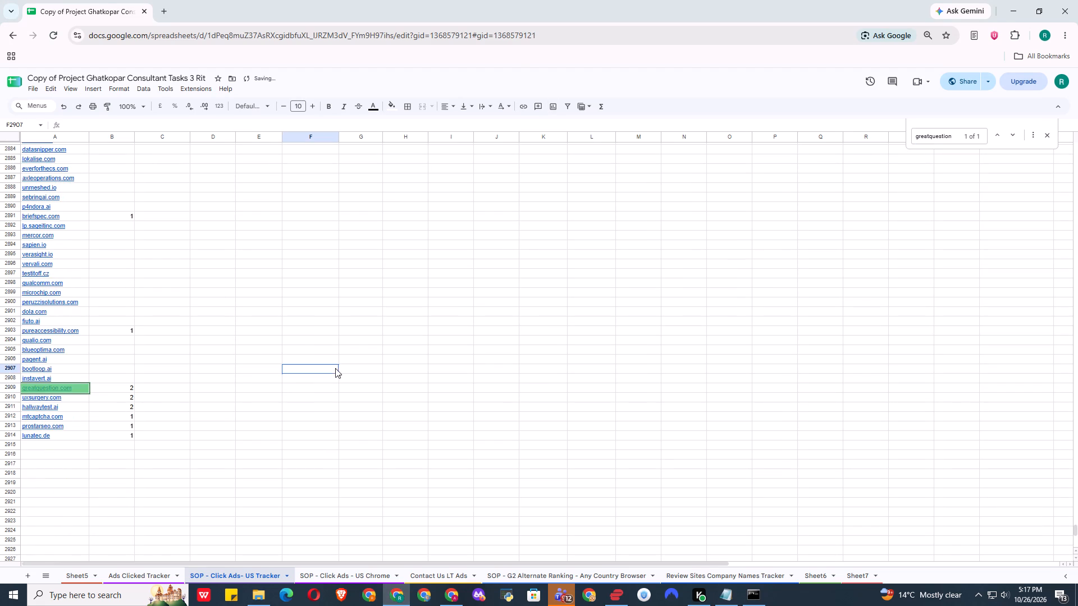
pyautogui.click(454, 595)
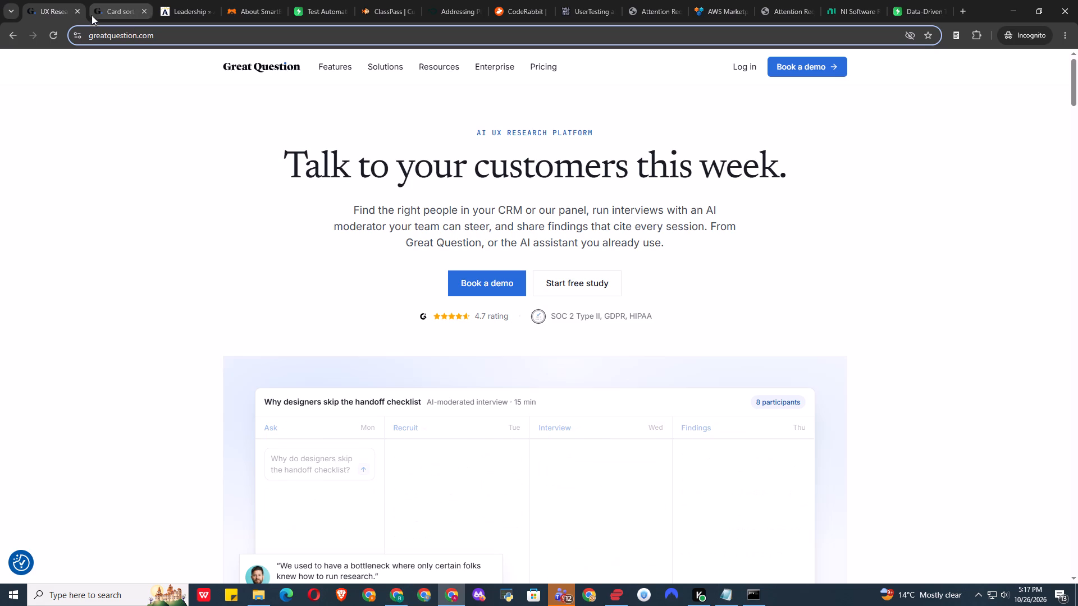
pyautogui.click(75, 7)
# Check the domain of the card sorting article and close that second Great Question page.
pyautogui.doubleClick(102, 37)
pyautogui.click(76, 17)
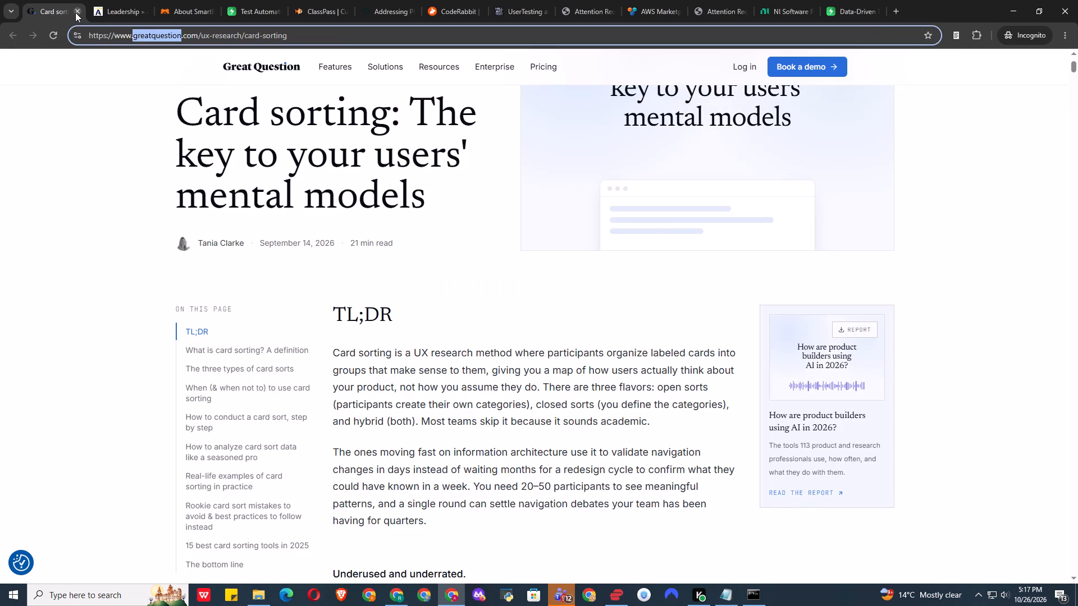
pyautogui.click(75, 12)
# Find the aspiritech domain row in the US Tracker sheet, set its count to 2, and close the Aspiritech leadership page.
pyautogui.doubleClick(116, 39)
pyautogui.hotkey('ctrl', 'c')
pyautogui.doubleClick(120, 34)
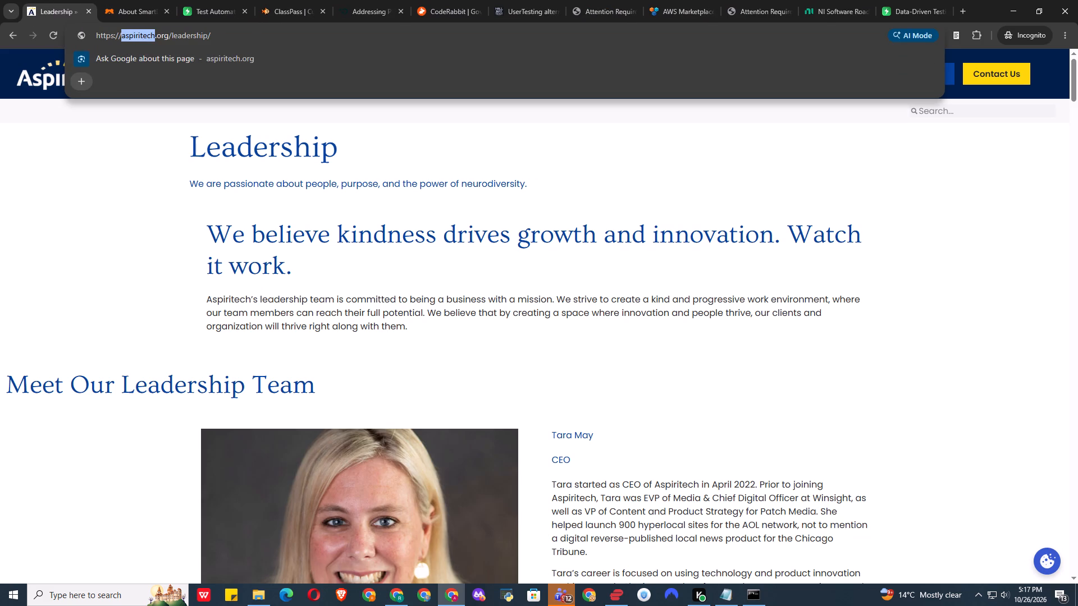
pyautogui.hotkey('ctrl', 'c')
pyautogui.hotkey('ctrl', 'c')
pyautogui.hotkey('ctrl', 'c')
pyautogui.click(399, 593)
pyautogui.click(503, 294)
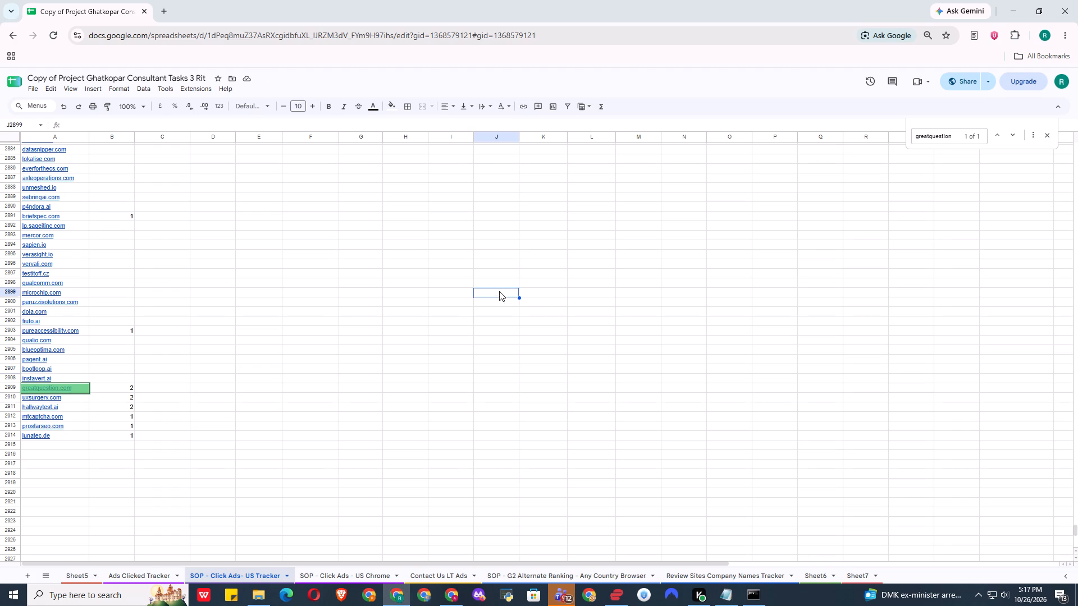
pyautogui.hotkey('ctrl', 'f')
pyautogui.hotkey('ctrl', 'v')
pyautogui.scroll(1, 529, 230)
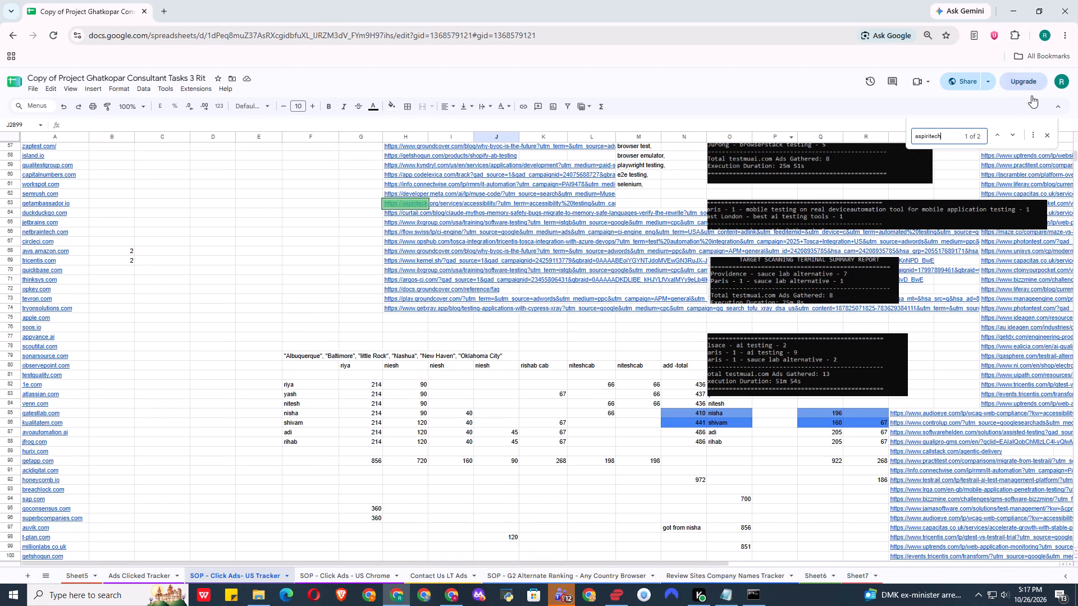
pyautogui.click(1001, 130)
pyautogui.scroll(-3, 243, 275)
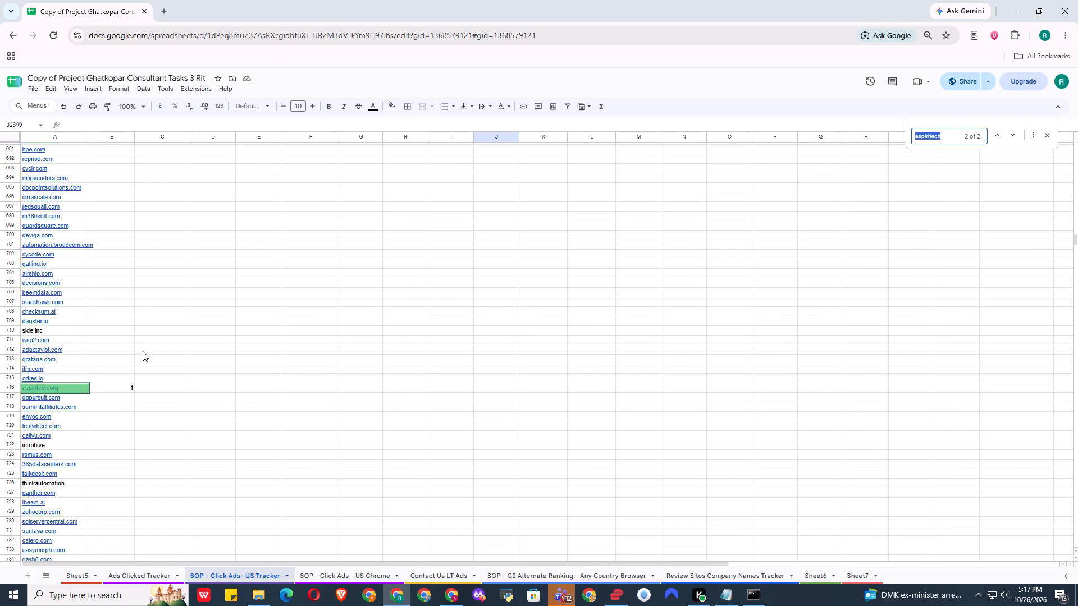
pyautogui.click(127, 391)
pyautogui.press('2')
pyautogui.click(212, 388)
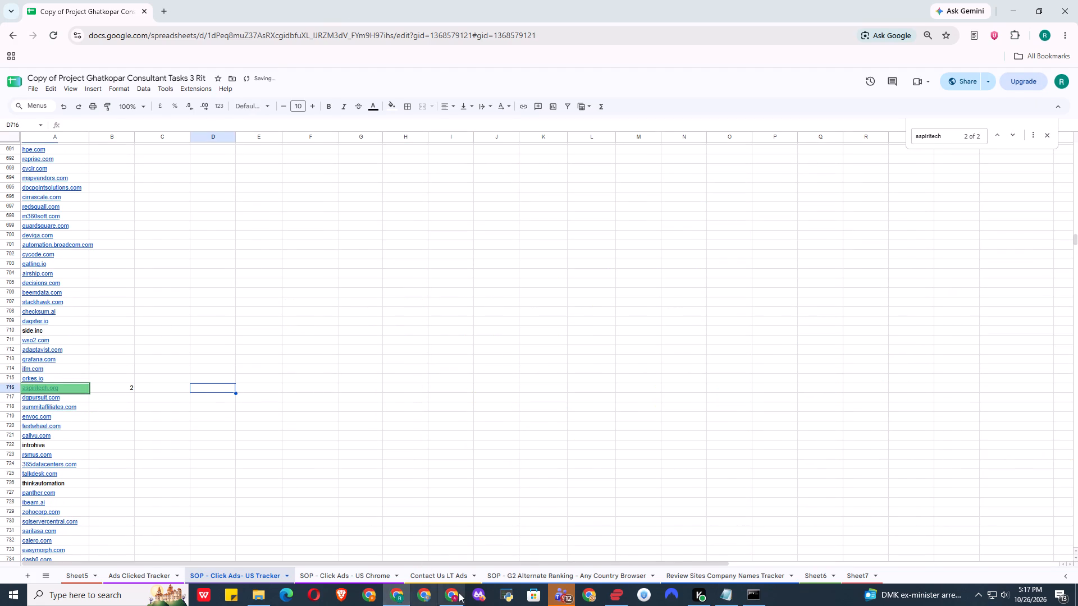
pyautogui.click(459, 593)
pyautogui.click(84, 10)
pyautogui.click(90, 11)
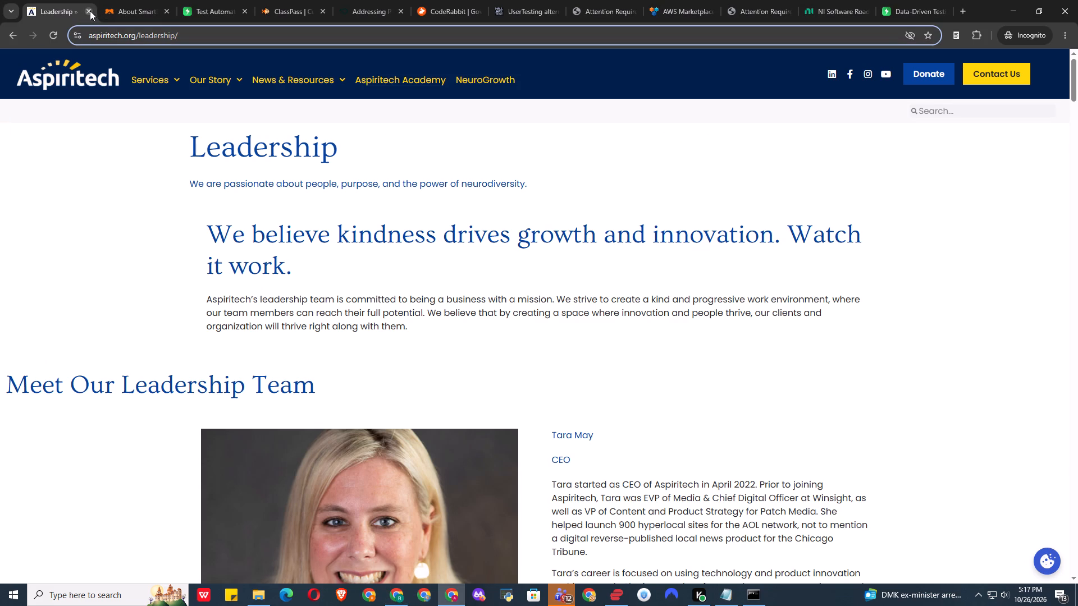
# Look up smartbear in the US Tracker sheet, set the smartbear.com count to 7, and close the SmartBear page.
pyautogui.doubleClick(93, 26)
pyautogui.hotkey('ctrl', 'c')
pyautogui.click(395, 596)
pyautogui.click(405, 414)
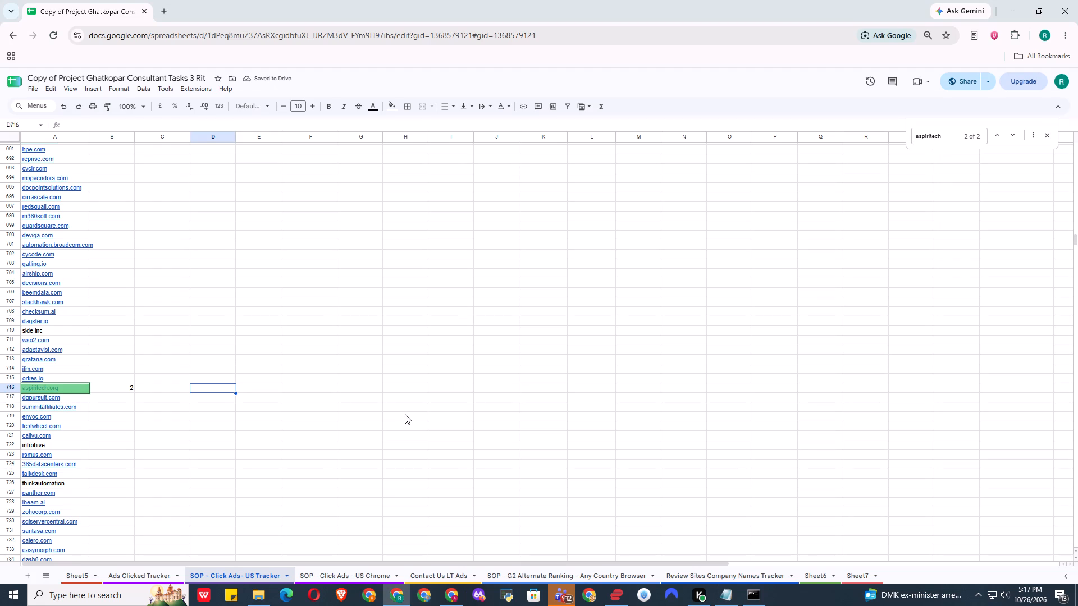
pyautogui.hotkey('ctrl', 'f')
pyautogui.hotkey('ctrl', 'v')
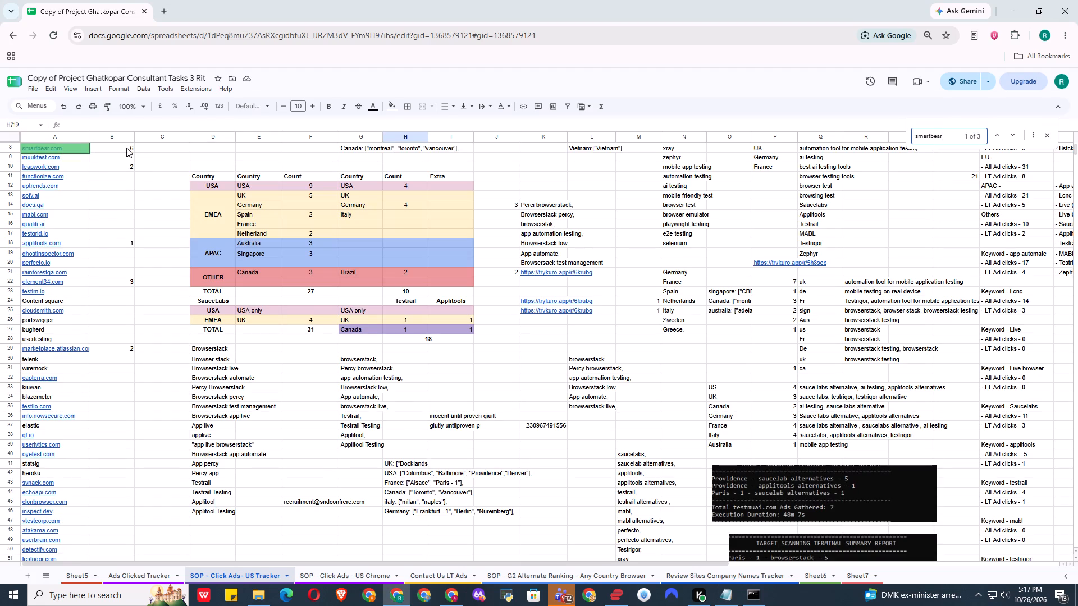
pyautogui.click(126, 148)
pyautogui.press('7')
pyautogui.click(370, 268)
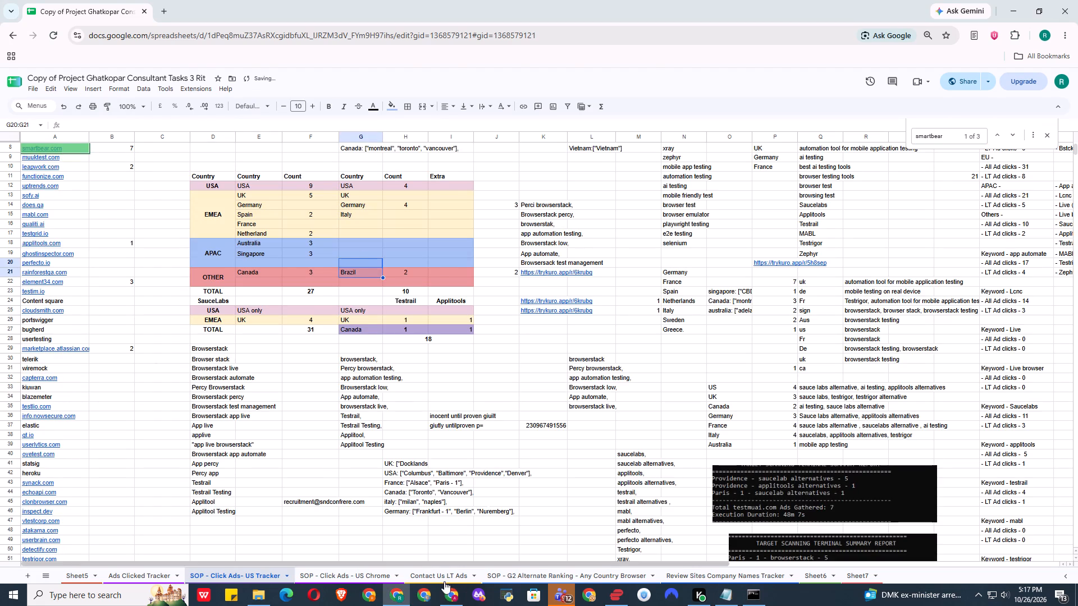
pyautogui.click(446, 584)
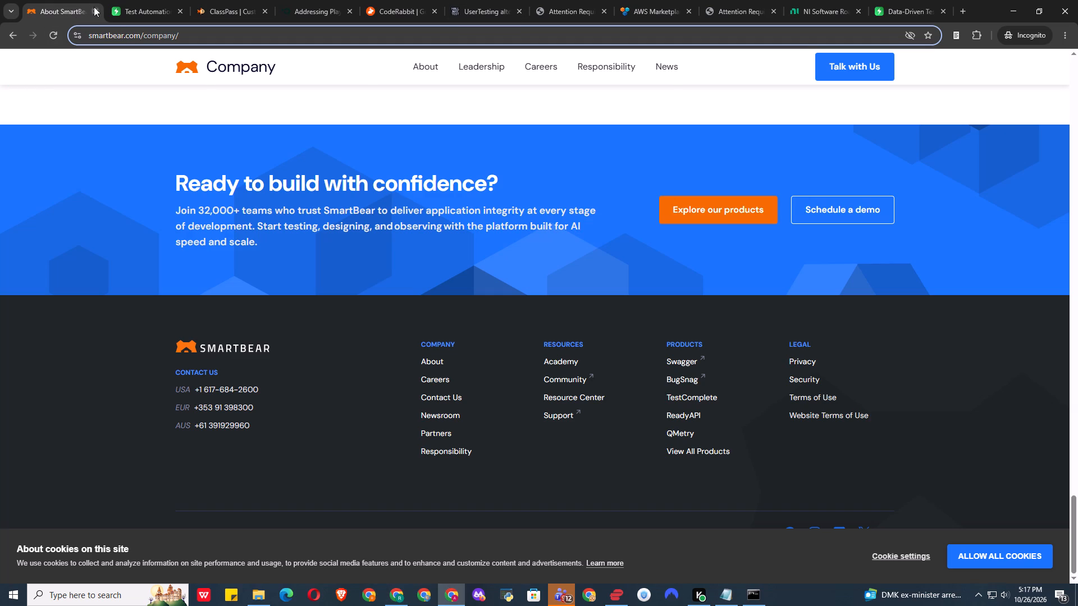
pyautogui.click(94, 7)
# Find the getxray.app domain row in the US Tracker sheet, set its count to 4, and close the Xray test automation page.
pyautogui.doubleClick(119, 34)
pyautogui.hotkey('ctrl', 'c')
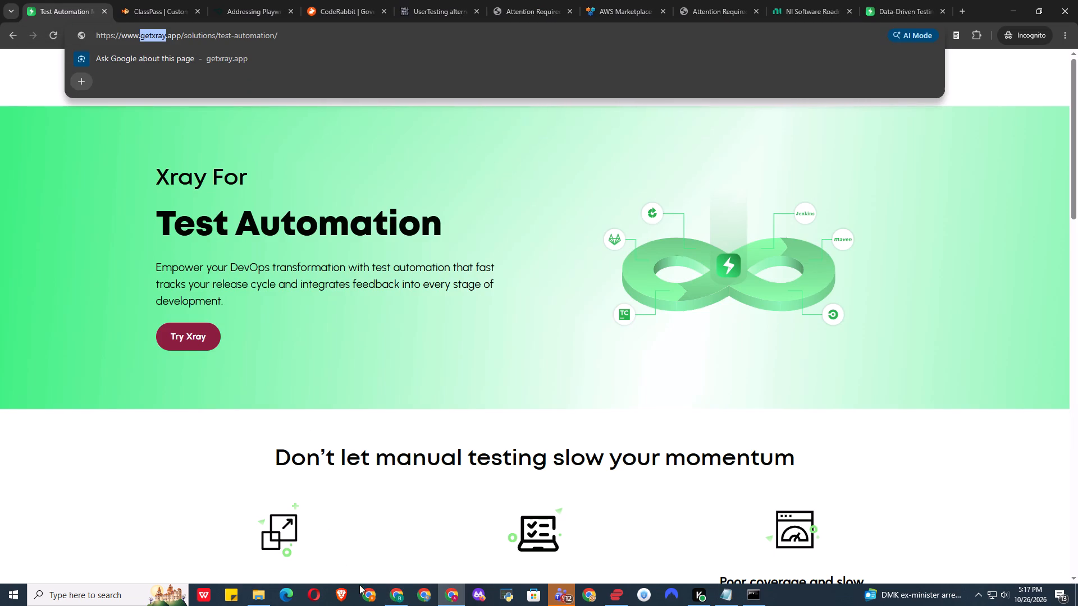
pyautogui.click(389, 590)
pyautogui.click(424, 540)
pyautogui.hotkey('ctrl', 'f')
pyautogui.hotkey('ctrl', 'v')
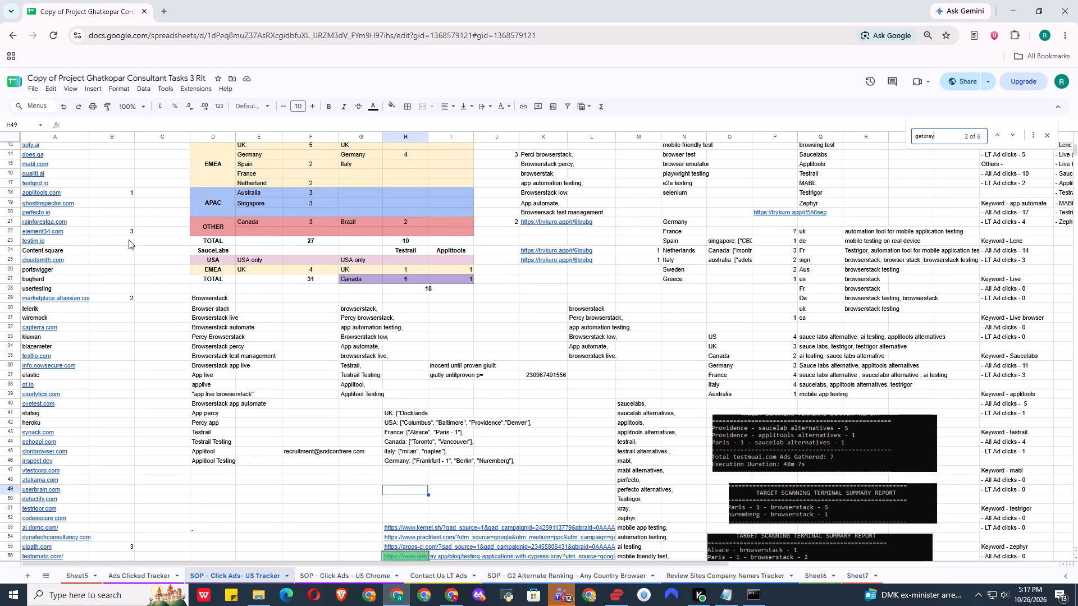
pyautogui.scroll(-3, 112, 285)
pyautogui.scroll(-4, 427, 342)
pyautogui.click(1000, 133)
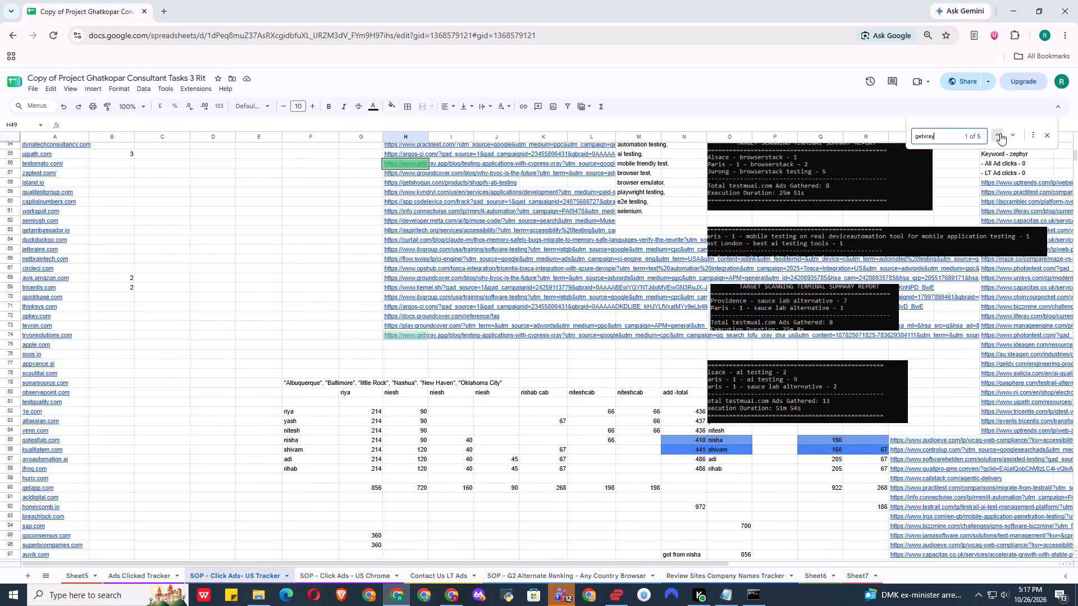
pyautogui.scroll(-4, 282, 256)
pyautogui.click(129, 332)
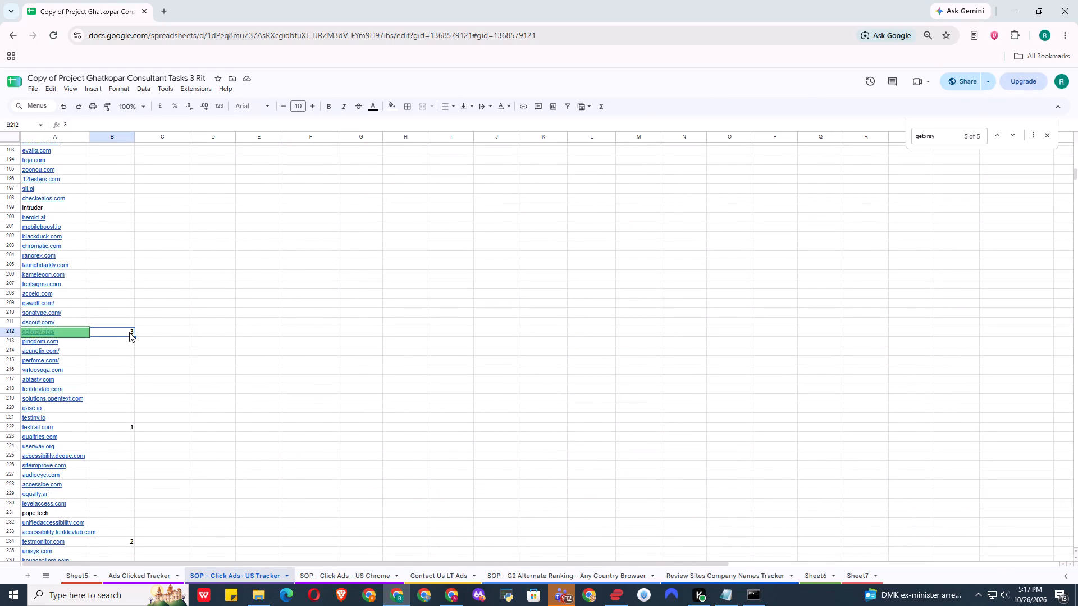
pyautogui.press('4')
pyautogui.click(364, 343)
pyautogui.click(444, 577)
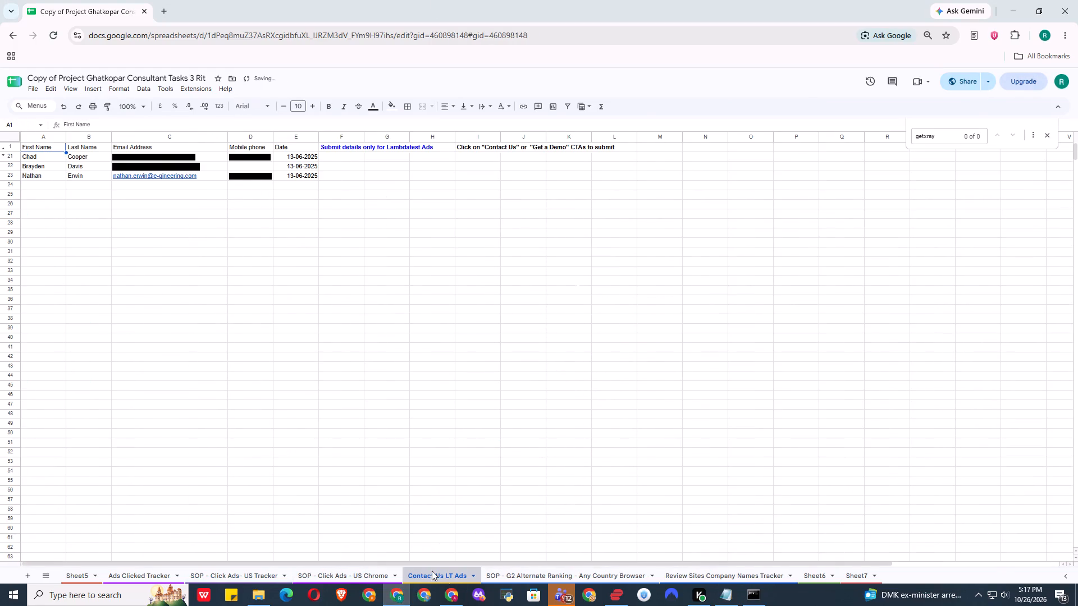
pyautogui.click(348, 567)
pyautogui.click(439, 603)
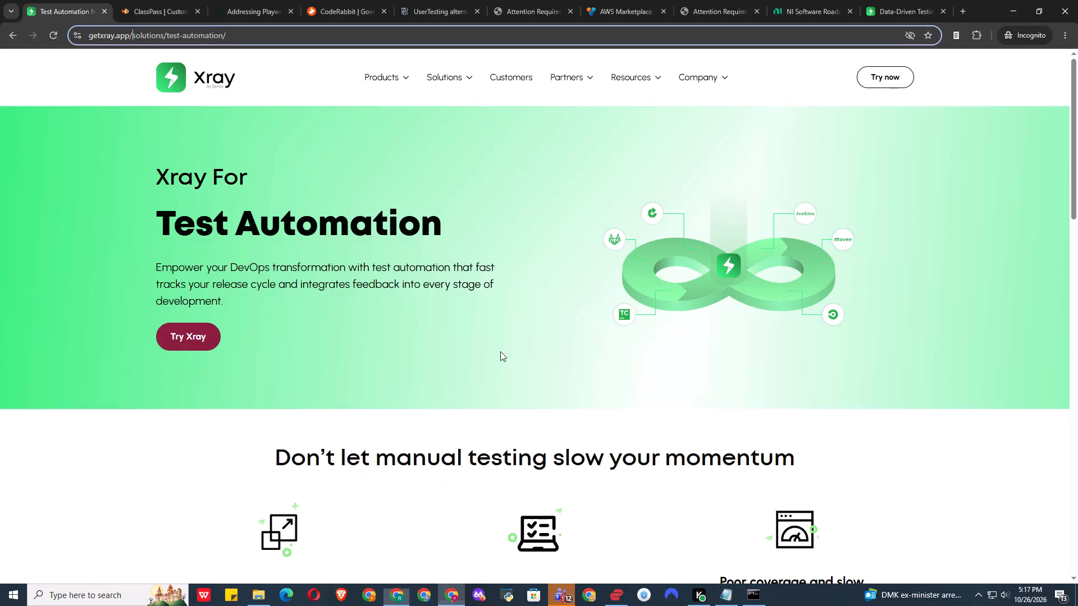
pyautogui.click(105, 7)
# Look up tinyfish in the SOP - Click Ads- US Tracker sheet, set the tinyfish.ai count to 2, and close the TinyFish ClassPass page.
pyautogui.doubleClick(103, 20)
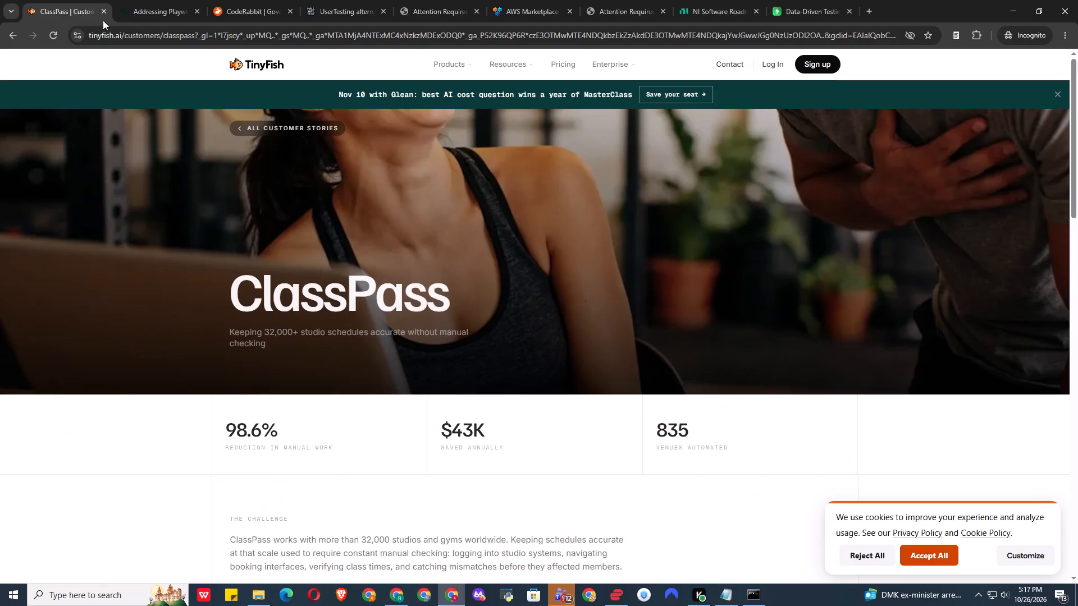
pyautogui.click(106, 43)
pyautogui.click(105, 33)
pyautogui.doubleClick(158, 35)
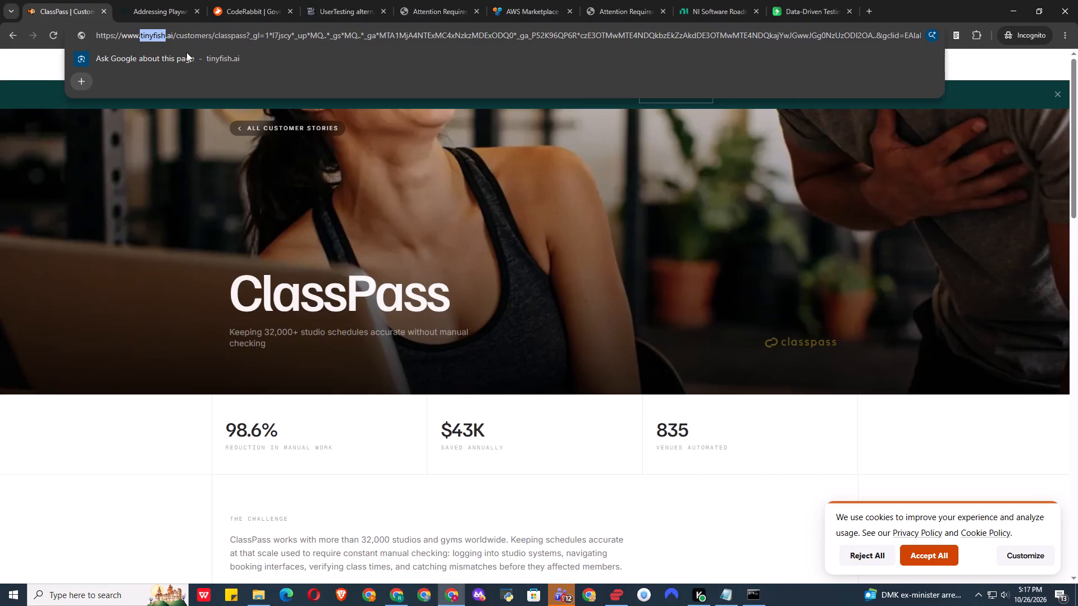
pyautogui.hotkey('ctrl', 'c')
pyautogui.click(409, 599)
pyautogui.click(493, 425)
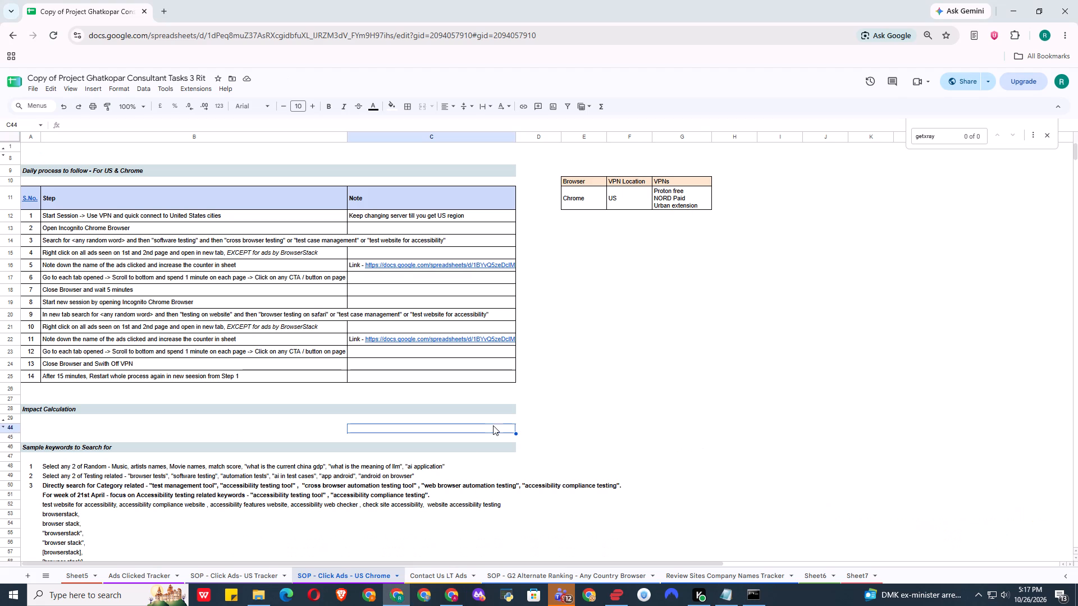
pyautogui.click(225, 573)
pyautogui.click(392, 428)
pyautogui.hotkey('ctrl', 'f')
pyautogui.hotkey('ctrl', 'v')
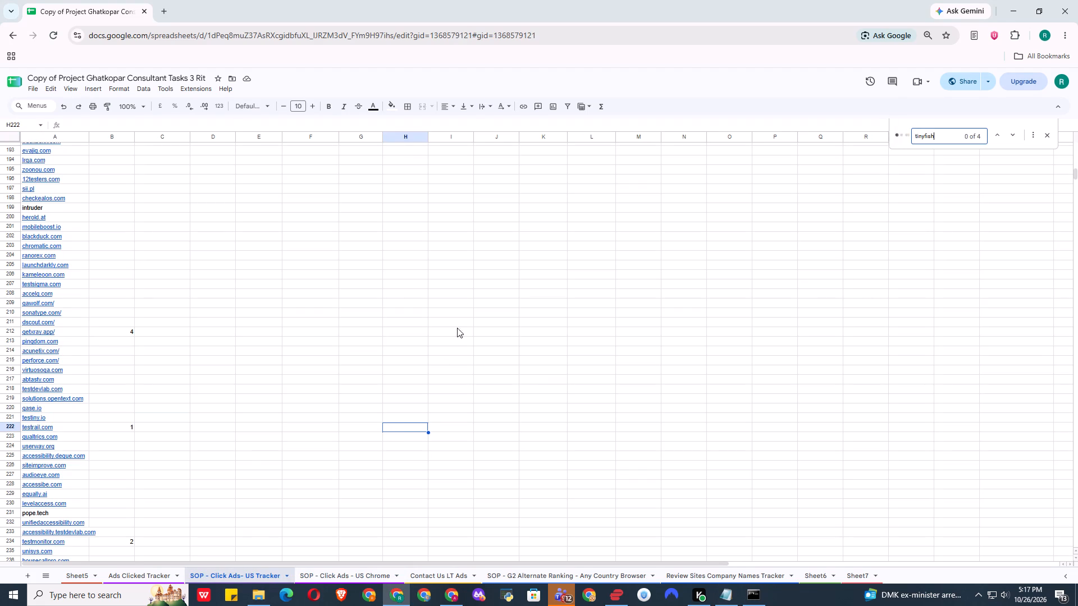
pyautogui.scroll(-3, 147, 256)
pyautogui.click(104, 391)
pyautogui.press('2')
pyautogui.click(350, 372)
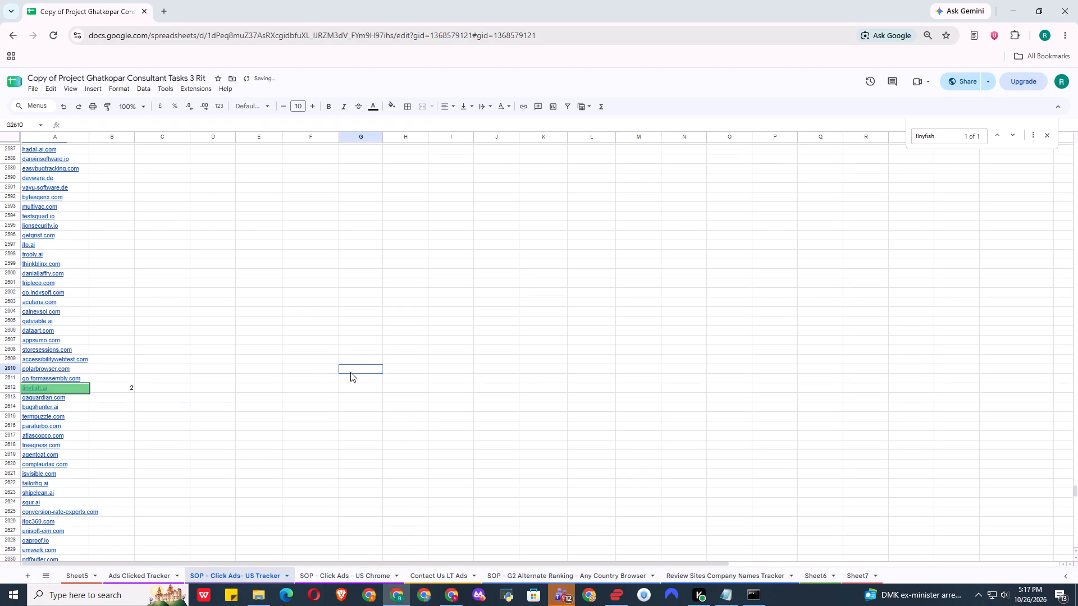
pyautogui.click(442, 598)
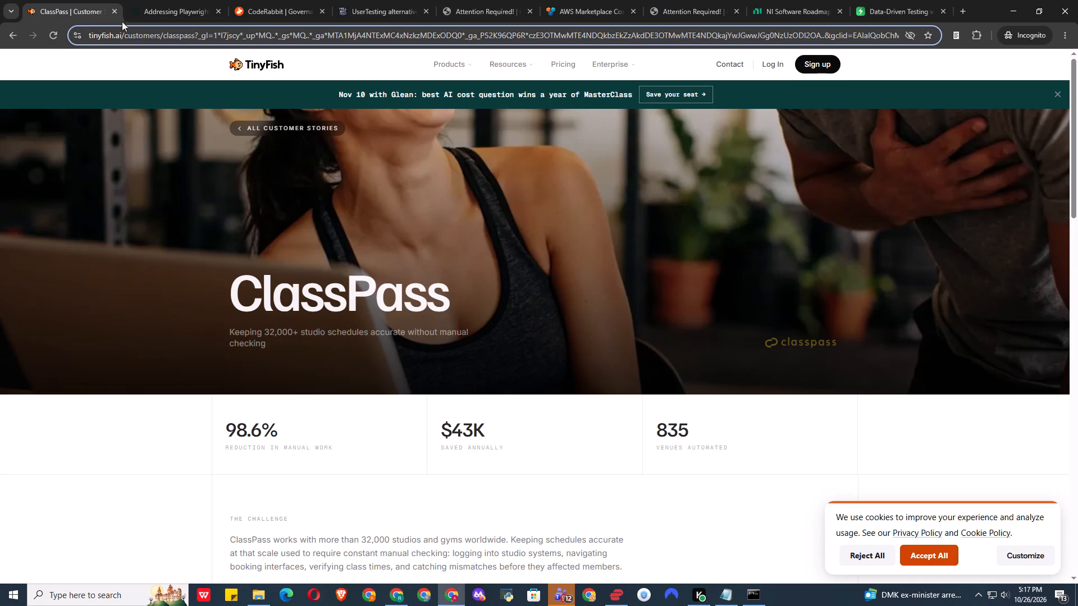
pyautogui.click(115, 10)
# Look up leapwork in the US Tracker sheet, set the leapwork.com count to 3, and close the Leapwork Playwright governance article.
pyautogui.doubleClick(99, 31)
pyautogui.hotkey('ctrl', 'c')
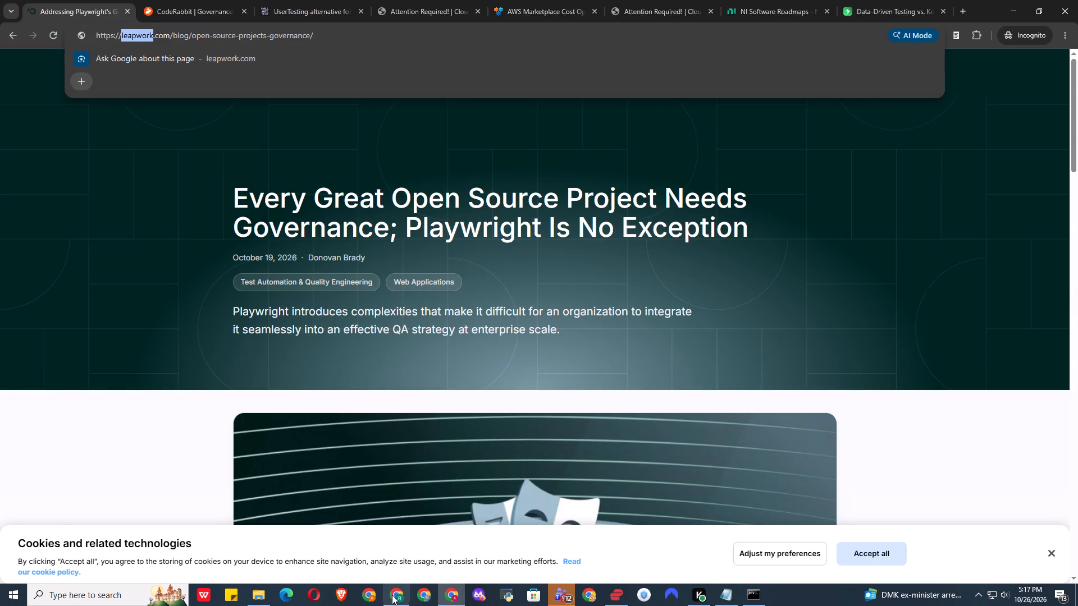
pyautogui.click(392, 595)
pyautogui.click(433, 370)
pyautogui.hotkey('ctrl', 'f')
pyautogui.hotkey('ctrl', 'v')
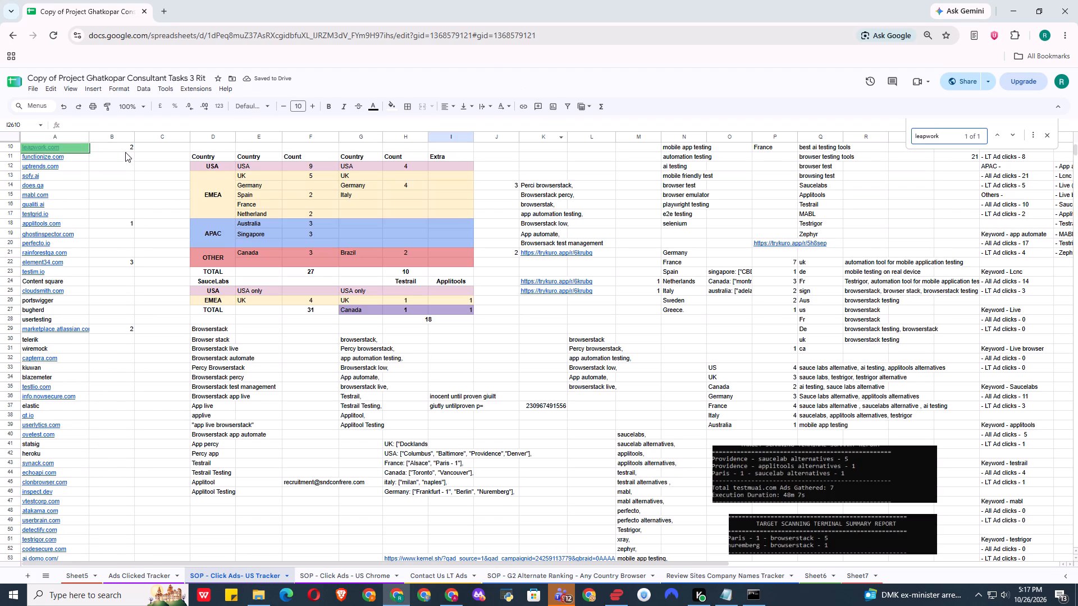
pyautogui.click(123, 149)
pyautogui.press('3')
pyautogui.click(292, 315)
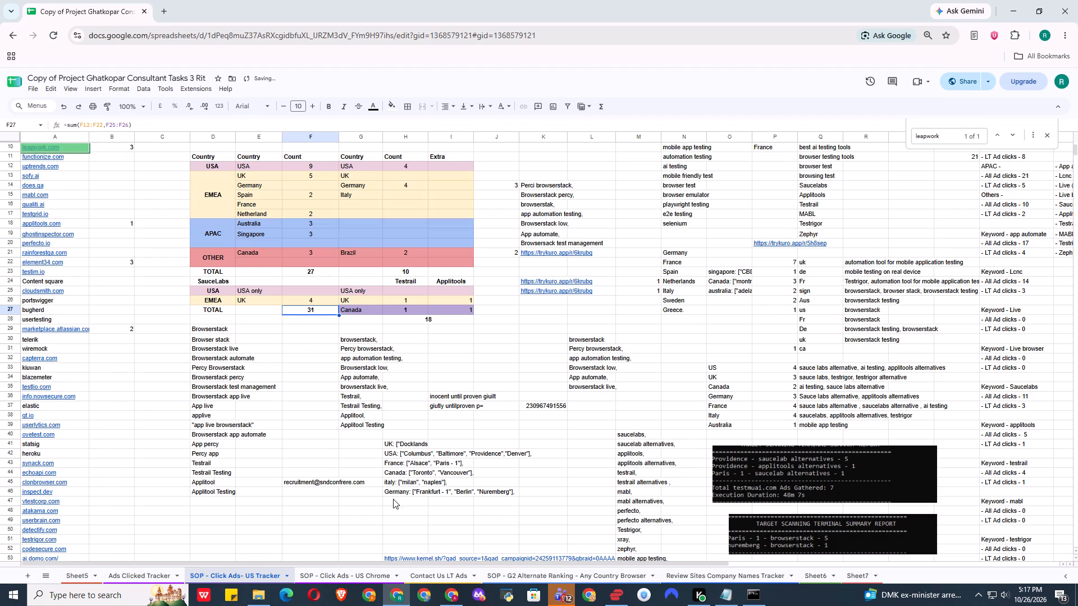
pyautogui.click(462, 593)
pyautogui.click(127, 8)
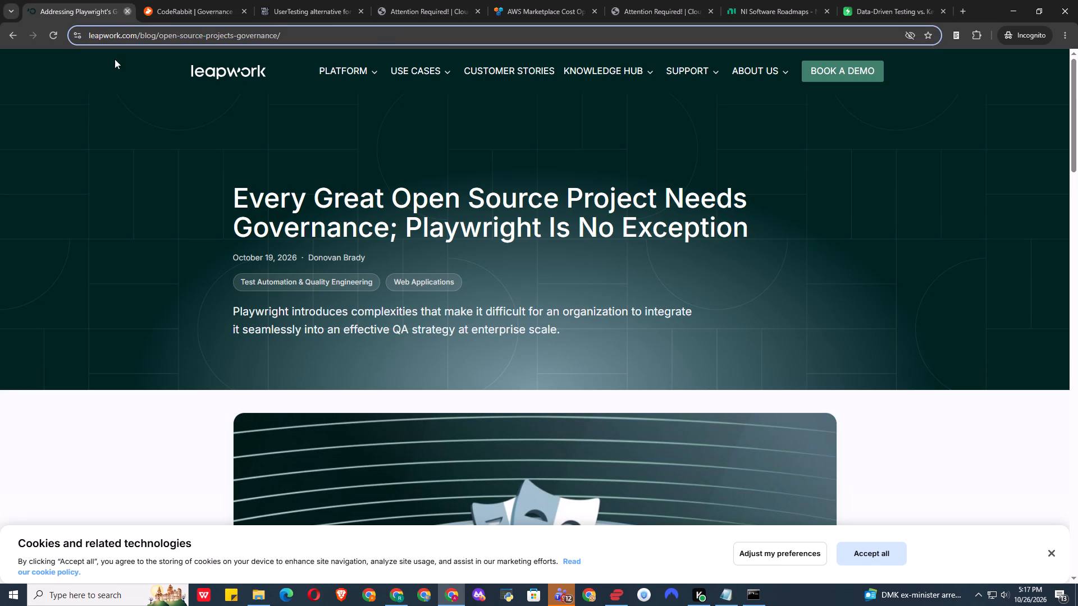
# Look up coderabbit in the US Tracker sheet, set the coderabbit.ai count to 3, and close the CodeRabbit page.
pyautogui.doubleClick(113, 25)
pyautogui.doubleClick(114, 30)
pyautogui.hotkey('ctrl', 'c')
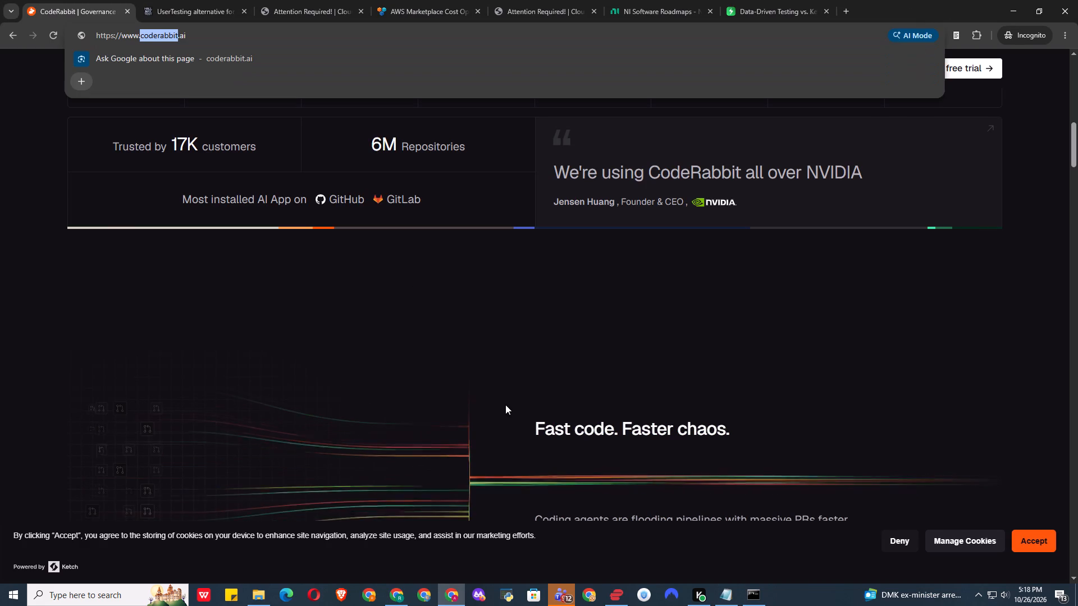
pyautogui.click(390, 605)
pyautogui.click(478, 371)
pyautogui.hotkey('ctrl', 'f')
pyautogui.hotkey('ctrl', 'v')
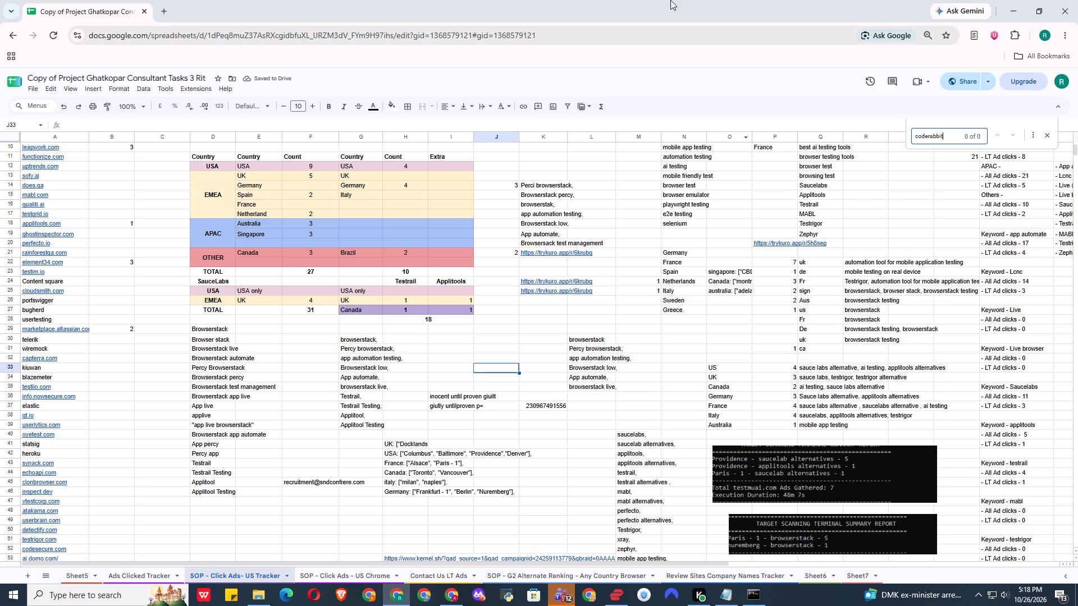
pyautogui.scroll(-3, 179, 247)
pyautogui.click(116, 388)
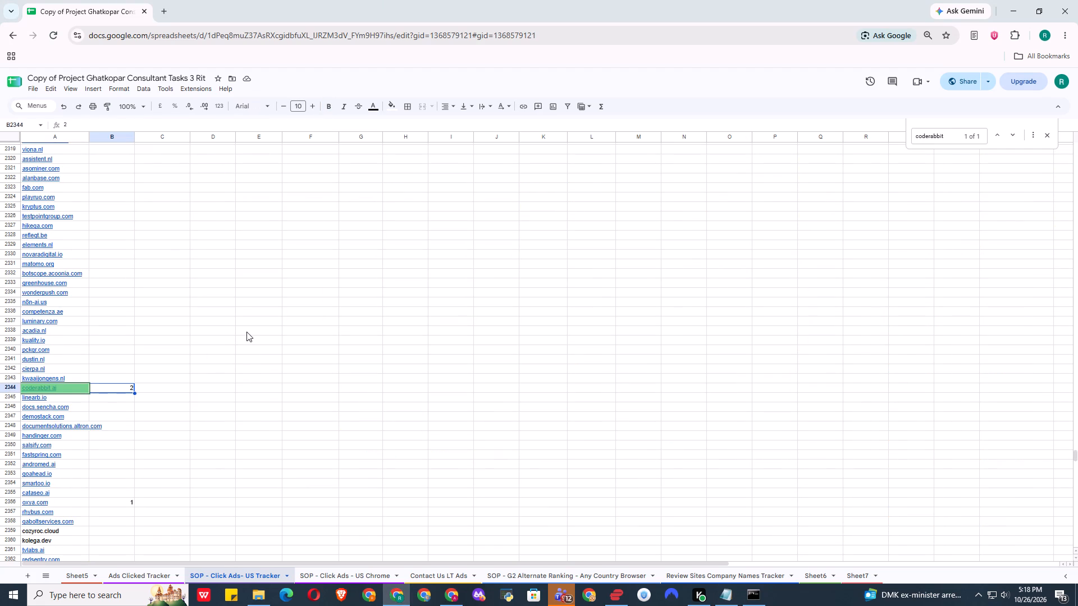
pyautogui.press('3')
pyautogui.click(386, 368)
pyautogui.click(454, 599)
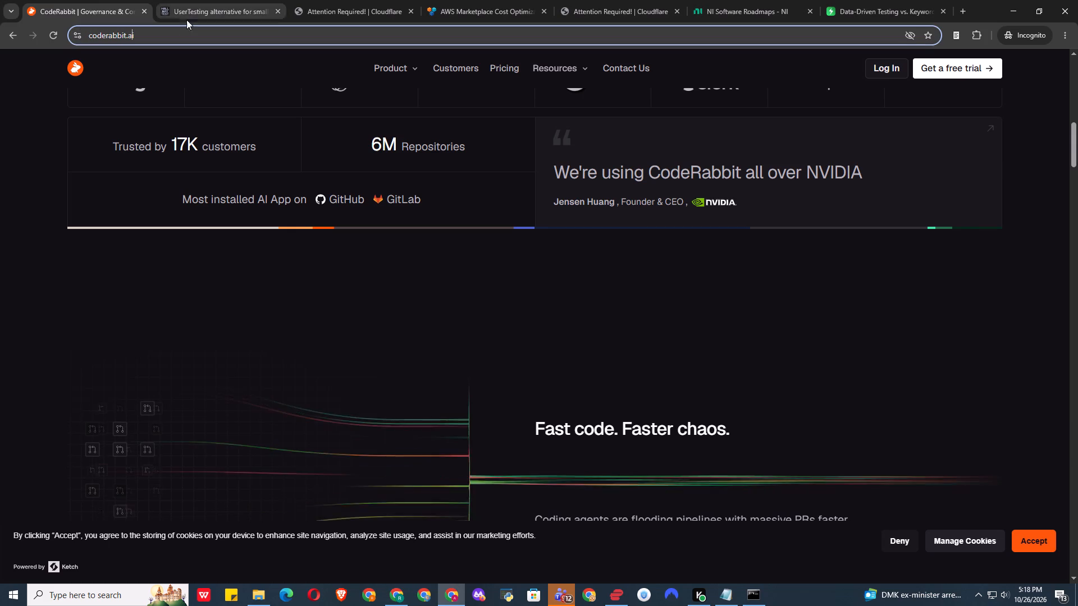
pyautogui.click(143, 12)
# Look up hallwaytest in the US Tracker sheet, set the hallwaytest.ai count to 3, and close the UserTesting alternative page.
pyautogui.doubleClick(108, 33)
pyautogui.hotkey('ctrl', 'c')
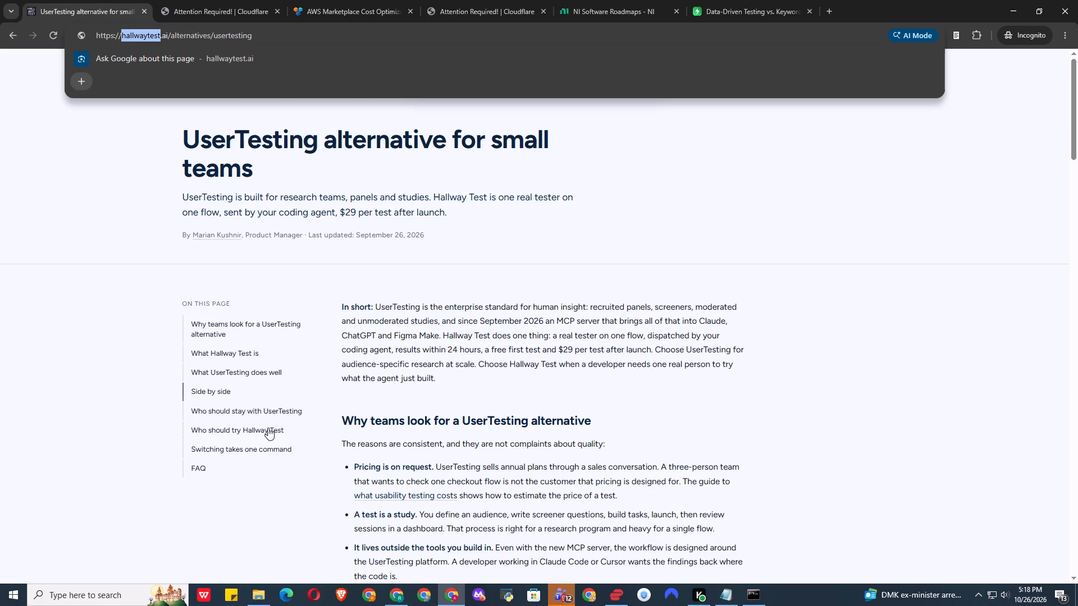
pyautogui.click(389, 596)
pyautogui.click(423, 503)
pyautogui.hotkey('ctrl', 'f')
pyautogui.hotkey('ctrl', 'v')
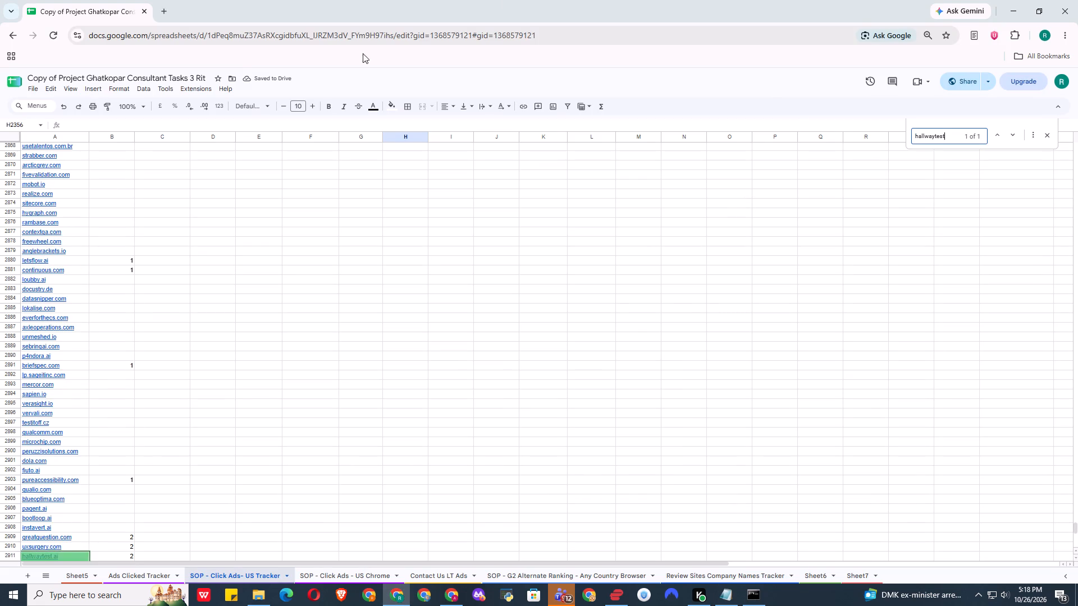
pyautogui.scroll(-3, 88, 388)
pyautogui.click(124, 394)
pyautogui.click(126, 384)
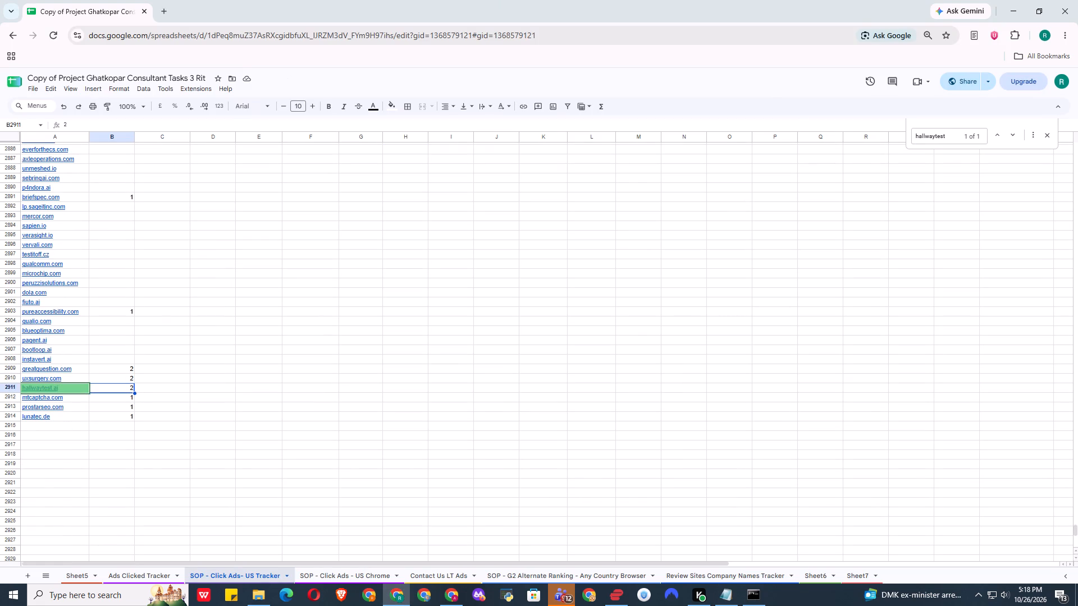
pyautogui.press('3')
pyautogui.click(403, 371)
pyautogui.click(447, 591)
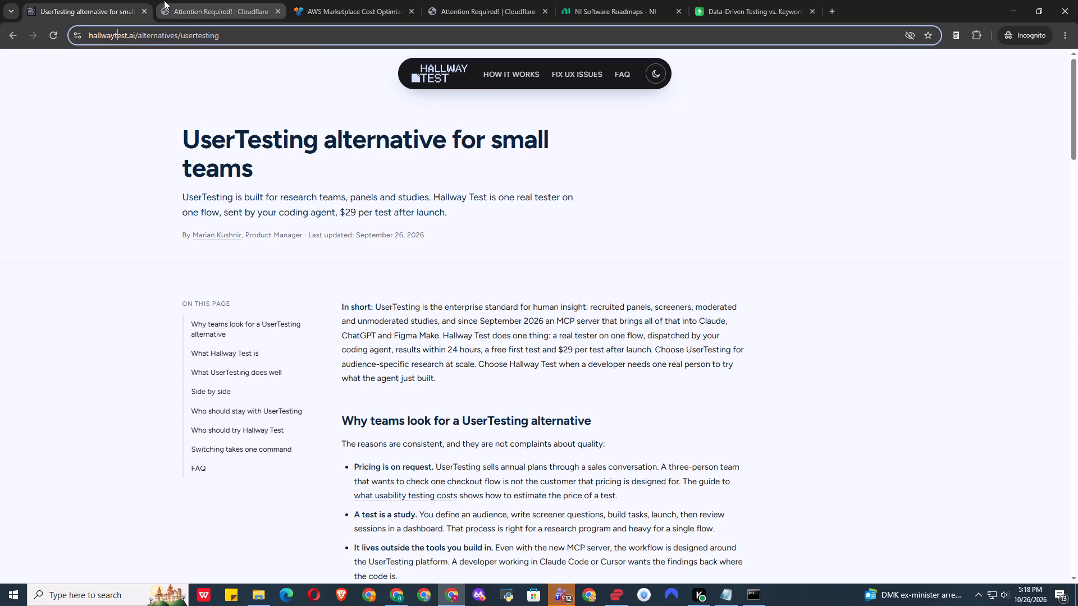
pyautogui.click(140, 12)
# Look up resolution in the US Tracker sheet, set the visuresolutions.com count to 1, and close the blocked resolution.de page.
pyautogui.doubleClick(106, 35)
pyautogui.hotkey('ctrl', 'c')
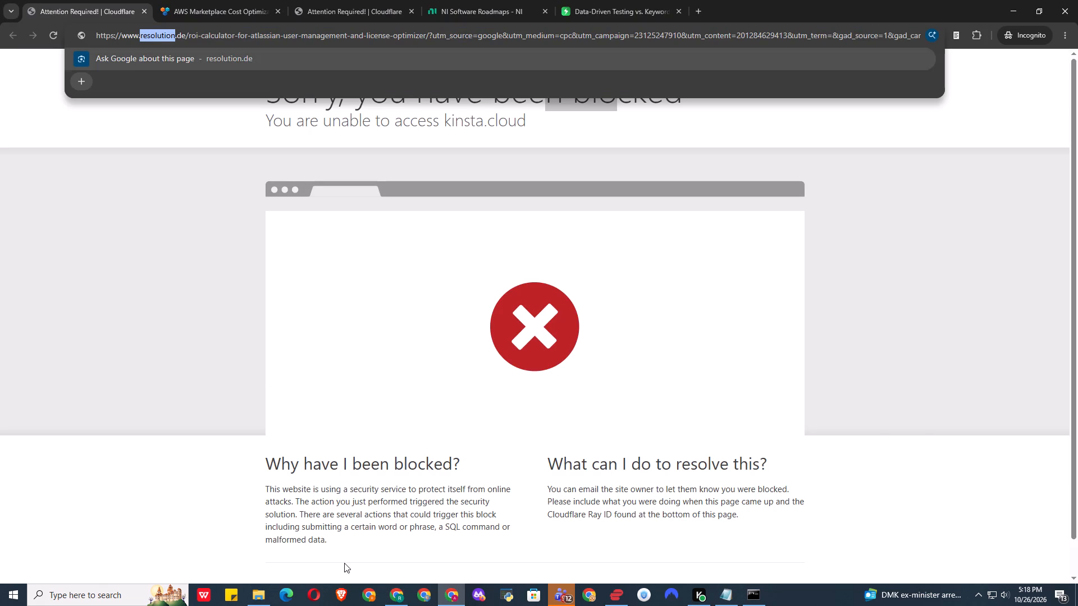
pyautogui.click(391, 597)
pyautogui.click(426, 435)
pyautogui.hotkey('ctrl', 'f')
pyautogui.hotkey('ctrl', 'v')
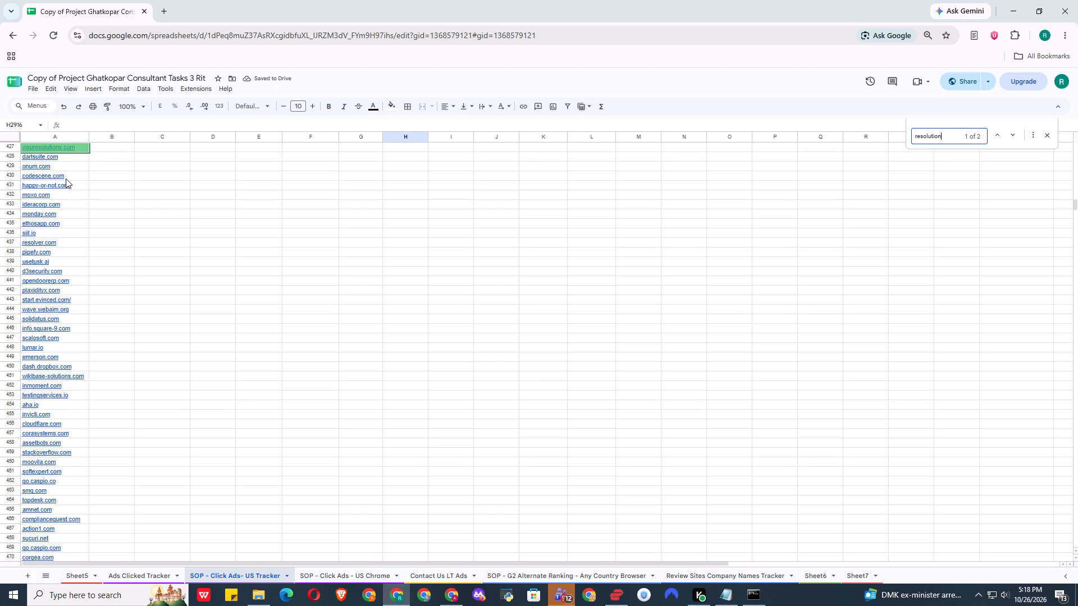
pyautogui.click(100, 152)
pyautogui.press('1')
pyautogui.click(375, 285)
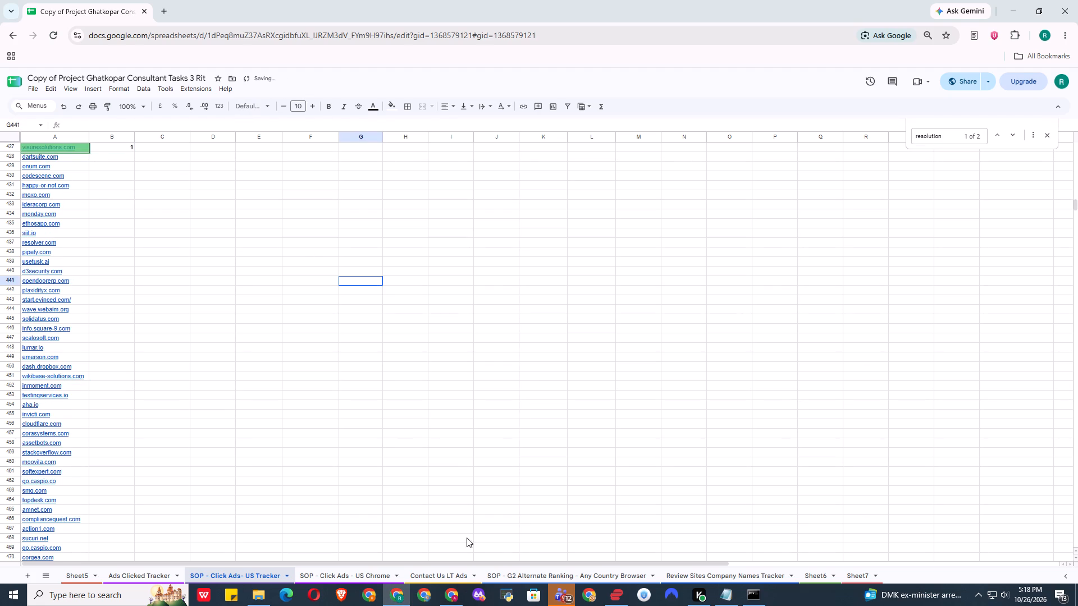
pyautogui.click(461, 590)
pyautogui.click(147, 8)
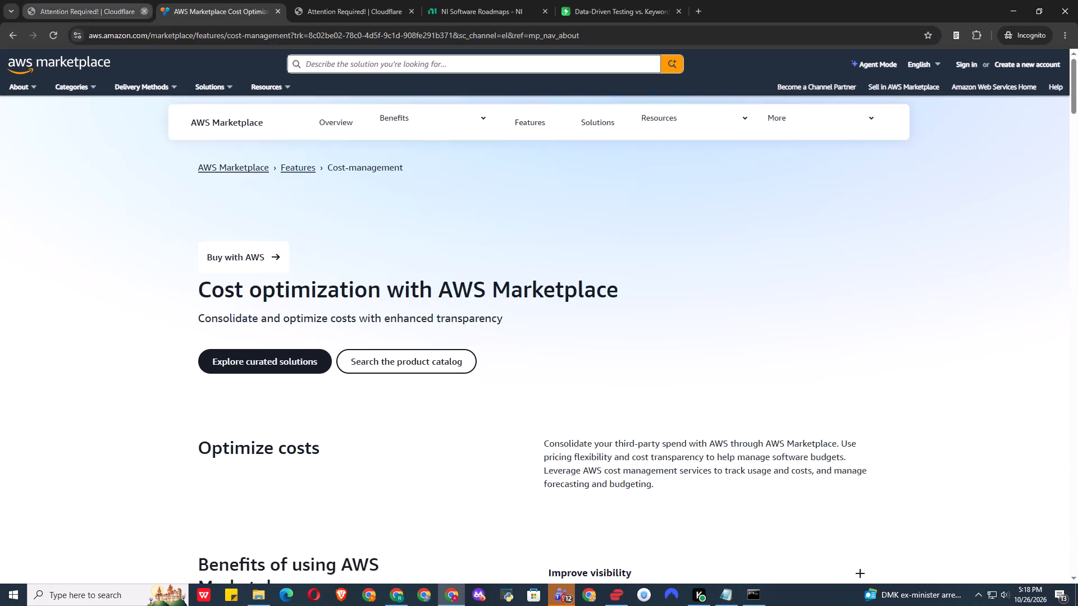
# Look up amazon in the US Tracker sheet, set the matching domain's count to 3, and close the AWS Marketplace cost optimization page.
pyautogui.doubleClick(113, 35)
pyautogui.hotkey('ctrl', 'c')
pyautogui.click(381, 605)
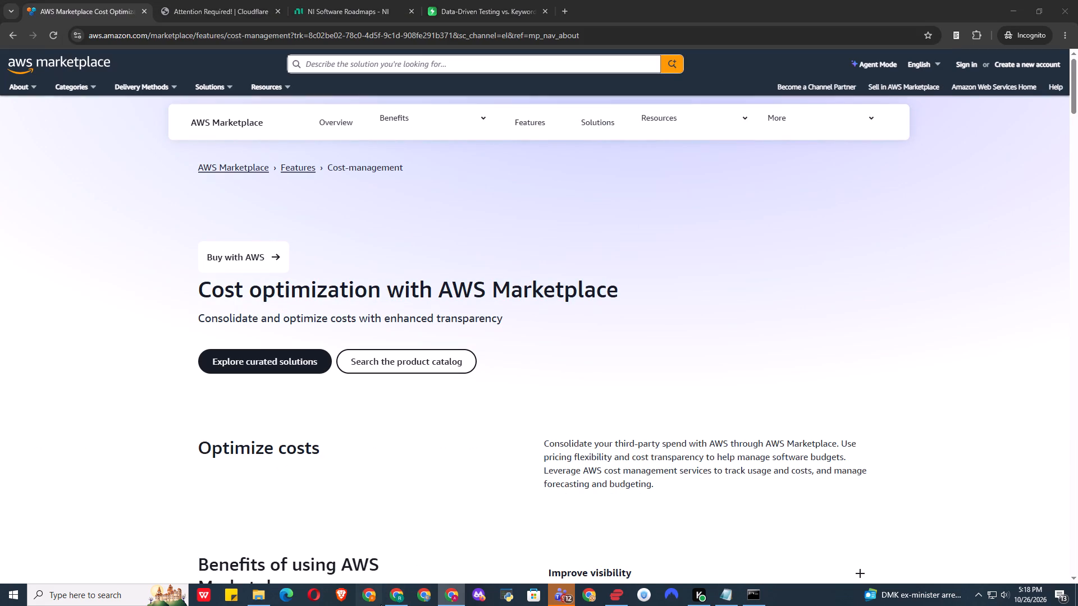
pyautogui.click(406, 590)
pyautogui.click(536, 398)
pyautogui.hotkey('ctrl', 'f')
pyautogui.hotkey('ctrl', 'v')
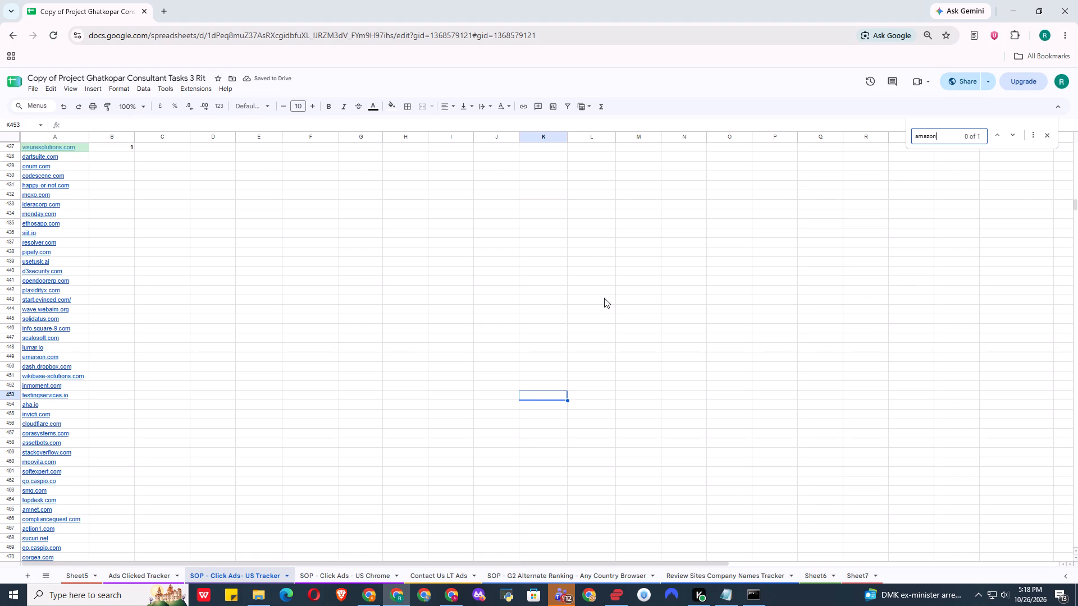
pyautogui.click(129, 148)
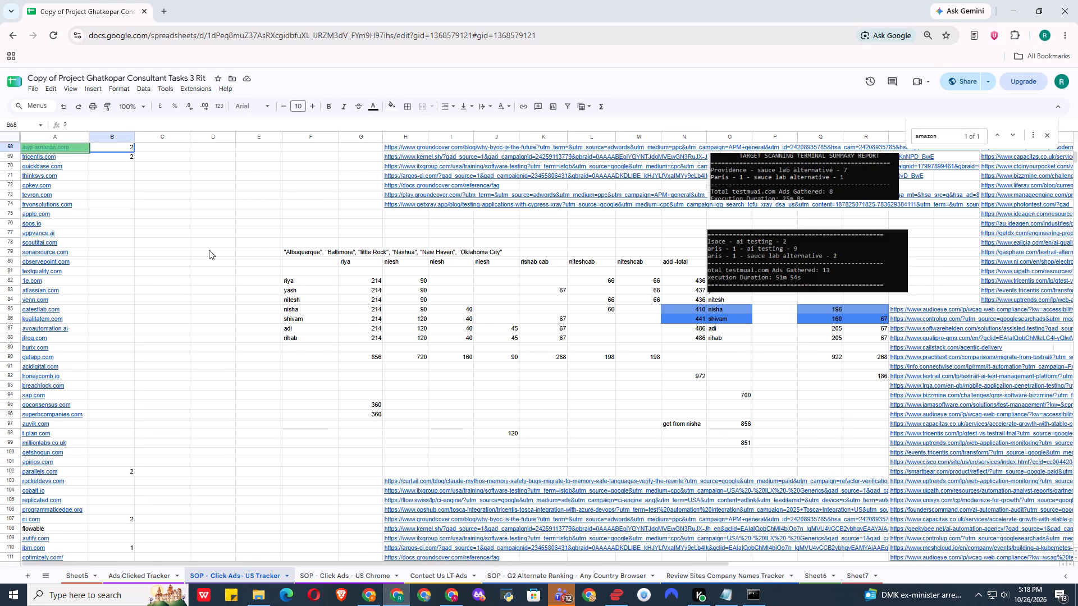
pyautogui.press('3')
pyautogui.click(263, 320)
pyautogui.click(458, 598)
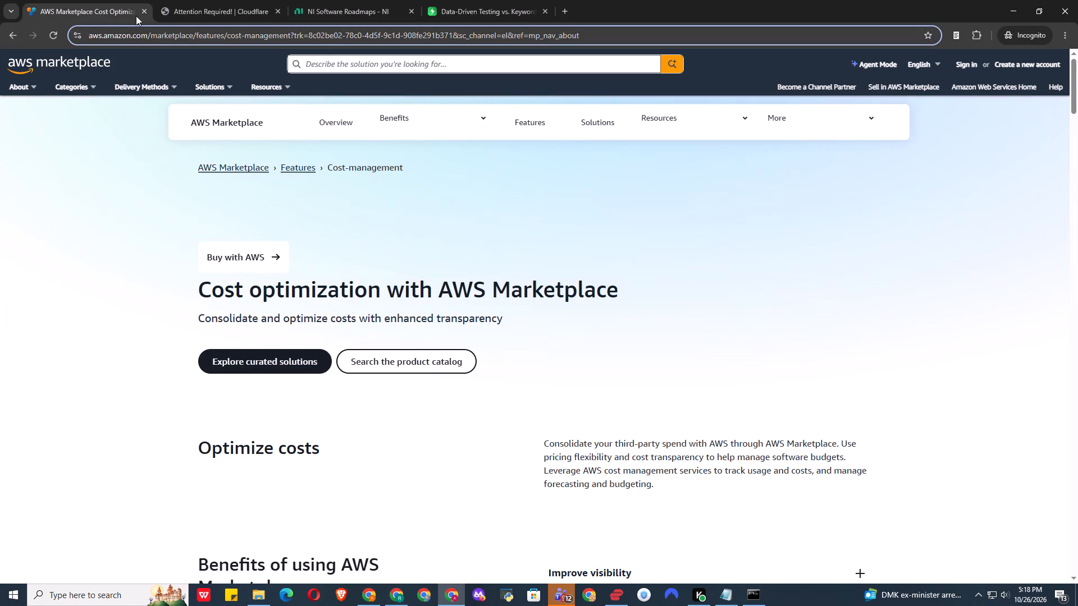
pyautogui.click(144, 14)
# Look up qualitylogic in the US Tracker sheet, set the qualitylogic.com count to 1, and close the blocked QualityLogic page.
pyautogui.doubleClick(104, 39)
pyautogui.keyDown('ctrl'); pyautogui.doubleClick(124, 34); pyautogui.keyUp('ctrl')
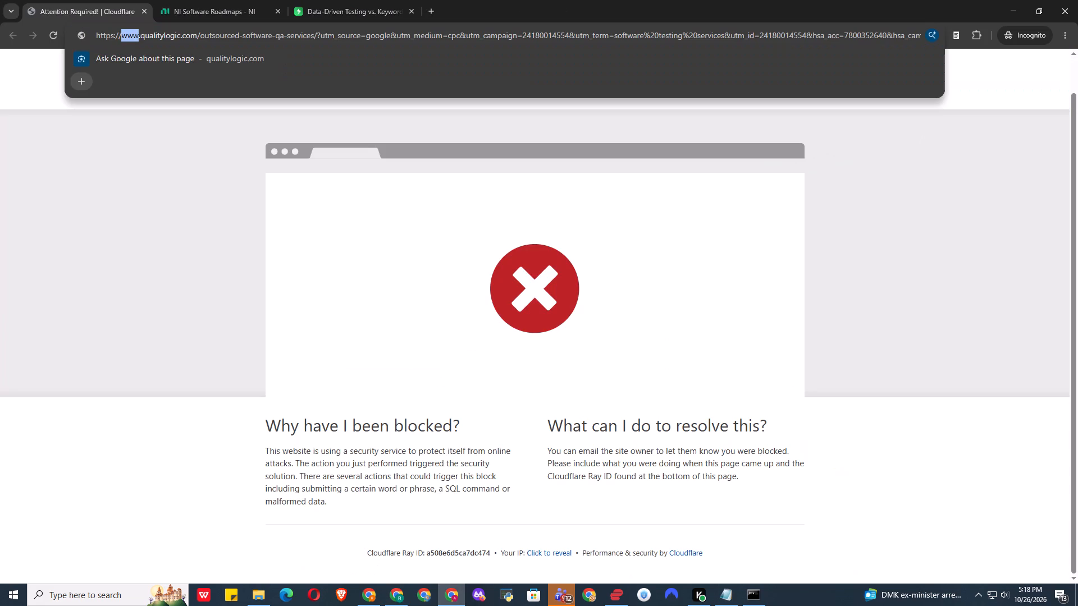
pyautogui.hotkey('ctrl', 'c')
pyautogui.click(172, 31)
pyautogui.keyDown('ctrl'); pyautogui.click(172, 31); pyautogui.keyUp('ctrl')
pyautogui.hotkey('ctrl', 'c')
pyautogui.click(401, 597)
pyautogui.click(413, 516)
pyautogui.hotkey('ctrl', 'f')
pyautogui.hotkey('ctrl', 'v')
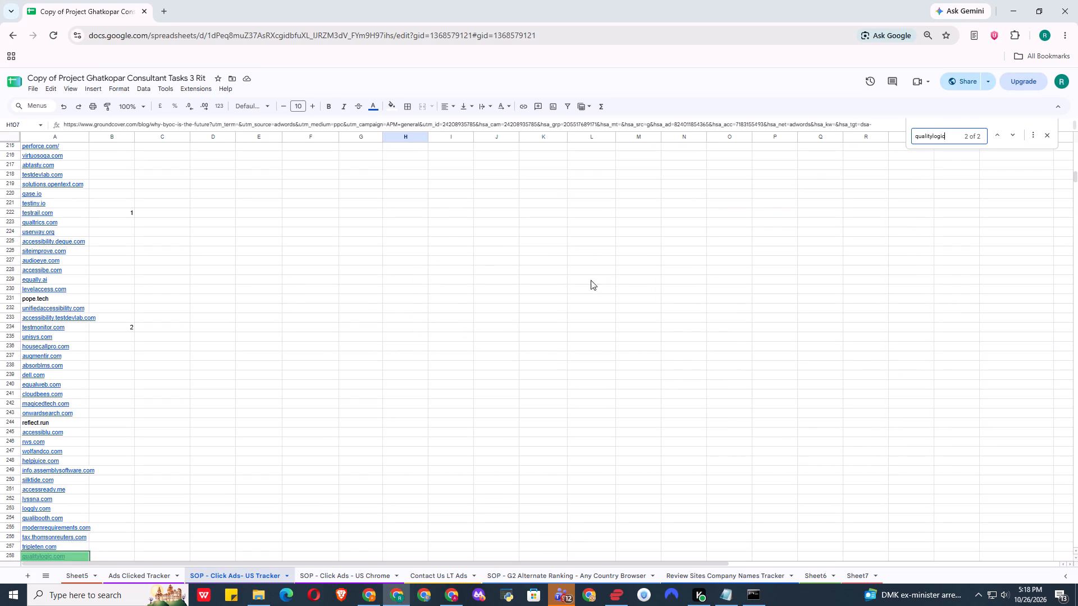
pyautogui.scroll(-3, 126, 405)
pyautogui.click(113, 389)
pyautogui.press('1')
pyautogui.click(276, 397)
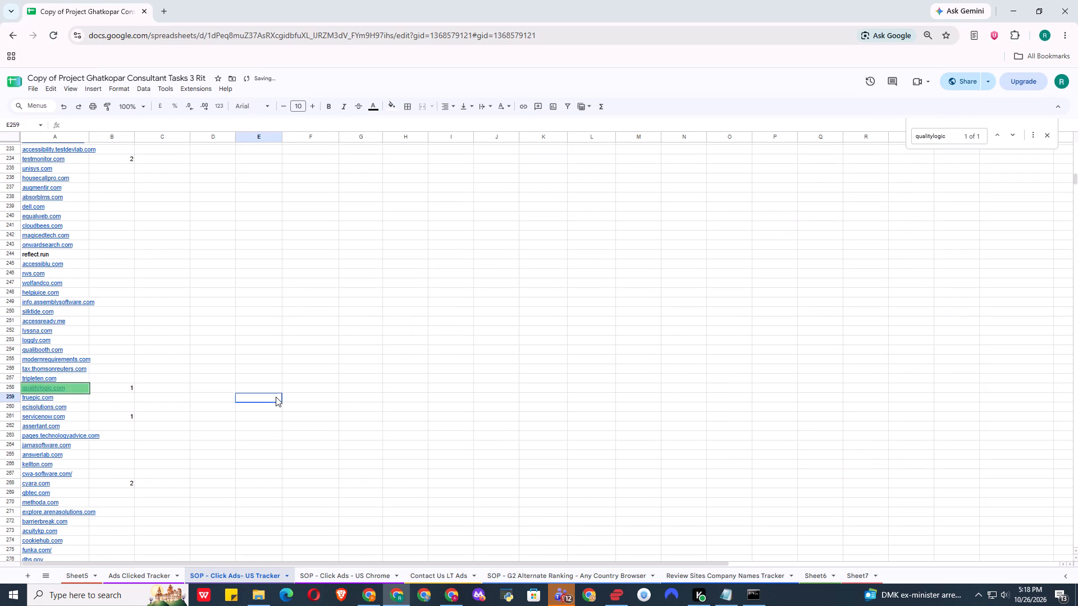
pyautogui.click(449, 597)
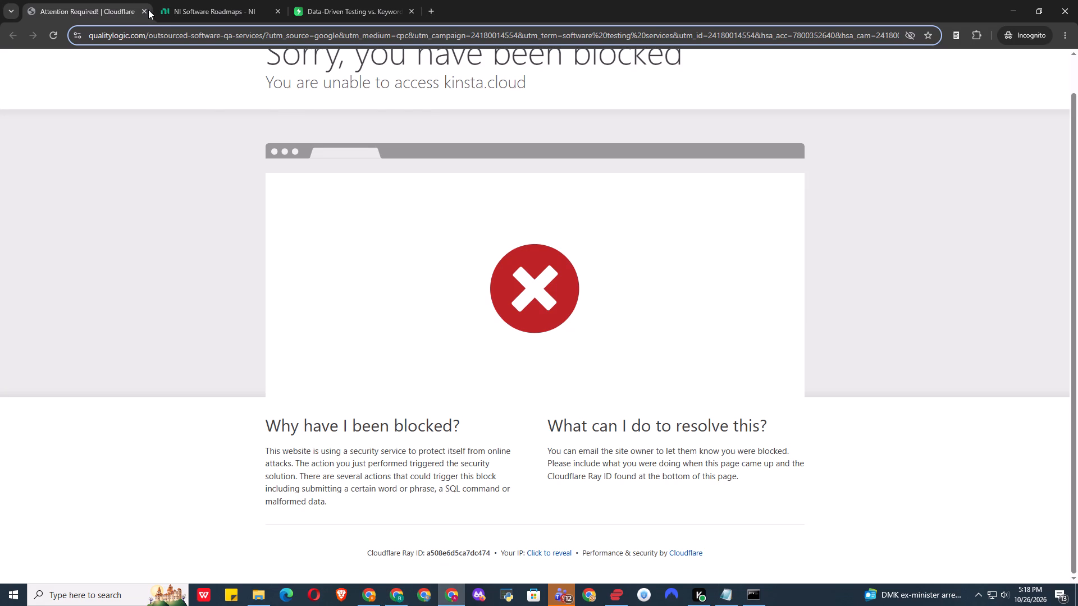
pyautogui.click(143, 7)
# Look up ni.co from the NI page's address in the US Tracker sheet and set the ni.com count to 3.
pyautogui.doubleClick(120, 36)
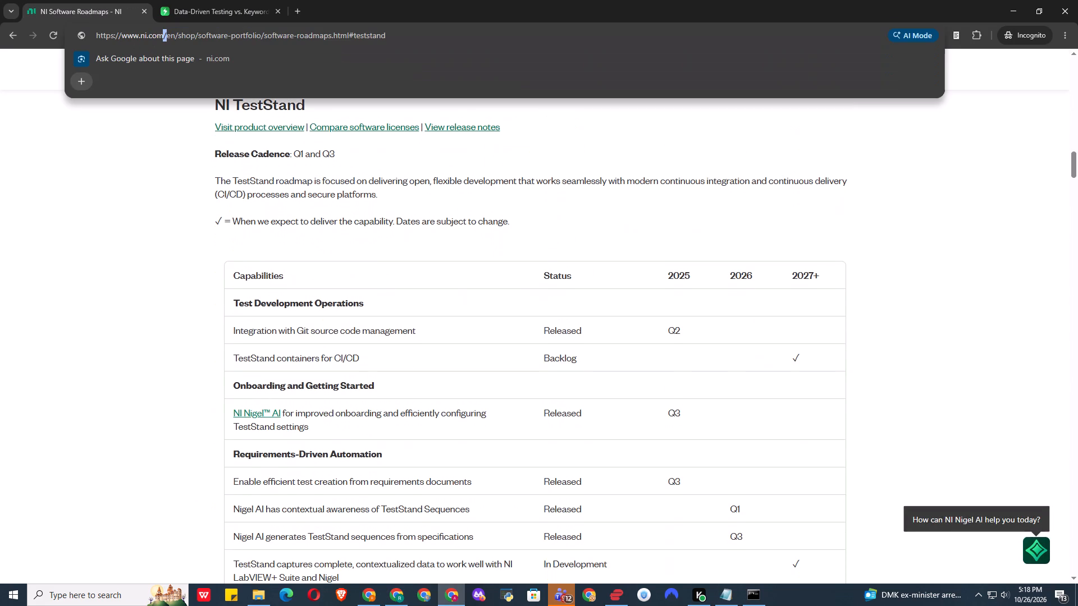
pyautogui.moveTo(142, 31); pyautogui.dragTo(157, 46)
pyautogui.hotkey('ctrl', 'c')
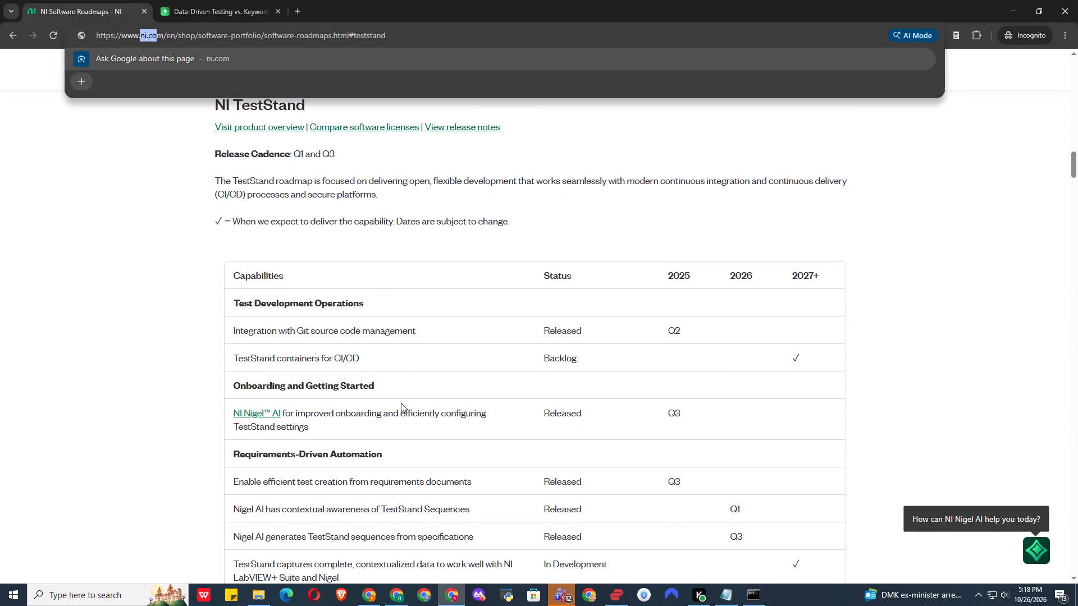
pyautogui.click(373, 601)
pyautogui.click(473, 335)
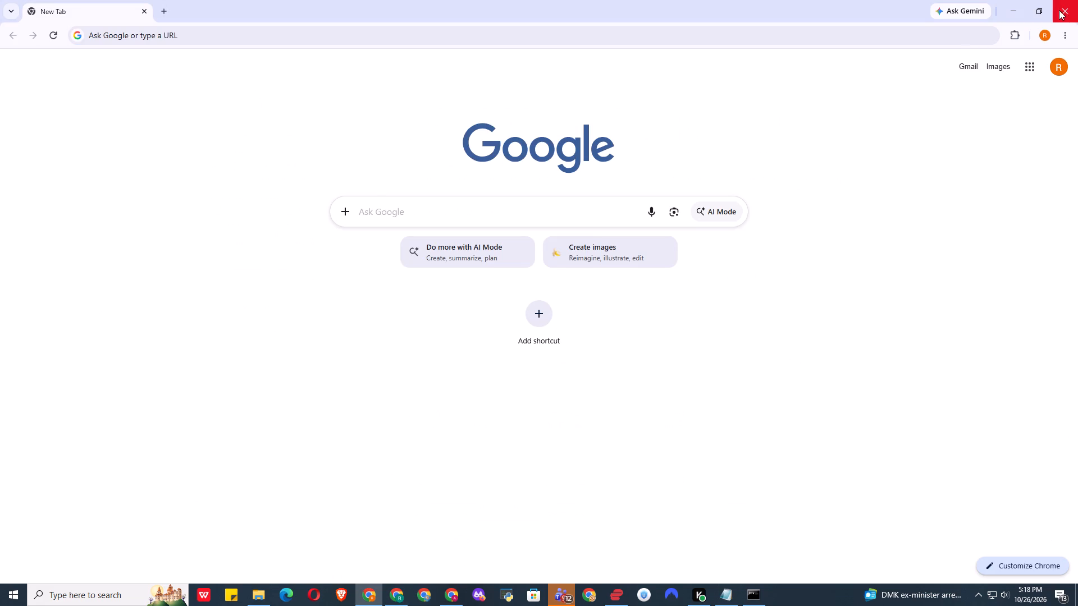
pyautogui.click(1062, 13)
pyautogui.click(422, 406)
pyautogui.click(403, 591)
pyautogui.click(500, 330)
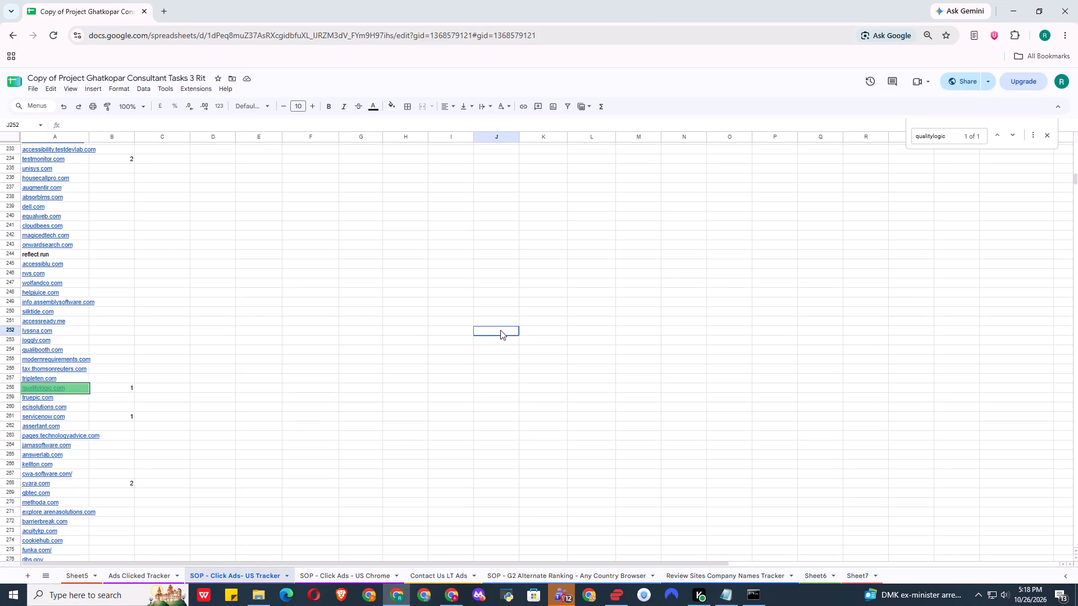
pyautogui.hotkey('ctrl', 'f')
pyautogui.hotkey('ctrl', 'v')
pyautogui.scroll(-2, 117, 495)
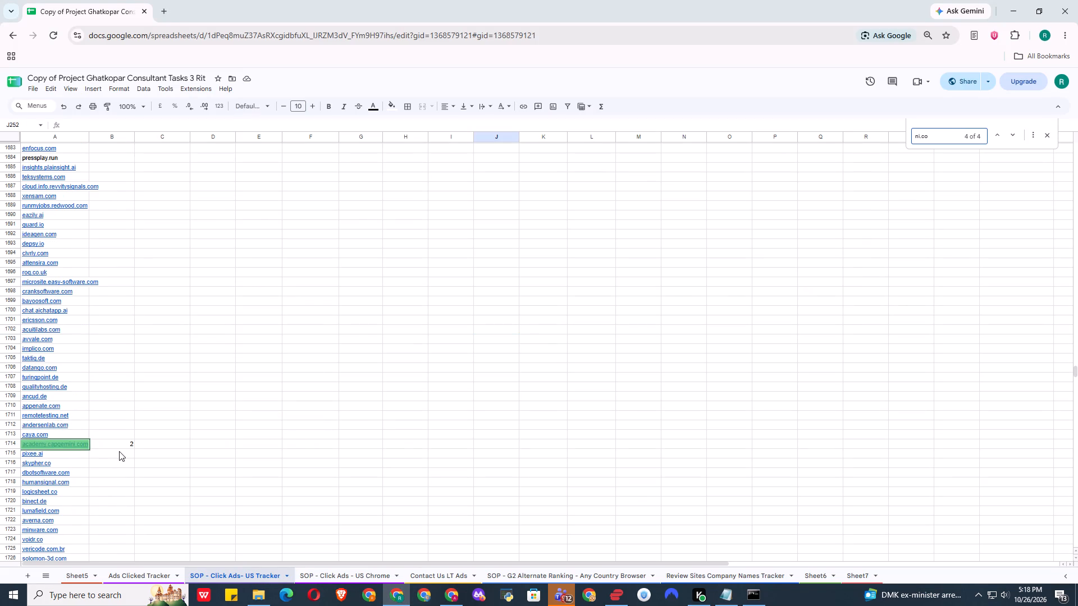
pyautogui.click(118, 443)
pyautogui.click(179, 391)
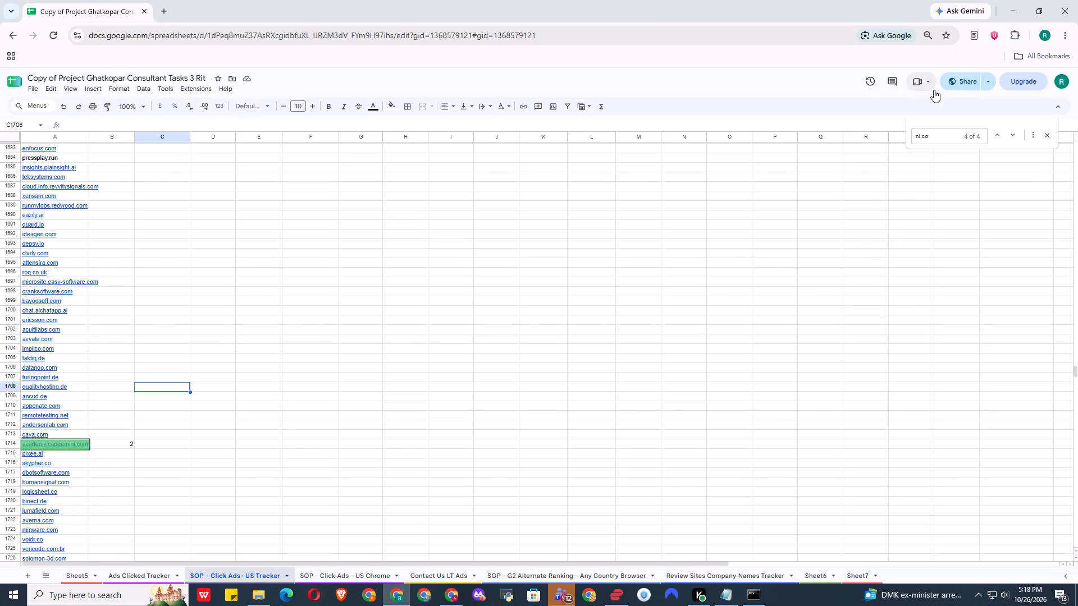
pyautogui.click(1002, 137)
pyautogui.click(1002, 138)
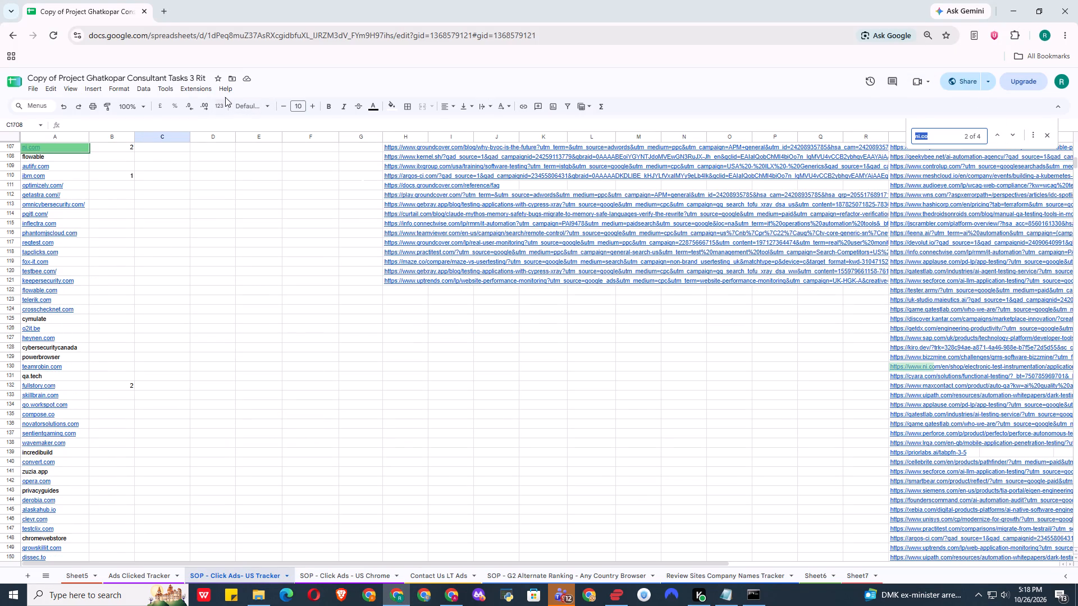
pyautogui.click(120, 146)
pyautogui.press('3')
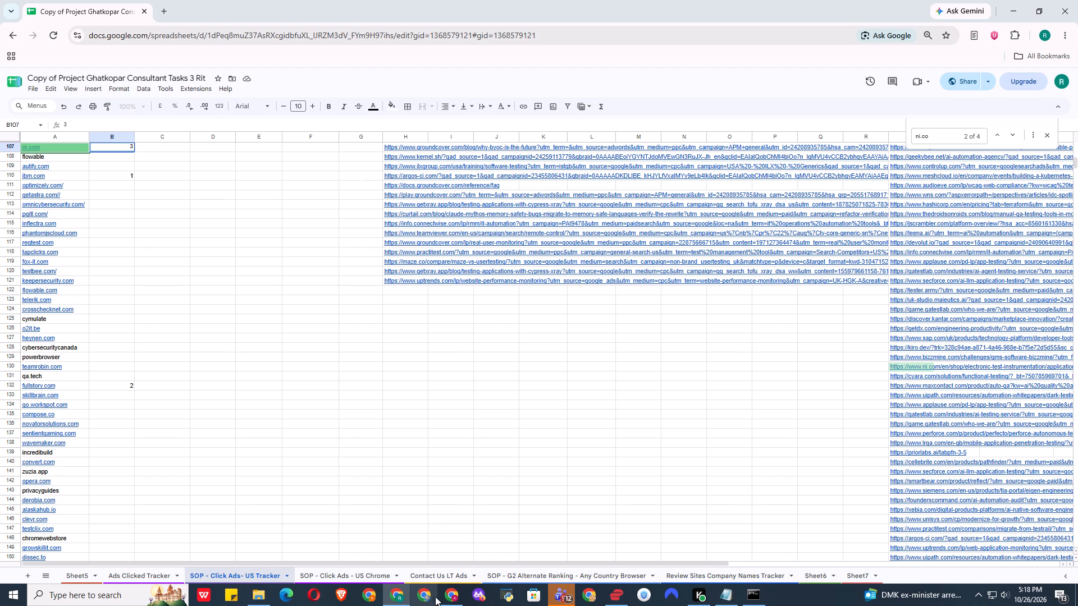
# Return to the incognito browser window and close the recorded NI Software Roadmaps page.
pyautogui.click(450, 603)
pyautogui.click(144, 7)
pyautogui.click(109, 27)
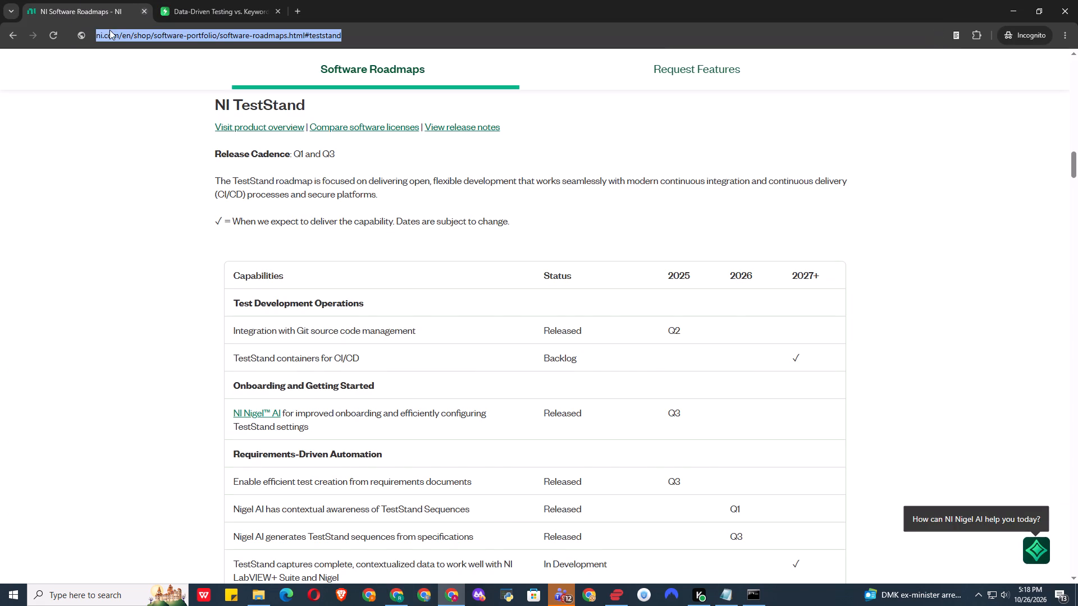
pyautogui.click(143, 10)
# Set the testmuai.com count near the beginning of the US Tracker sheet to 3.
pyautogui.scroll(2, 222, 211)
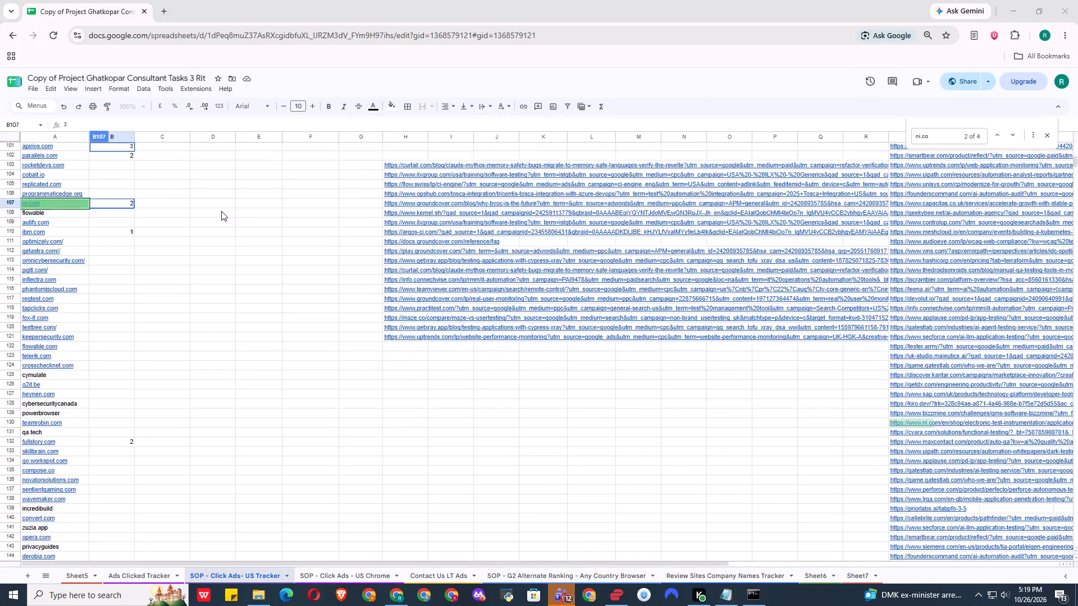
pyautogui.scroll(1, 221, 211)
pyautogui.click(217, 209)
pyautogui.click(177, 210)
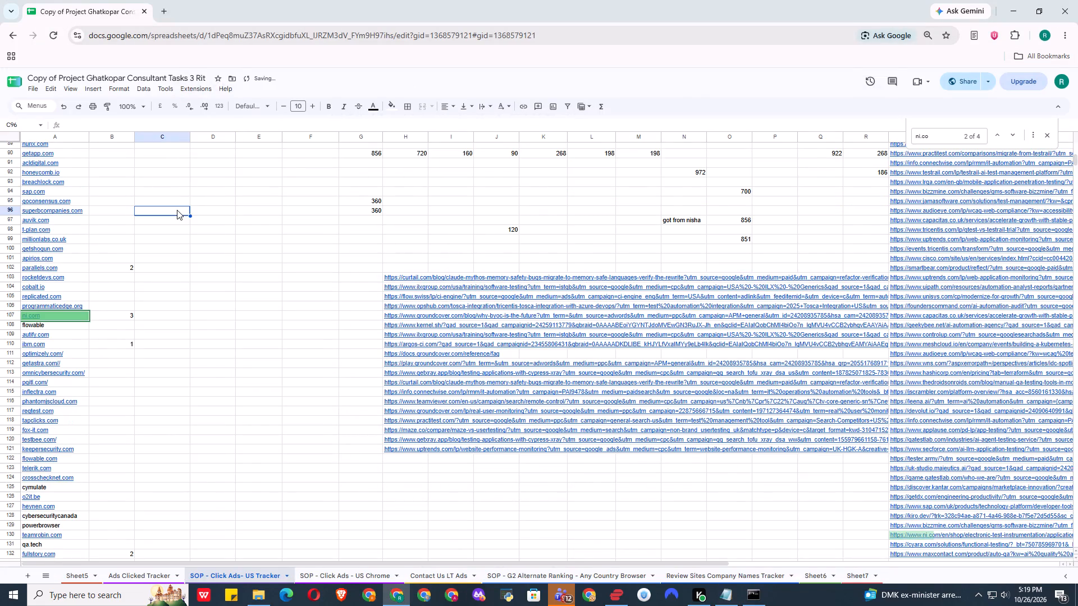
pyautogui.hotkey('ctrl', 'Up')
pyautogui.click(116, 182)
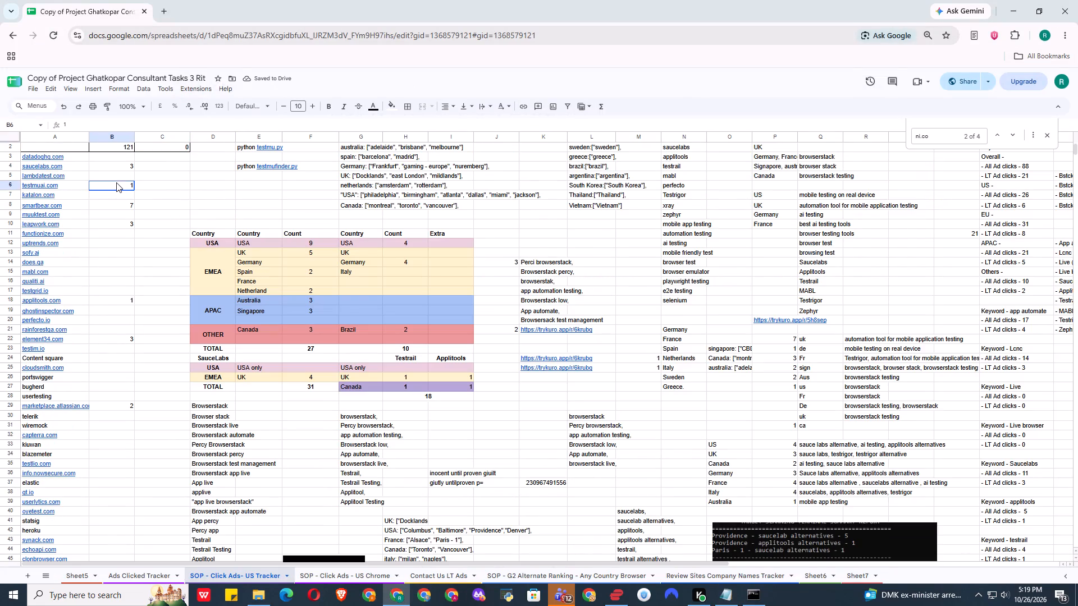
pyautogui.write('3')
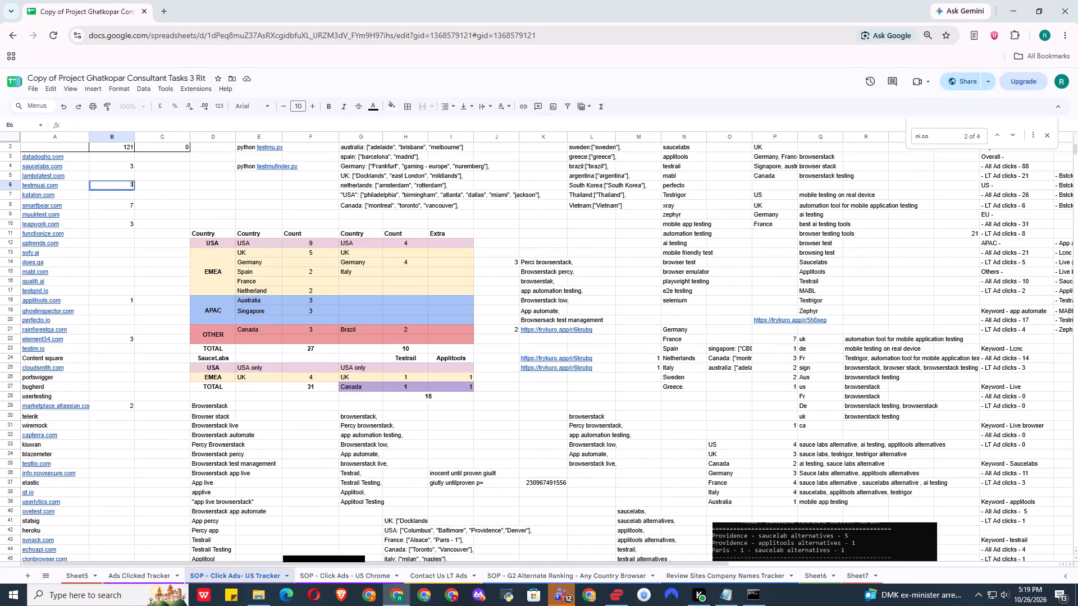
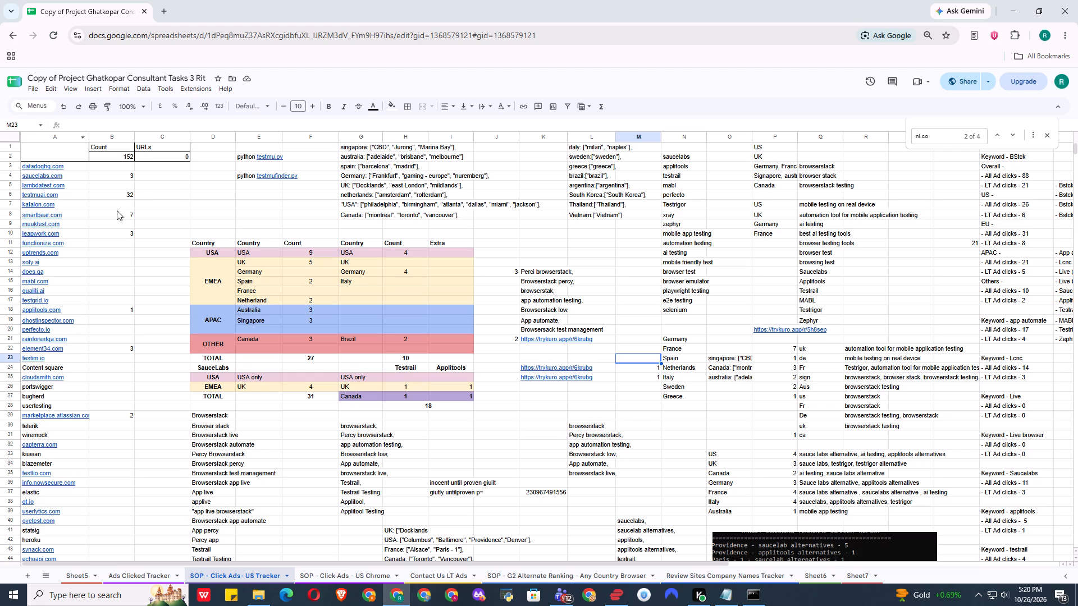
# Set the testmuai.com count in the US Tracker sheet to 34.
pyautogui.click(136, 191)
pyautogui.click(124, 198)
pyautogui.write('34')
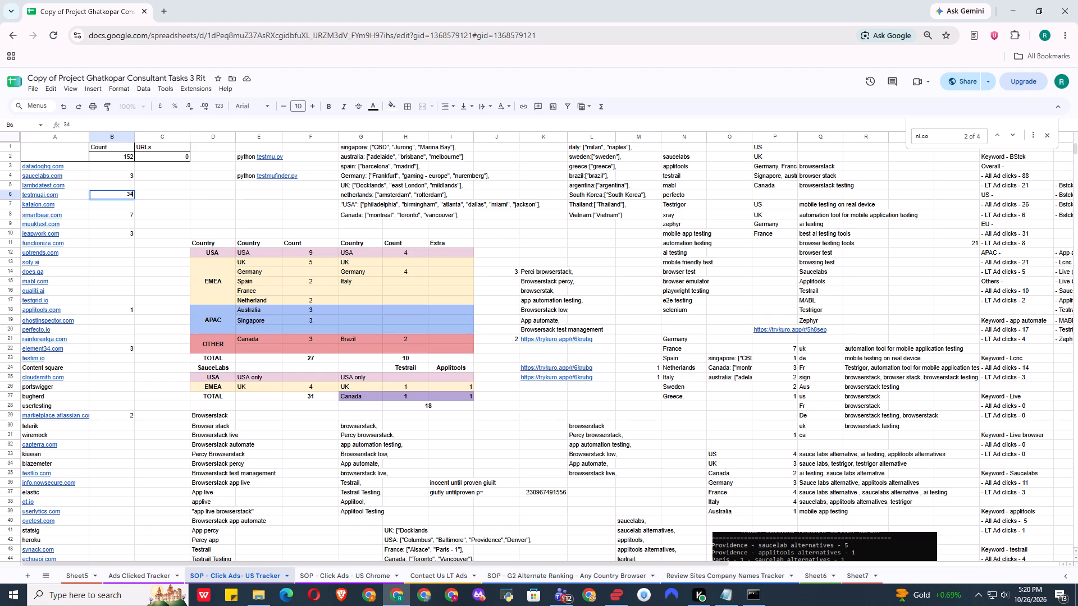
pyautogui.press('Return')
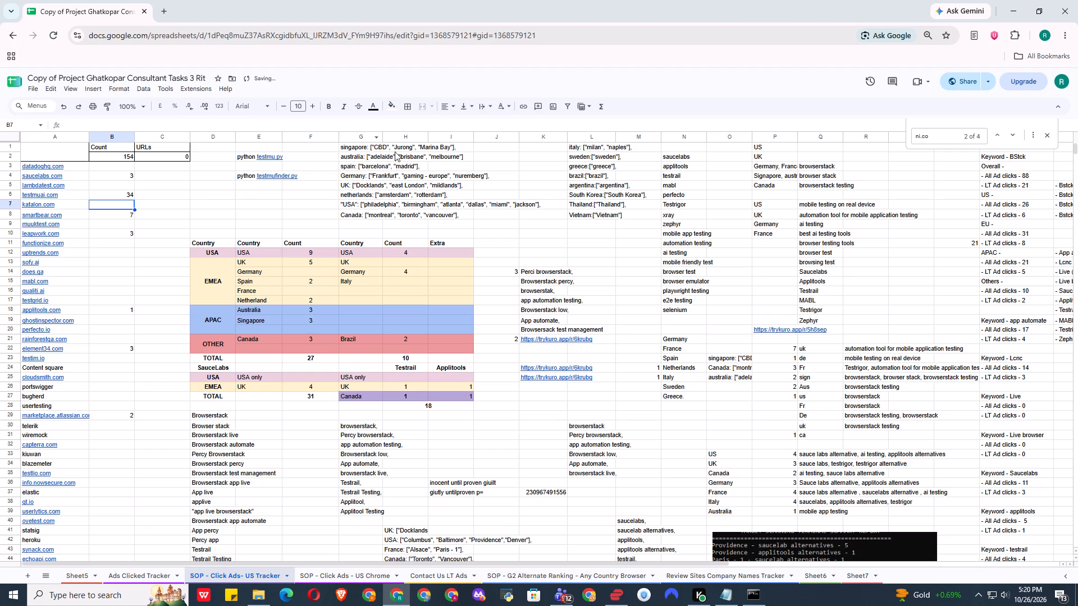
pyautogui.click(159, 7)
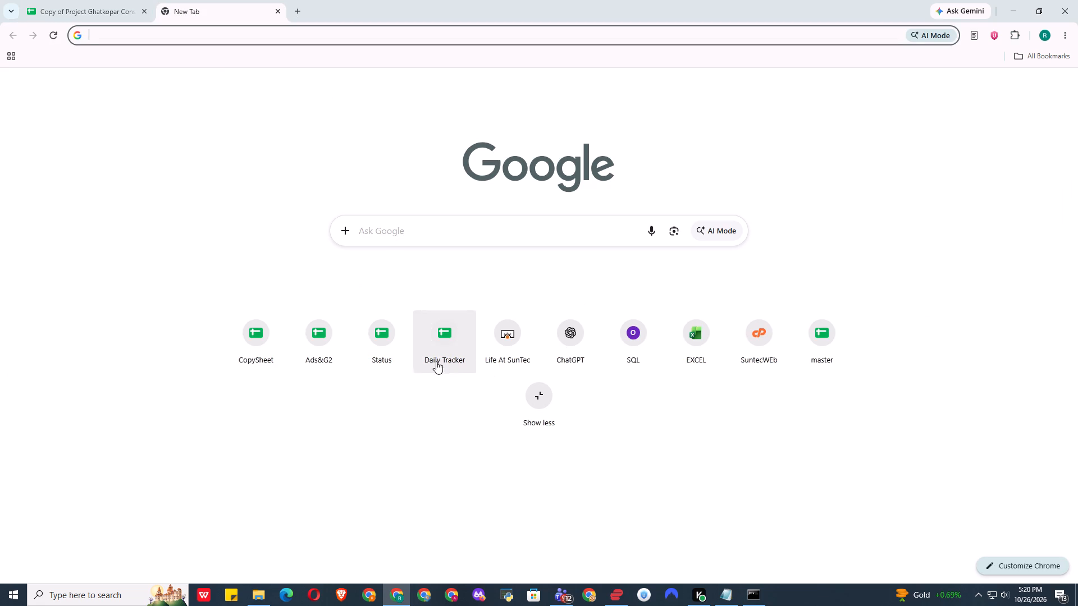
pyautogui.click(436, 358)
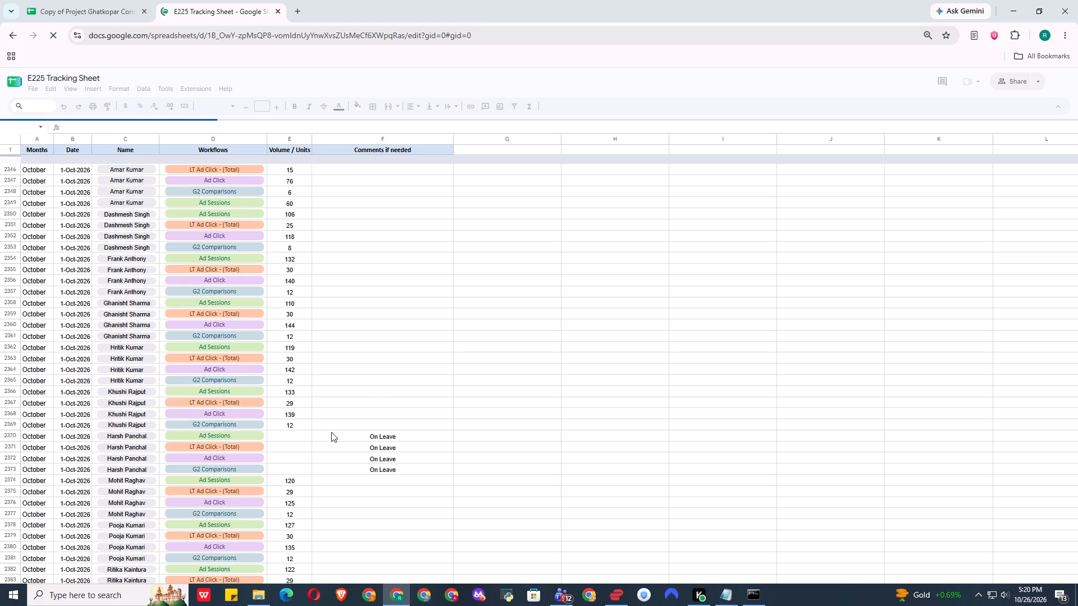
pyautogui.scroll(-1, 331, 433)
pyautogui.scroll(3, 331, 433)
pyautogui.click(147, 574)
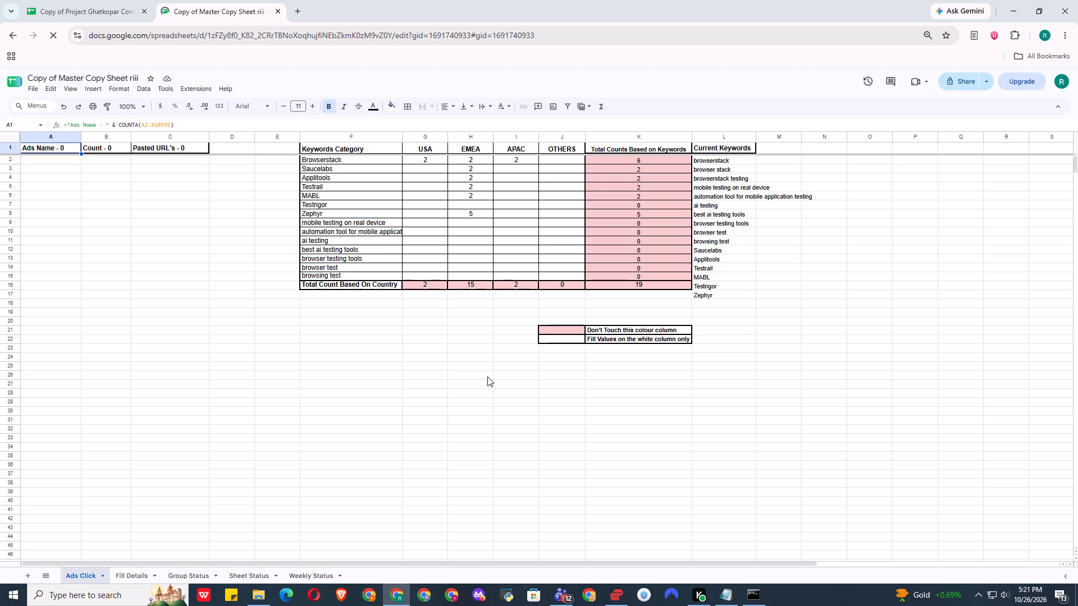
pyautogui.scroll(2, 487, 377)
pyautogui.click(428, 414)
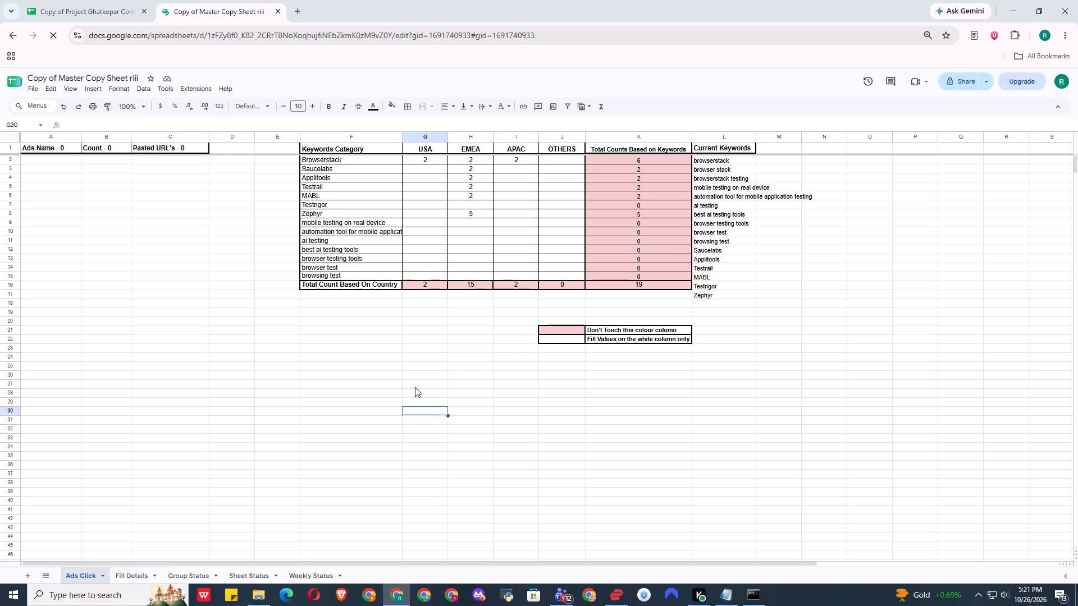
pyautogui.click(435, 160)
pyautogui.click(426, 397)
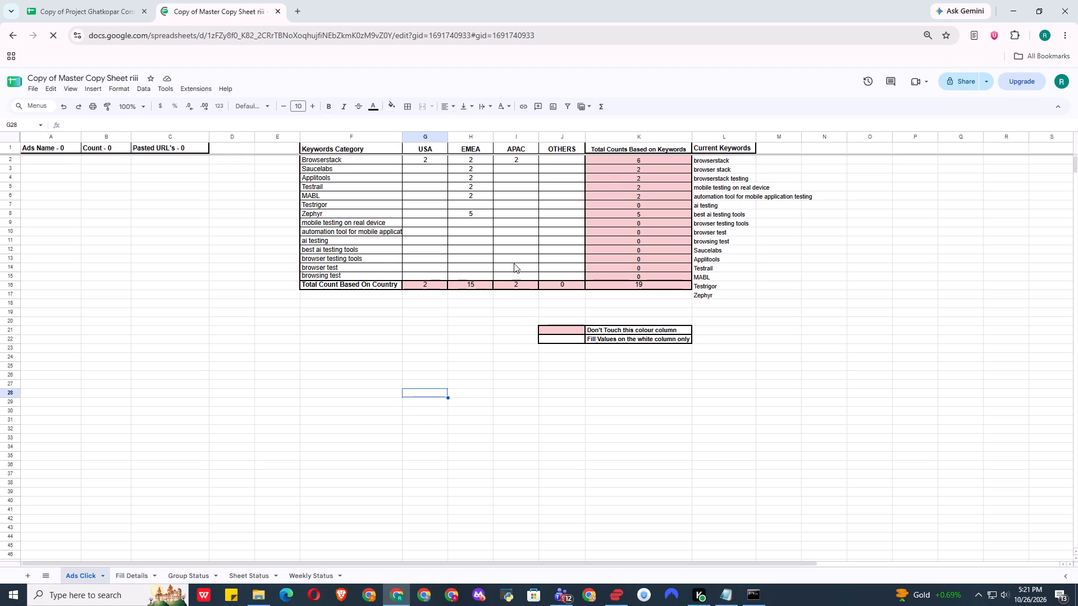
# Set the Browserstack keyword counts in the Ads Click sheet to 5 for USA, 7 for EMEA and 5 for APAC.
pyautogui.scroll(2, 468, 238)
pyautogui.click(422, 162)
pyautogui.scroll(2, 402, 388)
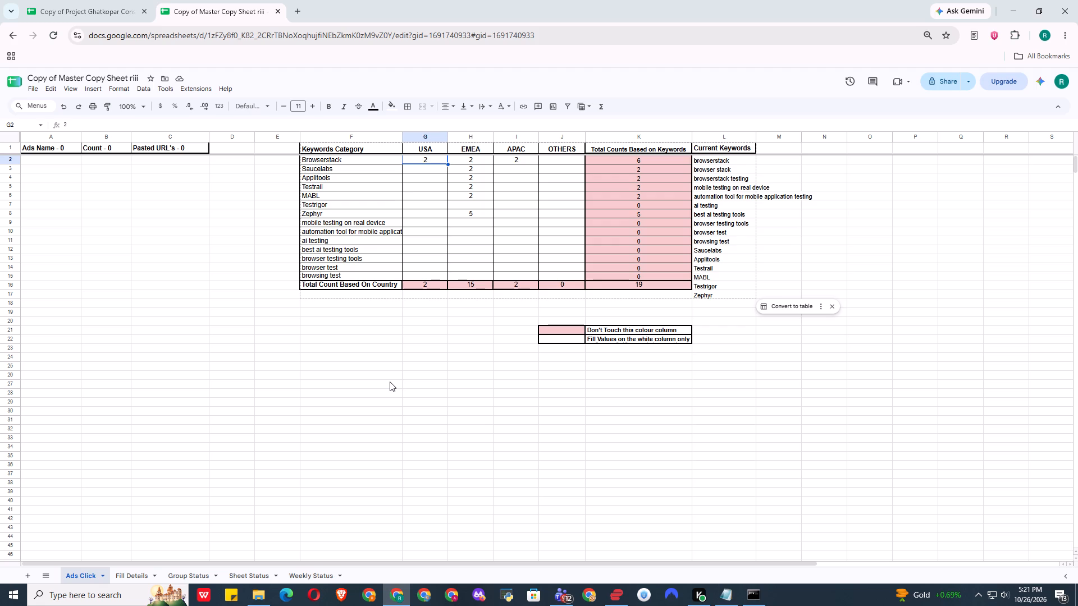
pyautogui.press('5')
pyautogui.press('Right')
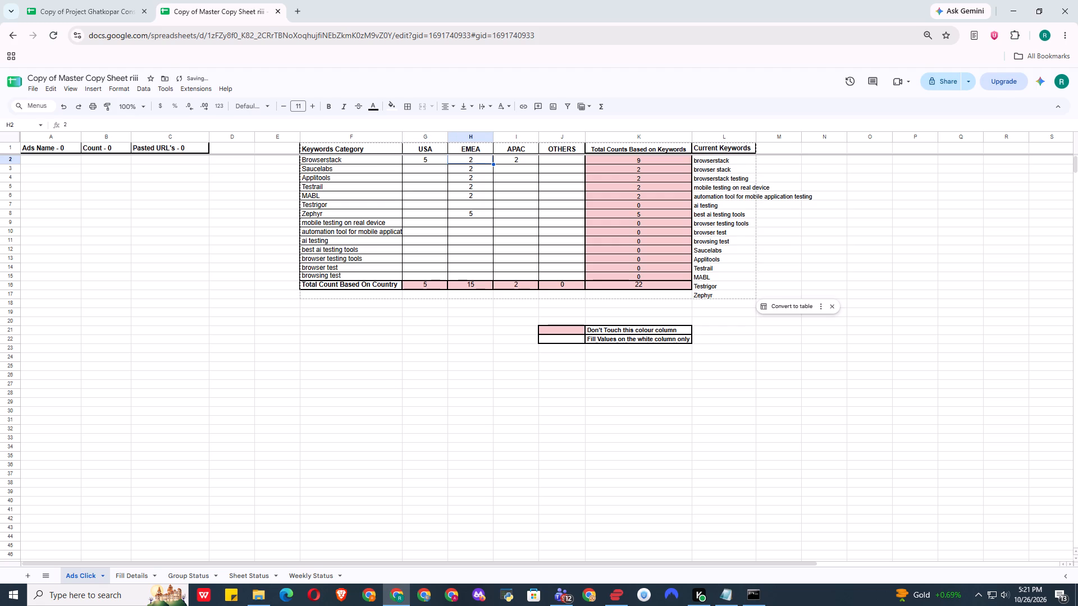
pyautogui.press('7')
pyautogui.press('Right')
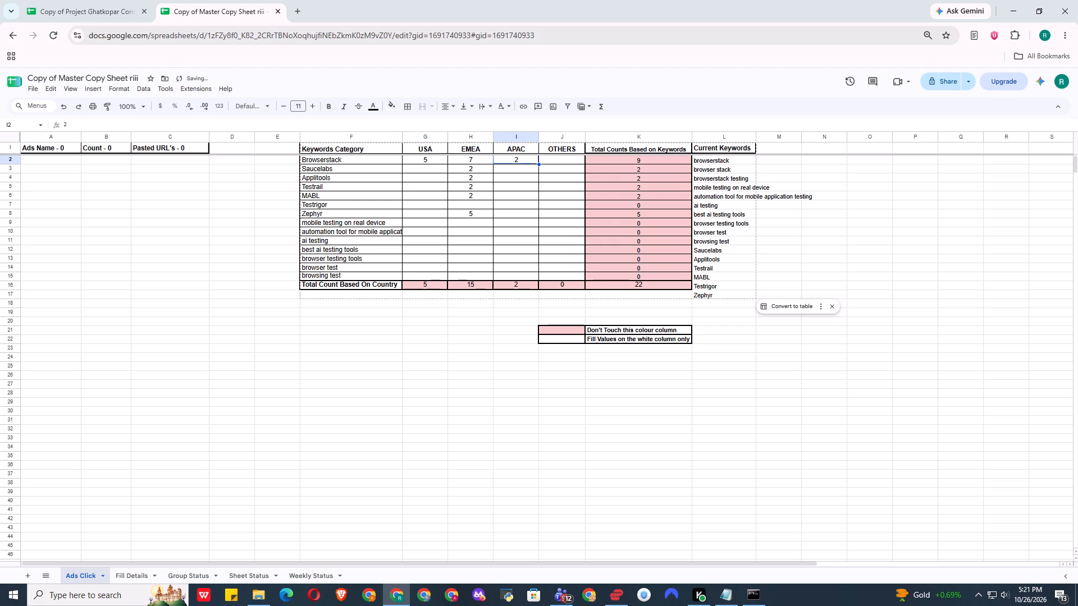
pyautogui.press('4')
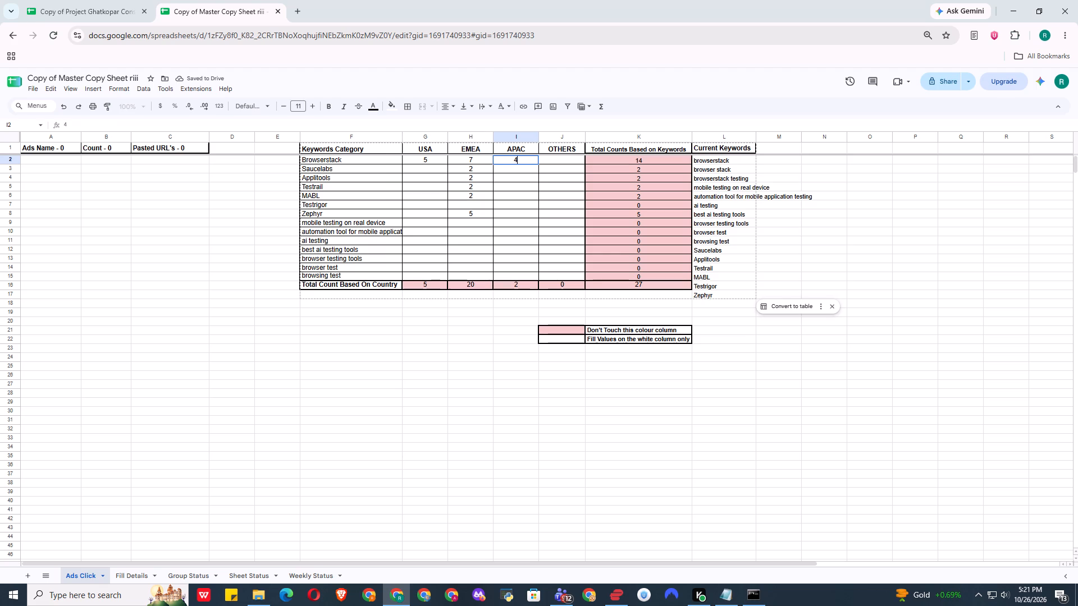
pyautogui.press('Right')
pyautogui.press('Left')
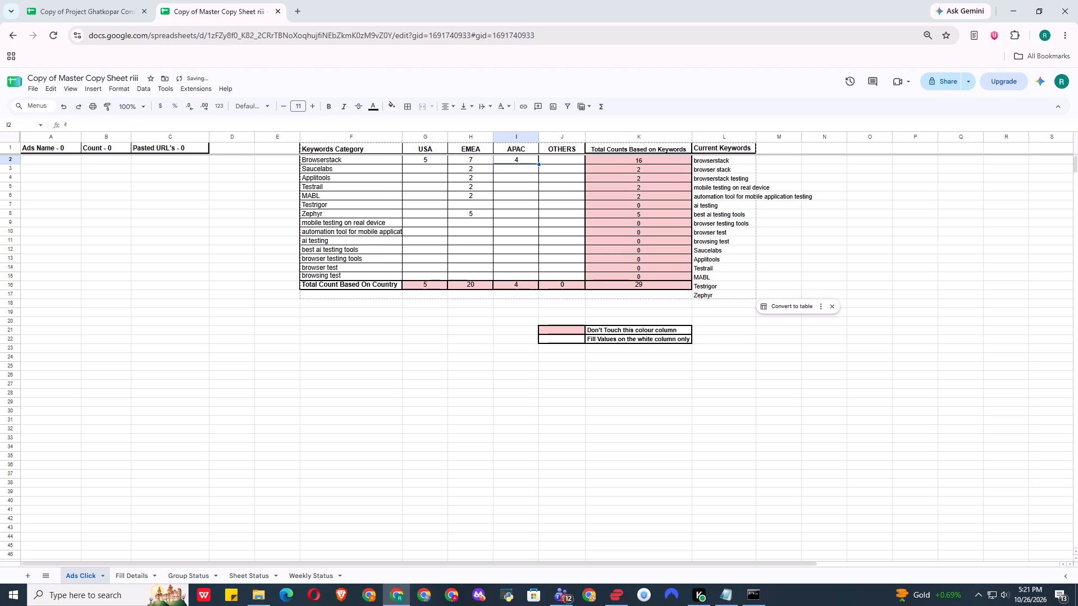
pyautogui.press('5')
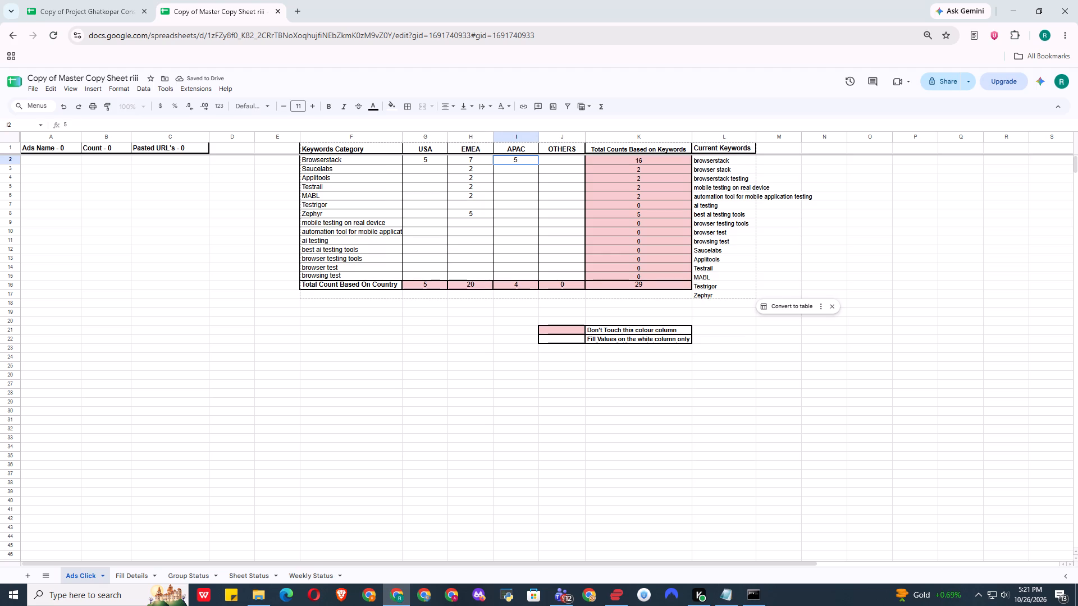
# Check the Weekly Status sheet, and review the Browserstack, Saucelabs, Applitools and Testrail counts in the Ads Click sheet.
pyautogui.click(341, 573)
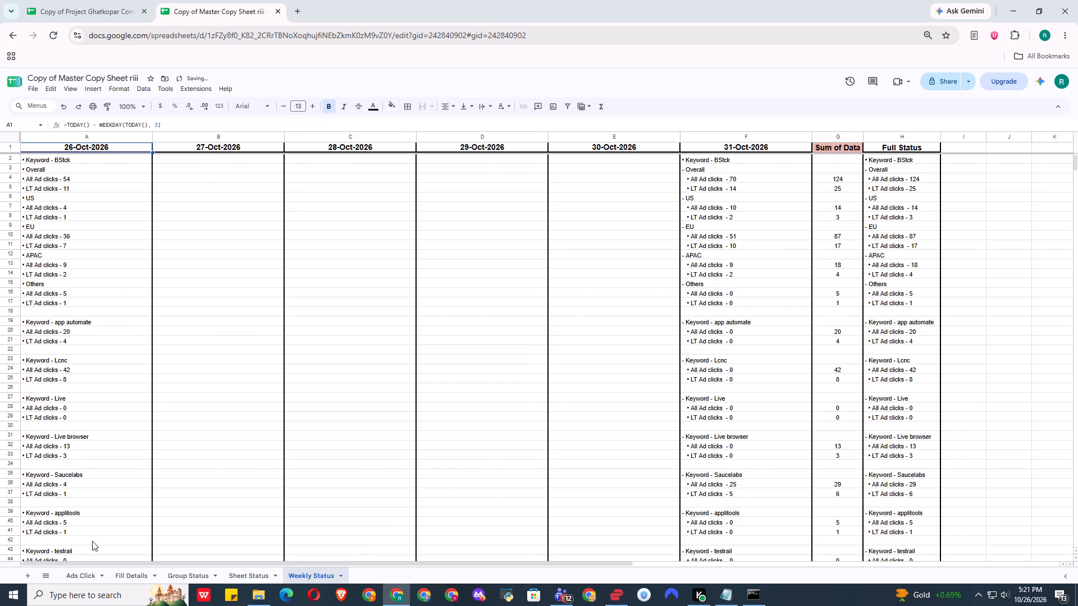
pyautogui.click(81, 571)
pyautogui.click(468, 378)
pyautogui.scroll(2, 468, 379)
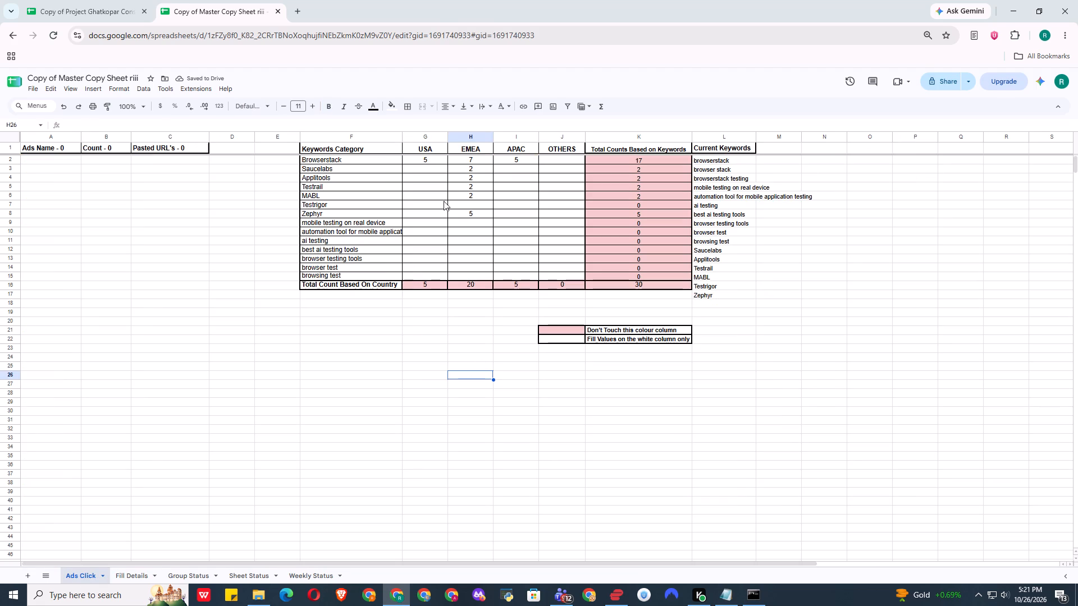
pyautogui.click(435, 160)
pyautogui.click(471, 160)
pyautogui.click(523, 158)
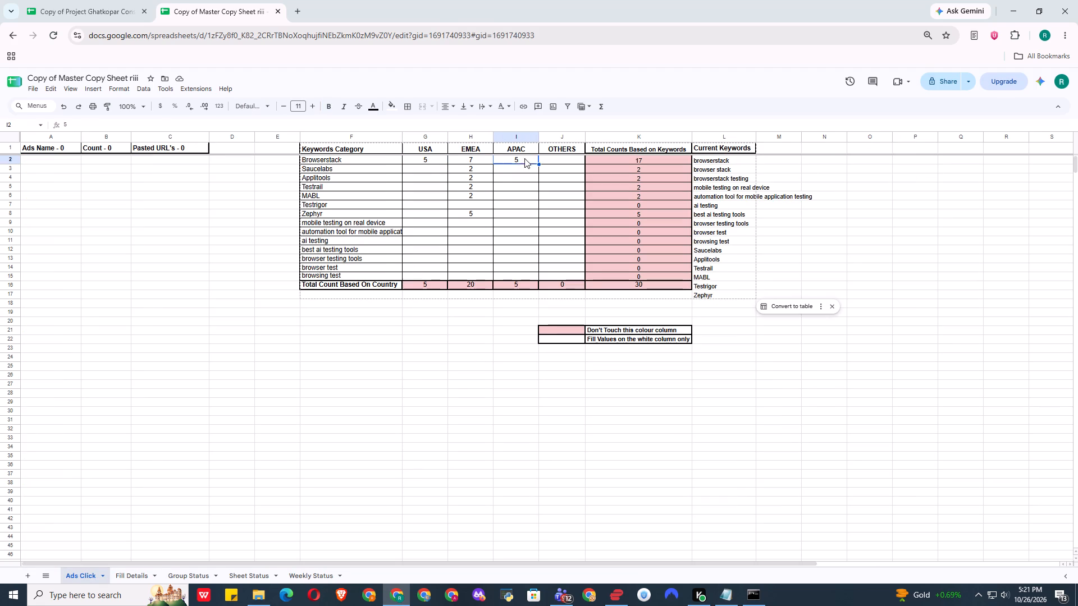
pyautogui.click(447, 172)
pyautogui.click(468, 171)
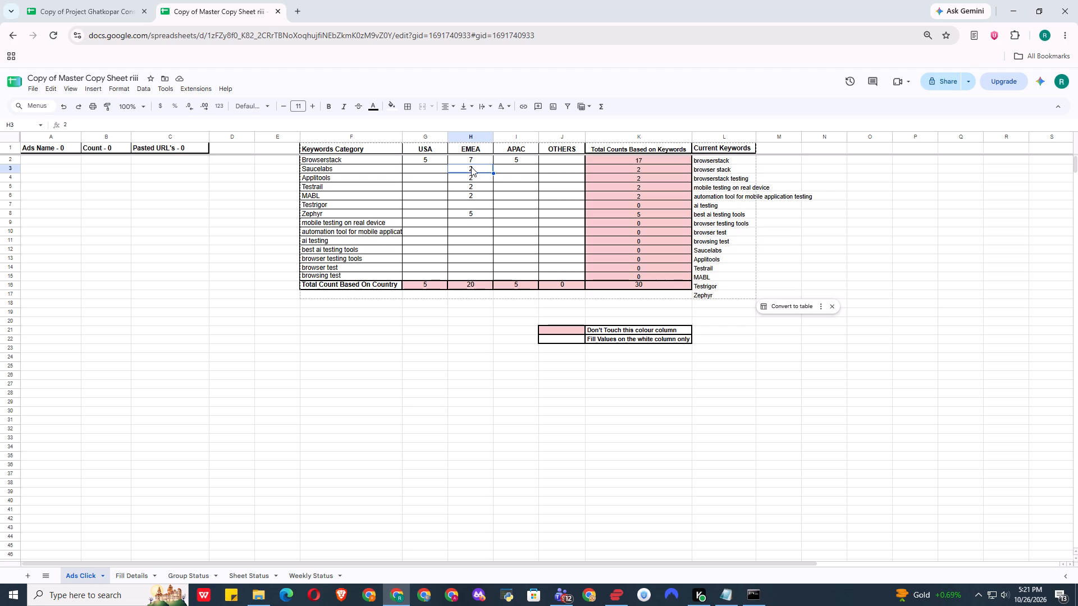
pyautogui.click(471, 180)
pyautogui.click(475, 168)
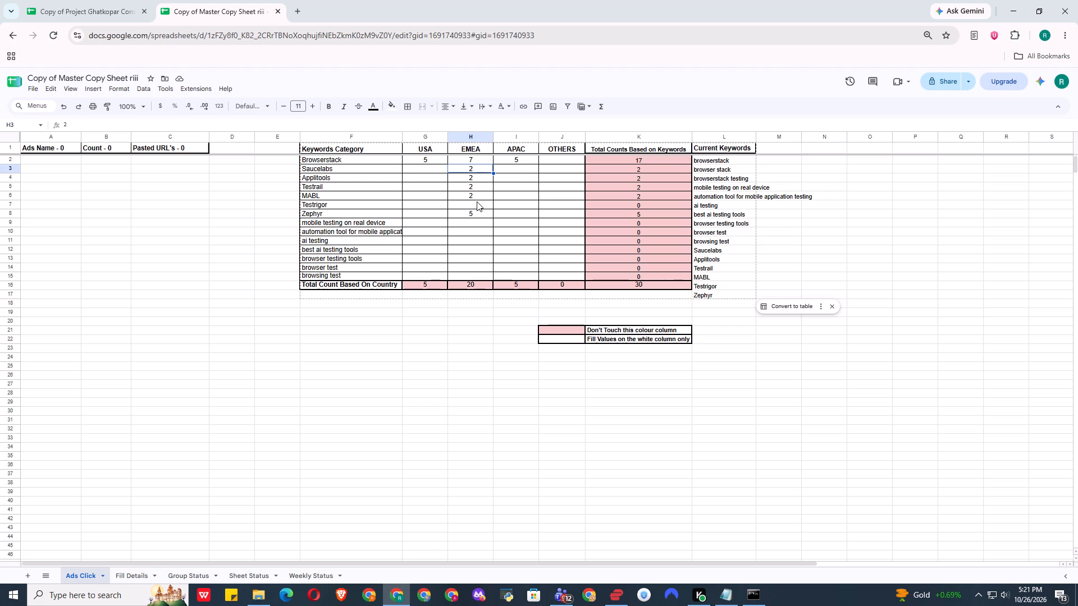
pyautogui.click(474, 191)
# Set the EMEA counts for MABL and Zephyr to 0 in the Ads Click sheet.
pyautogui.click(478, 197)
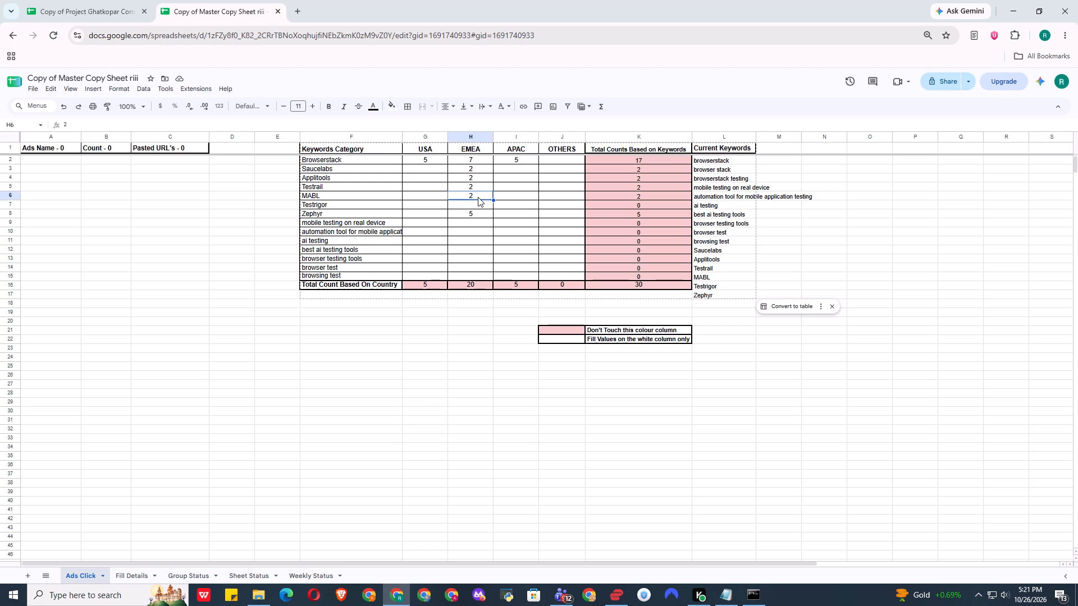
pyautogui.press('0')
pyautogui.click(473, 210)
pyautogui.press('0')
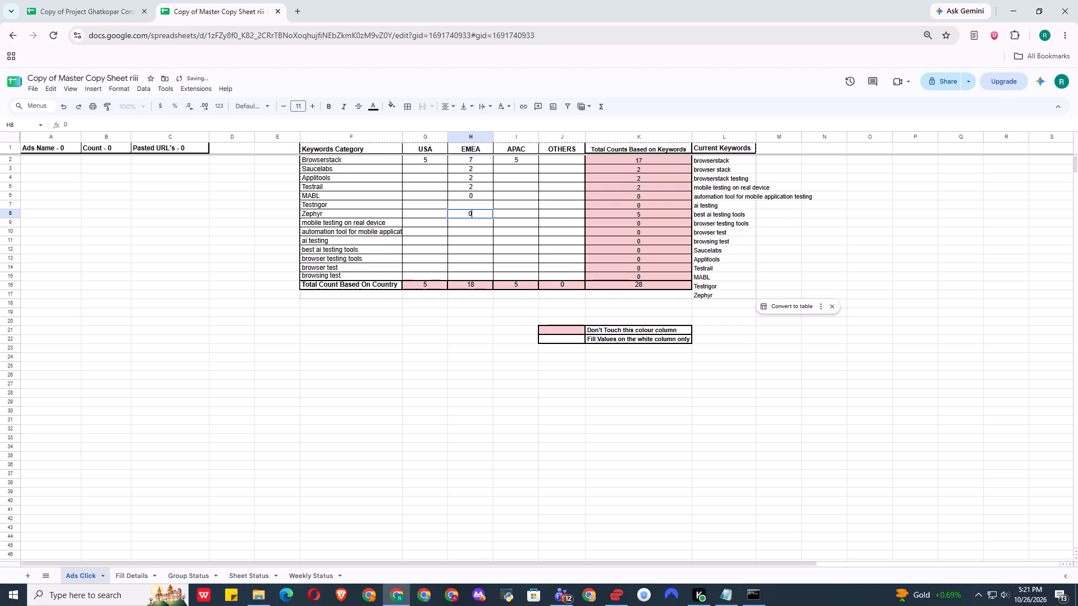
pyautogui.click(472, 224)
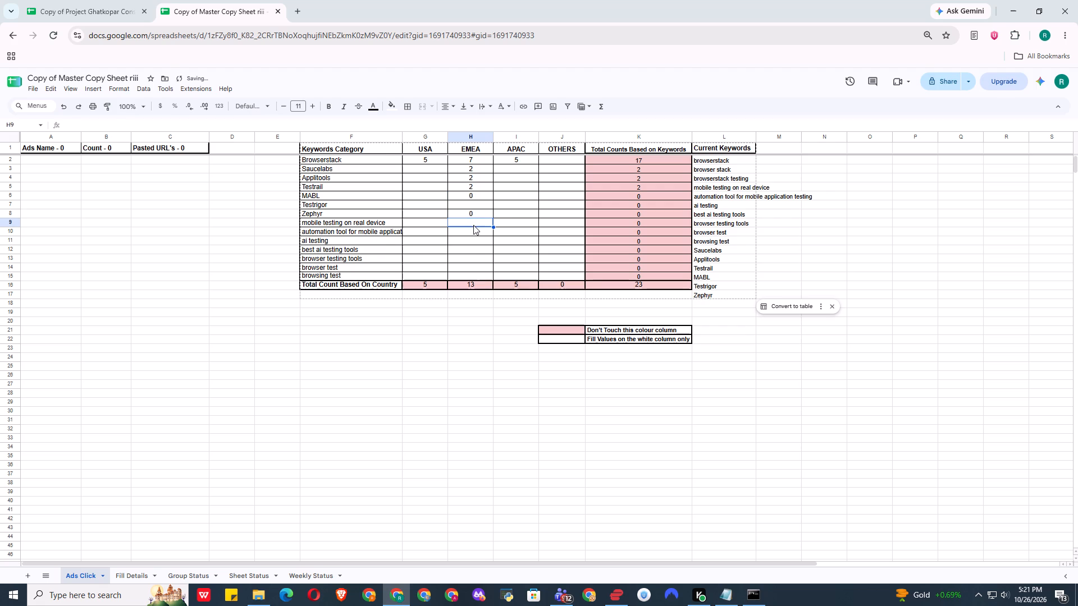
# Set the EMEA counts to 3 for ai testing and 1 for best ai testing tools.
pyautogui.click(472, 245)
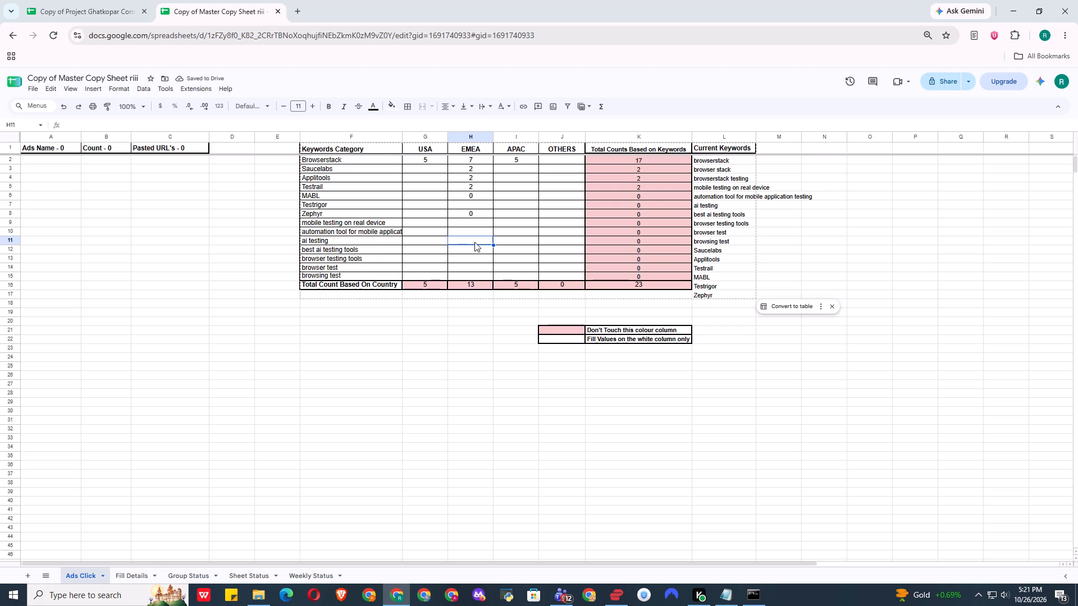
pyautogui.press('3')
pyautogui.click(471, 247)
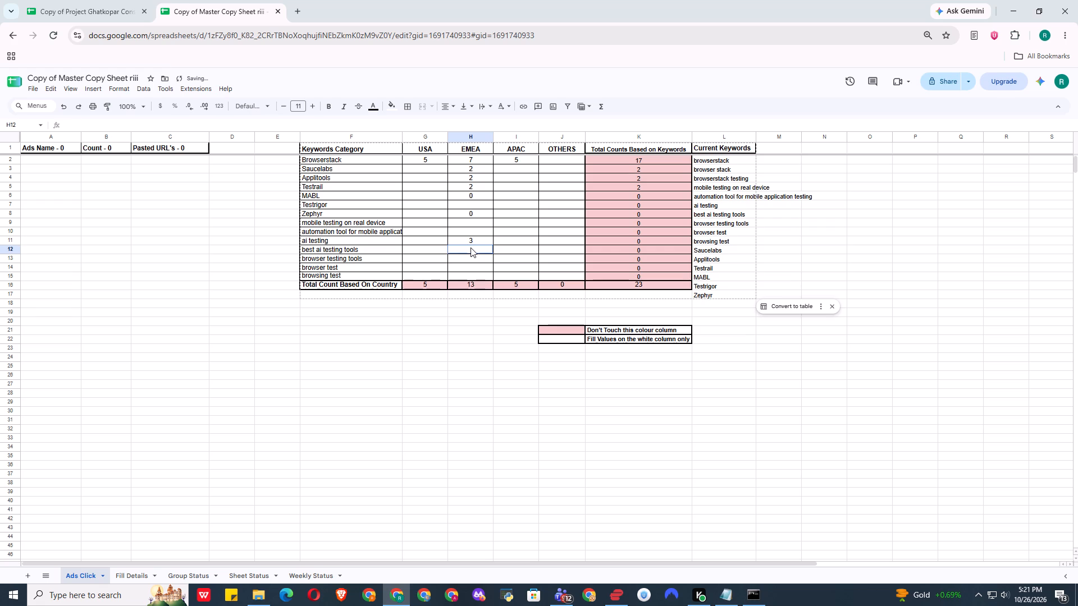
pyautogui.press('2')
pyautogui.press('BackSpace')
pyautogui.press('1')
pyautogui.click(481, 269)
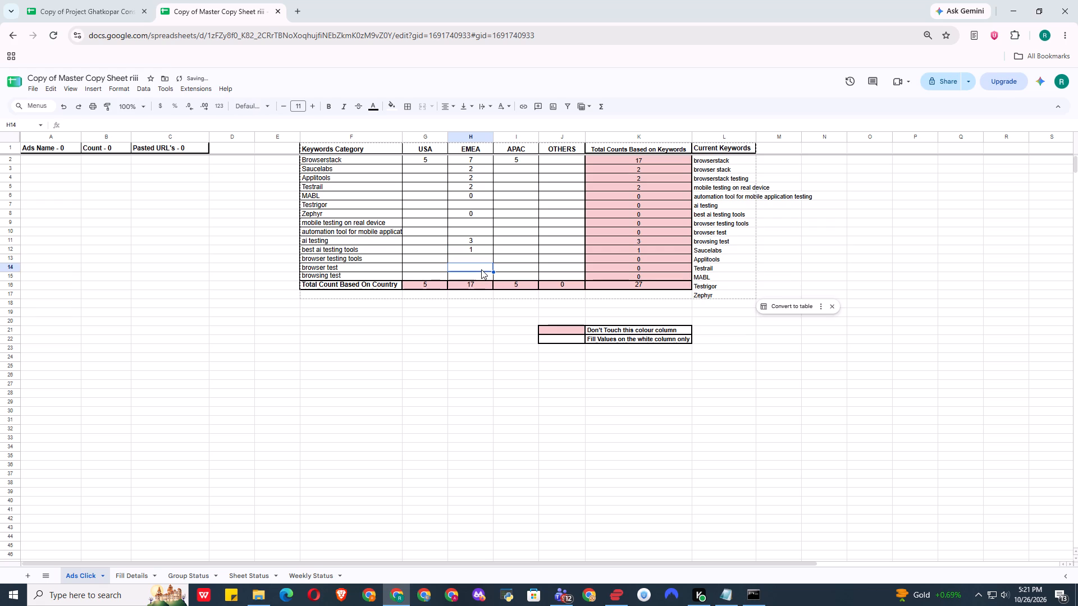
# Set the EMEA counts to 2 for automation tool for mobile application testing and 1 for mobile testing on real device.
pyautogui.click(472, 247)
pyautogui.click(473, 237)
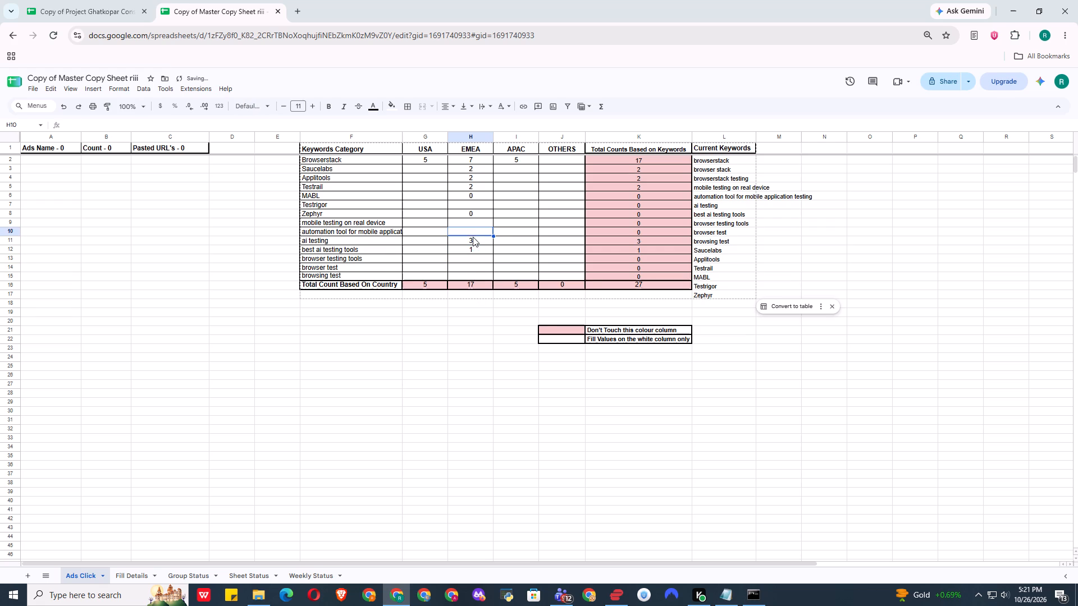
pyautogui.click(472, 224)
pyautogui.click(471, 237)
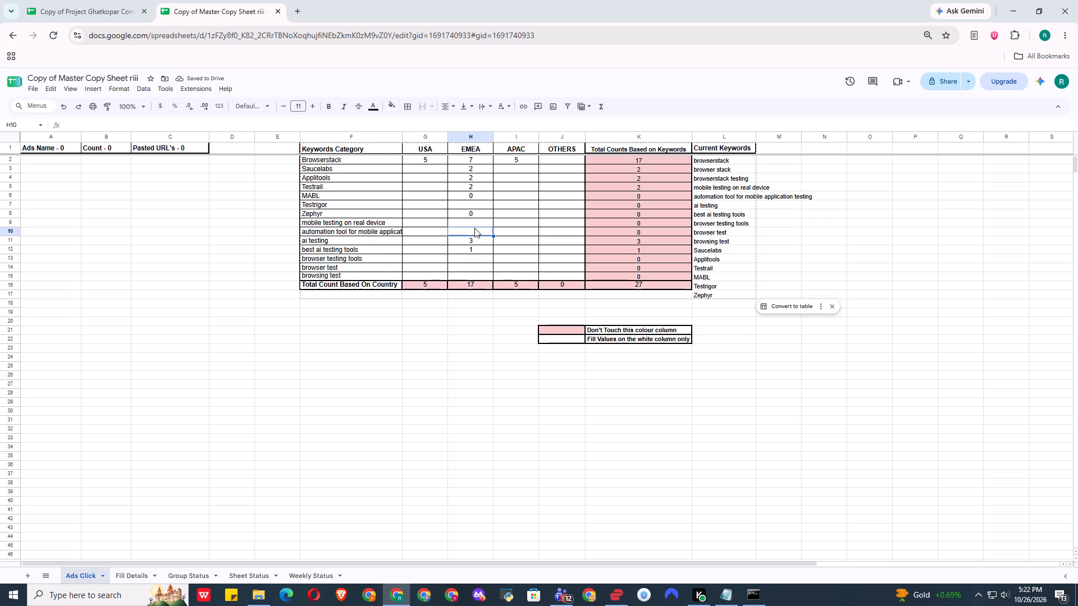
pyautogui.press('2')
pyautogui.press('Up')
pyautogui.press('1')
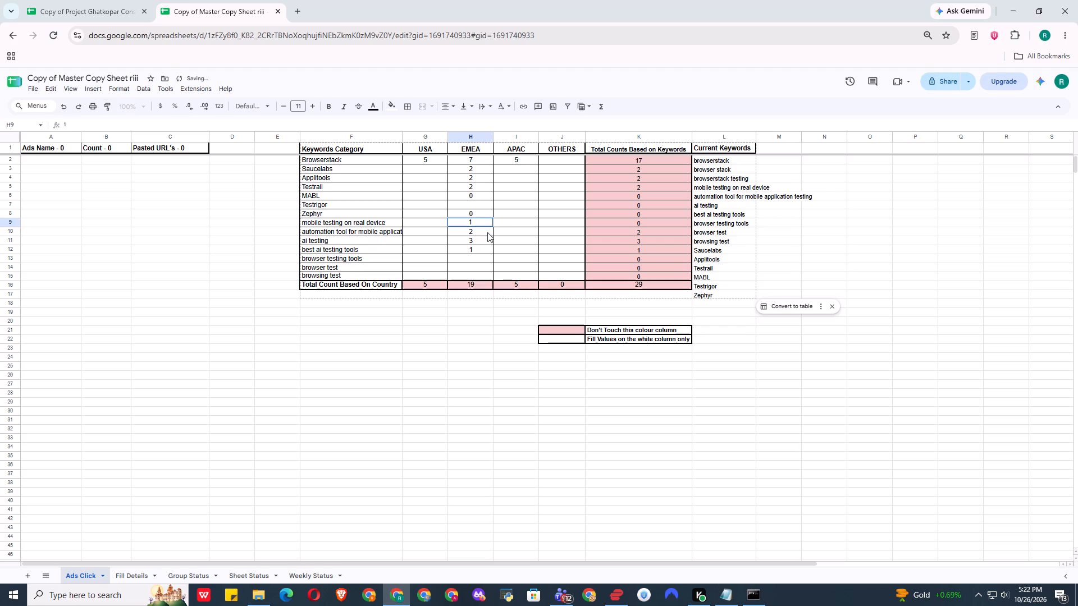
pyautogui.click(517, 241)
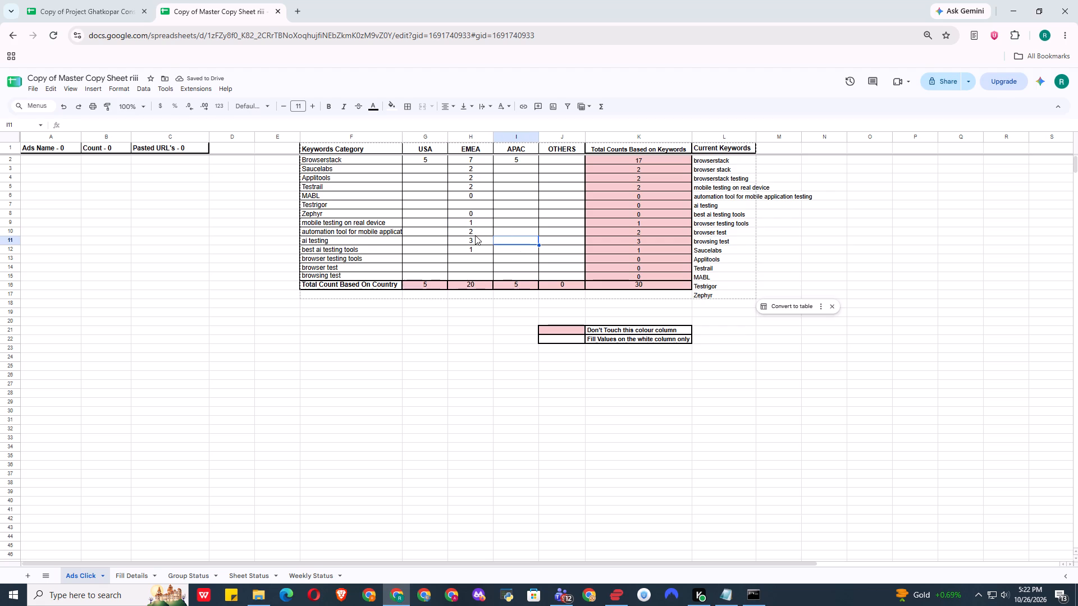
pyautogui.click(476, 187)
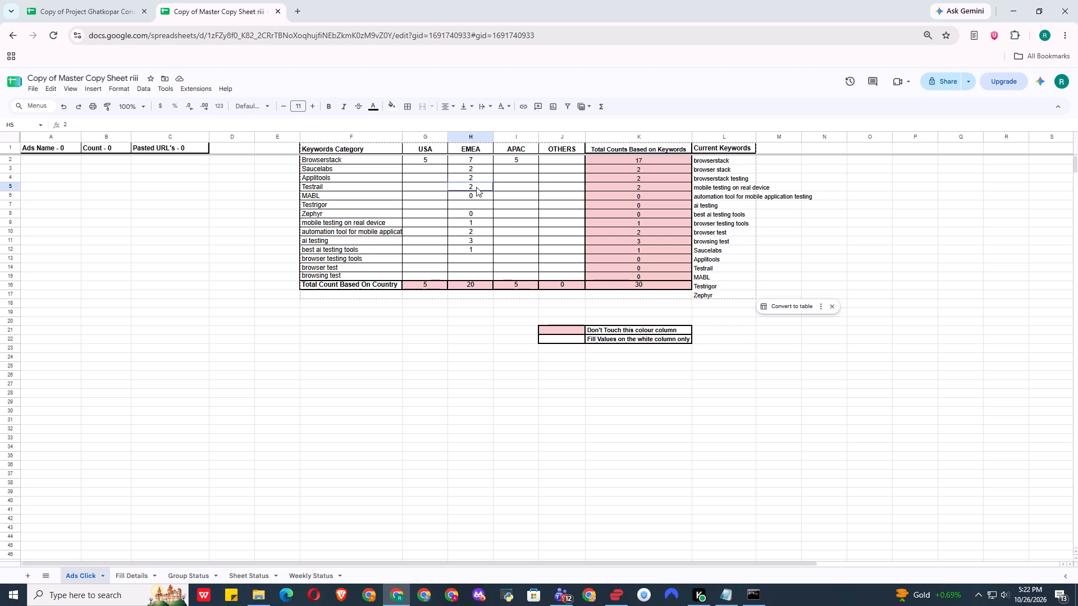
# Set the EMEA count for Testrigor to 2 in the Ads Click sheet.
pyautogui.click(476, 177)
pyautogui.click(474, 169)
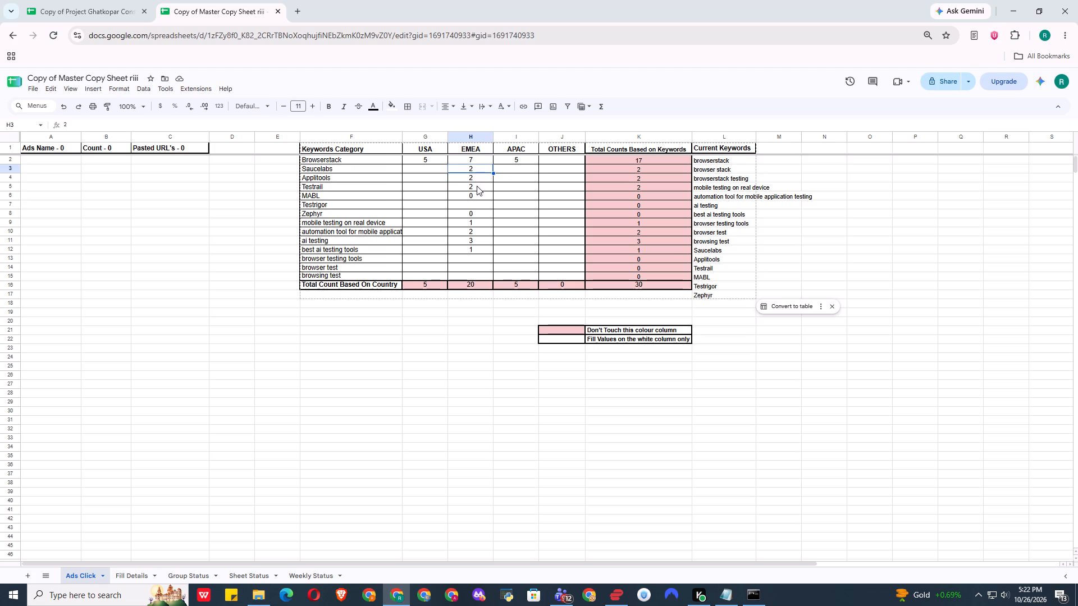
pyautogui.click(477, 186)
pyautogui.click(474, 203)
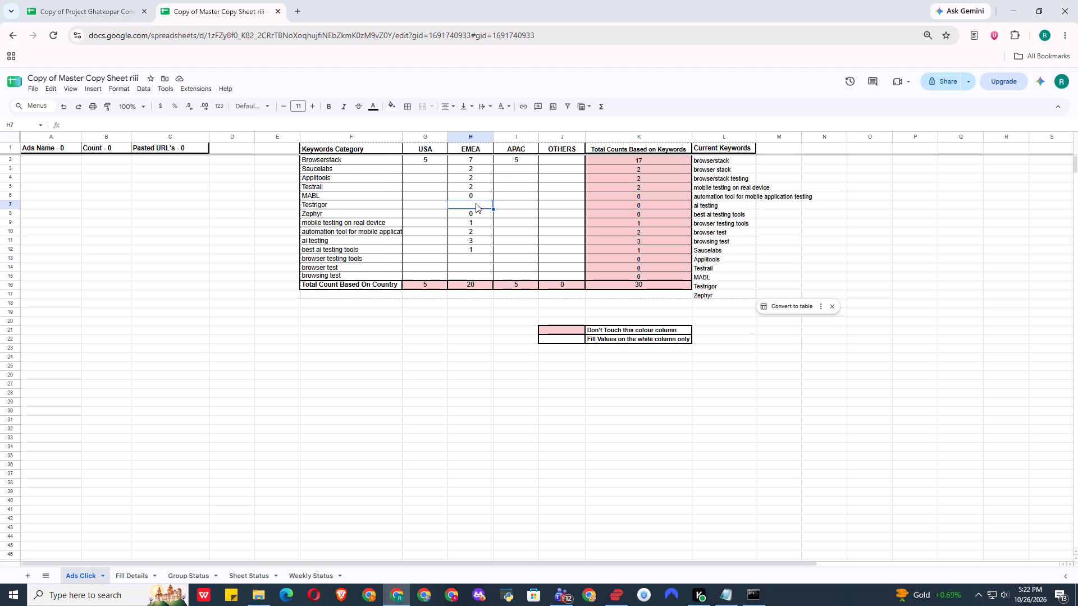
pyautogui.press('2')
pyautogui.click(486, 356)
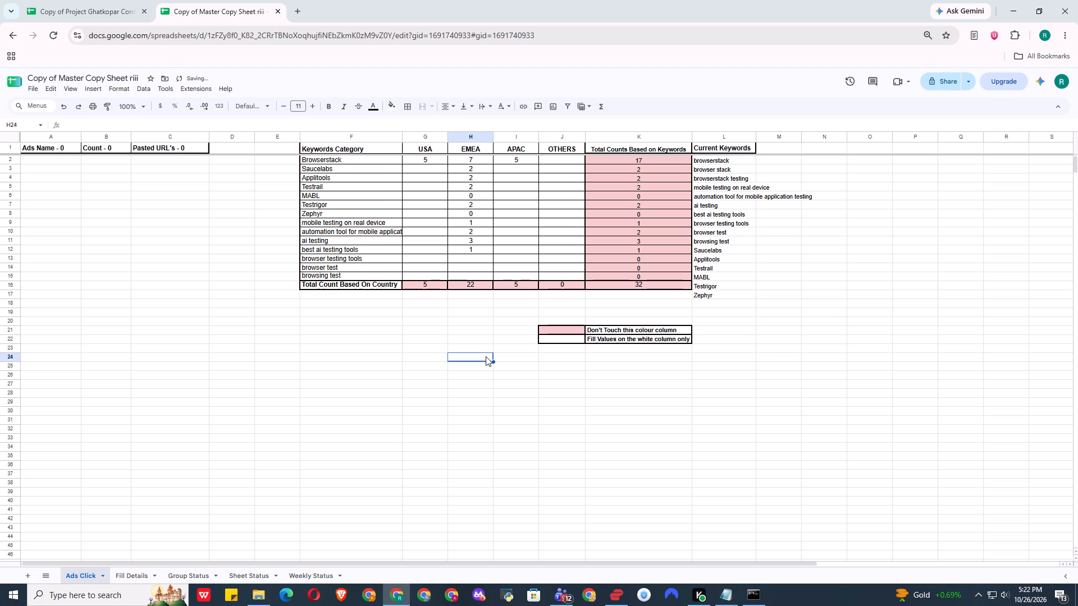
pyautogui.scroll(2, 486, 356)
# Set the Browserstack counts to 6 for APAC and 8 for EMEA in the Ads Click sheet.
pyautogui.click(475, 159)
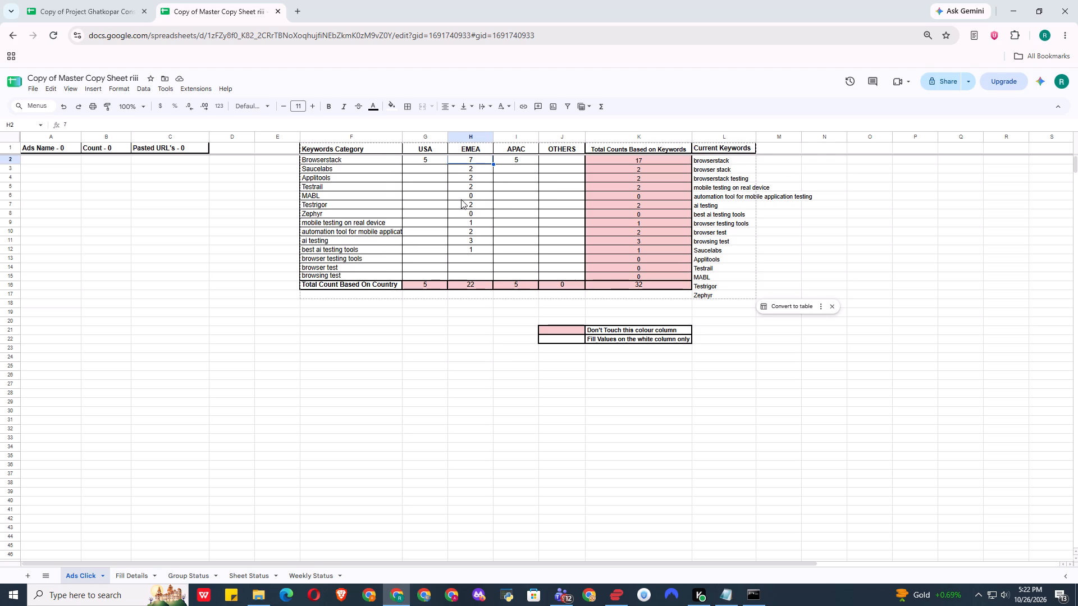
pyautogui.click(520, 160)
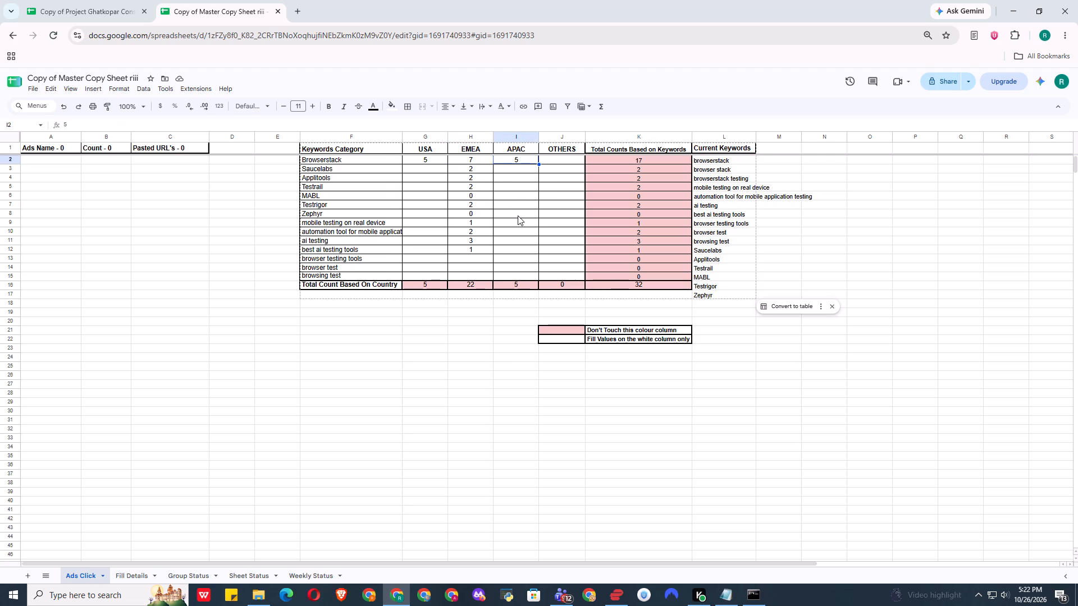
pyautogui.press('6')
pyautogui.press('Left')
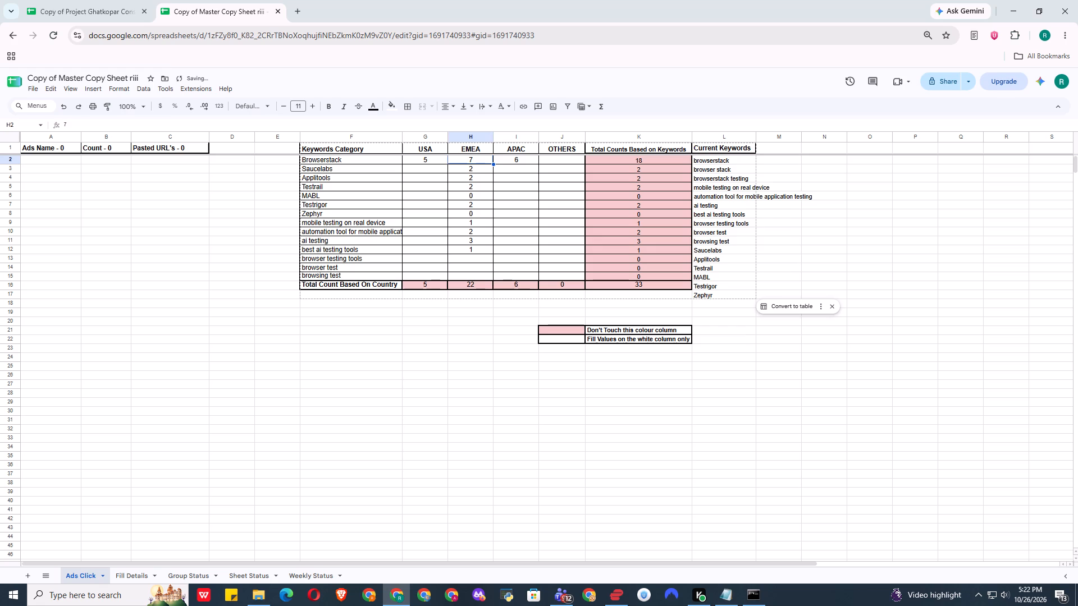
pyautogui.press('8')
pyautogui.press('Right')
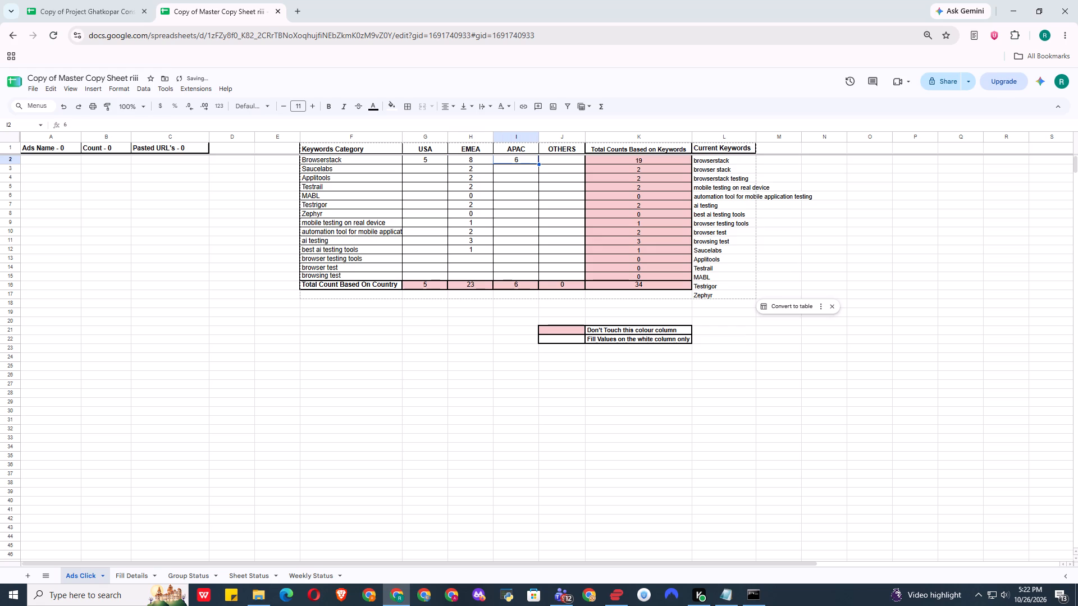
pyautogui.click(399, 402)
pyautogui.scroll(3, 138, 433)
# Review the automatic and manual counts in the Fill Details sheet and the summary in the Group Status sheet.
pyautogui.click(133, 574)
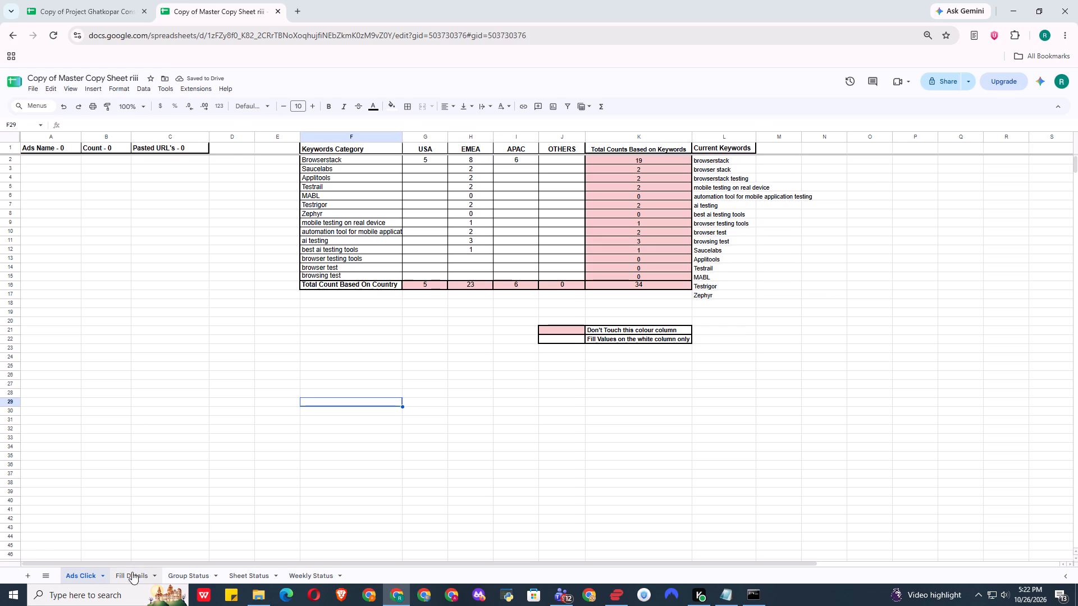
pyautogui.scroll(2, 310, 366)
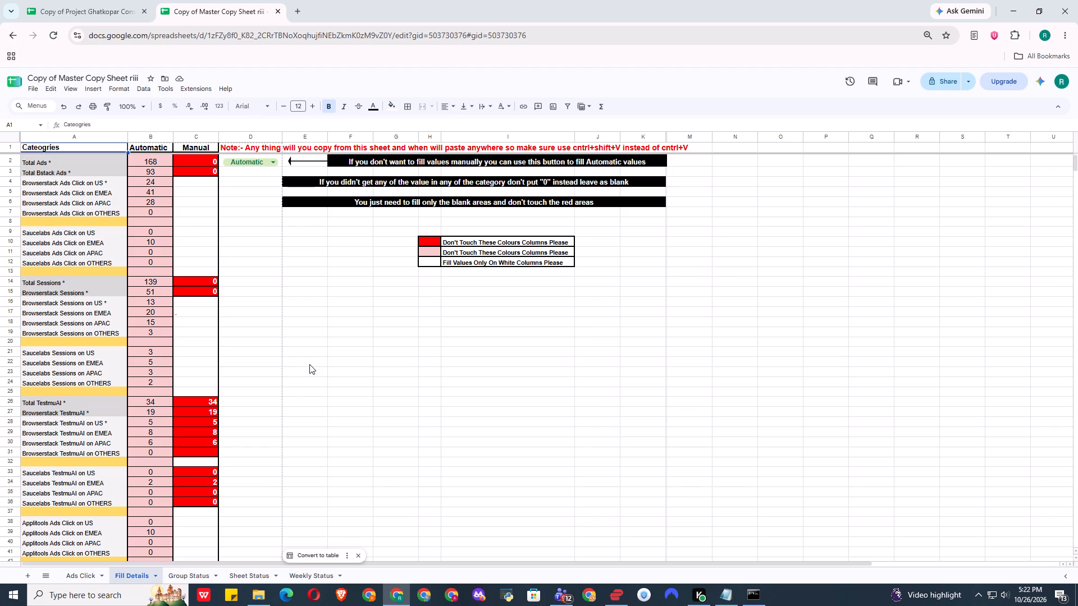
pyautogui.scroll(-5, 309, 364)
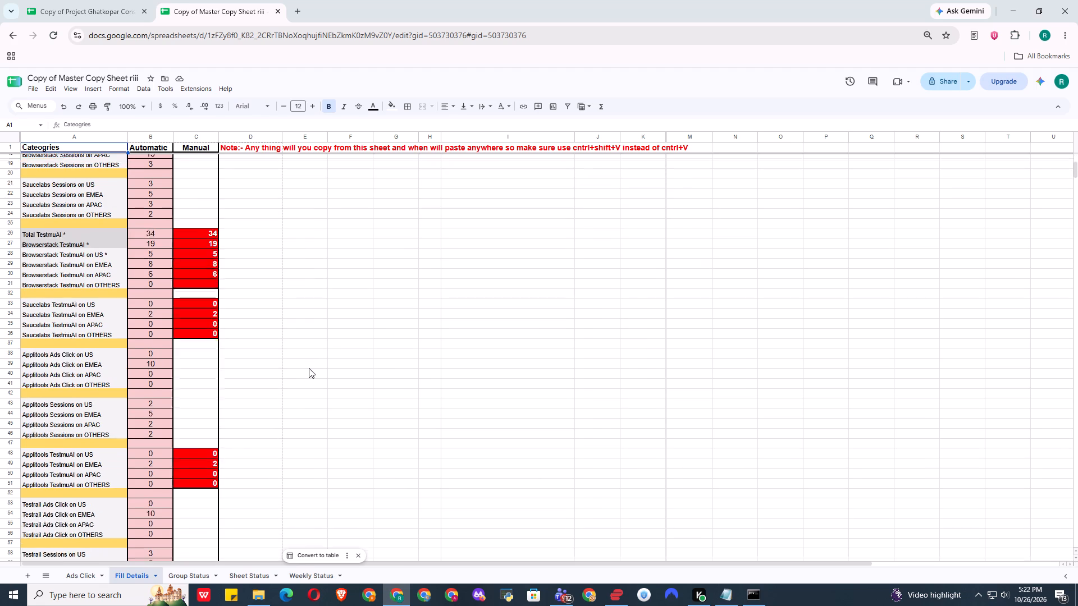
pyautogui.scroll(-6, 309, 368)
pyautogui.scroll(16, 309, 369)
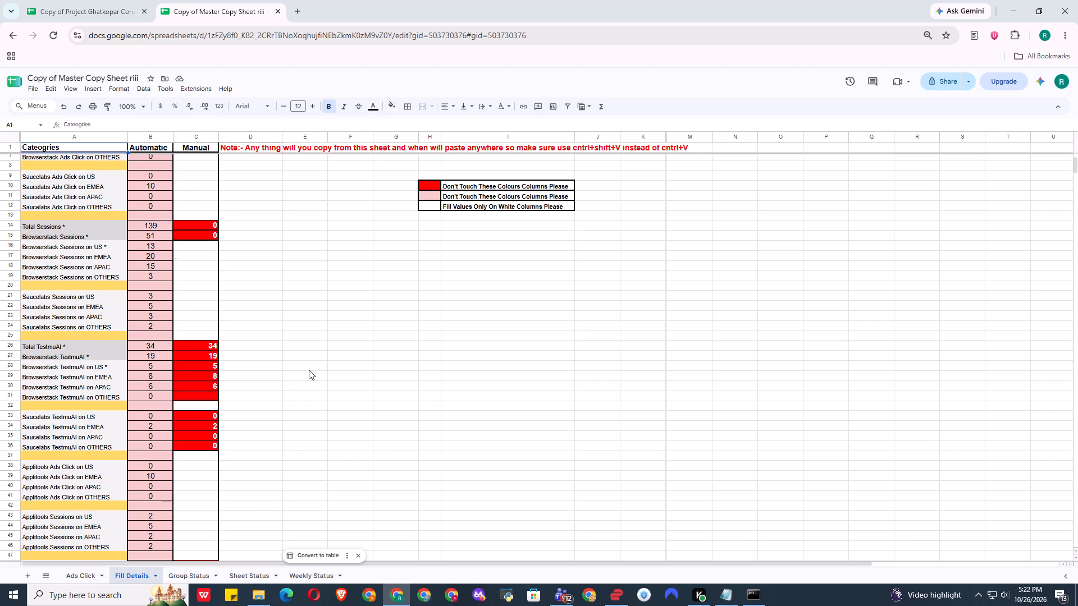
pyautogui.click(190, 575)
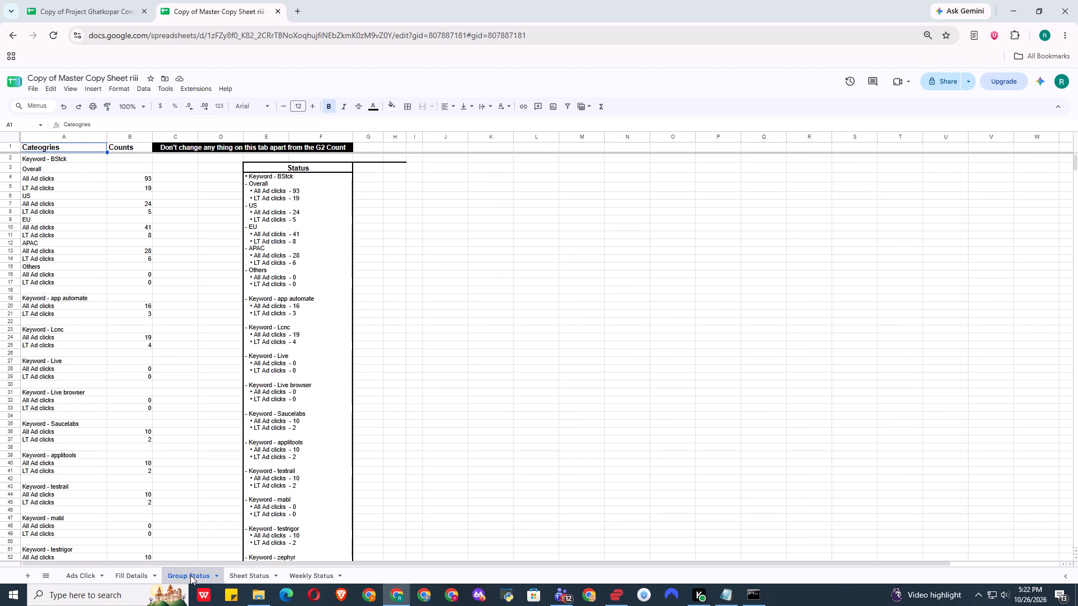
pyautogui.scroll(4, 638, 313)
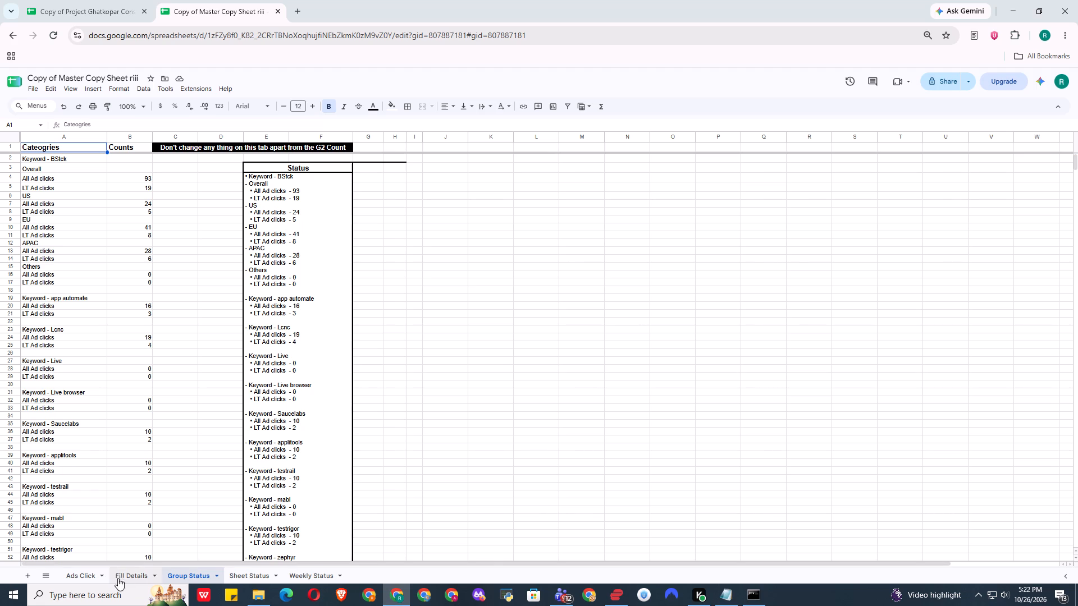
# Examine the keyword status notes in the far columns of the US Tracker sheet in the project workbook.
pyautogui.click(72, 580)
pyautogui.scroll(4, 590, 350)
pyautogui.scroll(3, 311, 473)
pyautogui.click(39, 0)
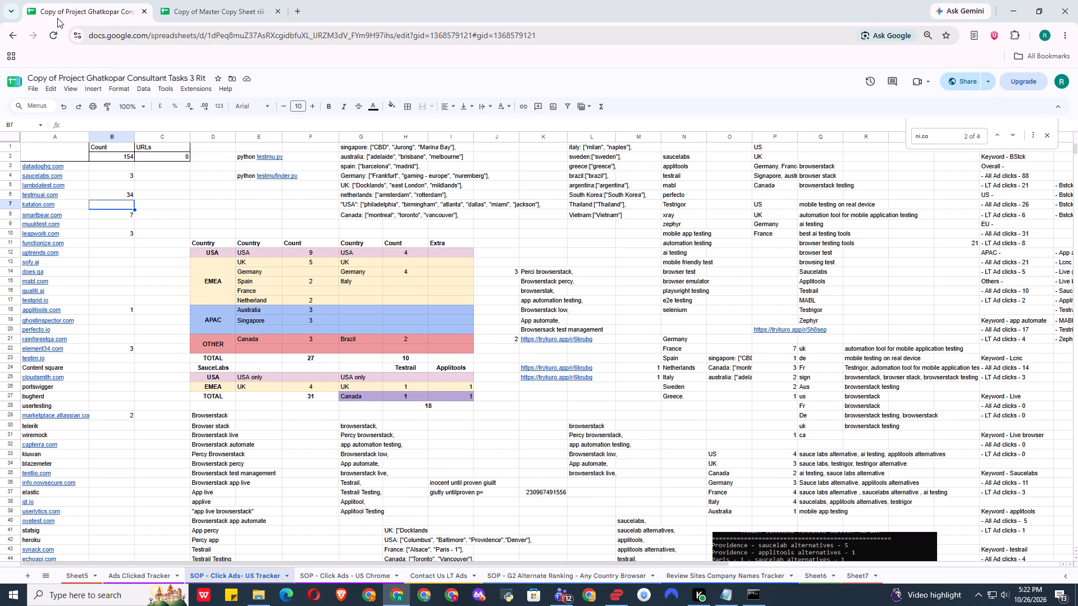
pyautogui.scroll(3, 886, 256)
pyautogui.moveTo(480, 563); pyautogui.dragTo(860, 517)
pyautogui.scroll(3, 764, 368)
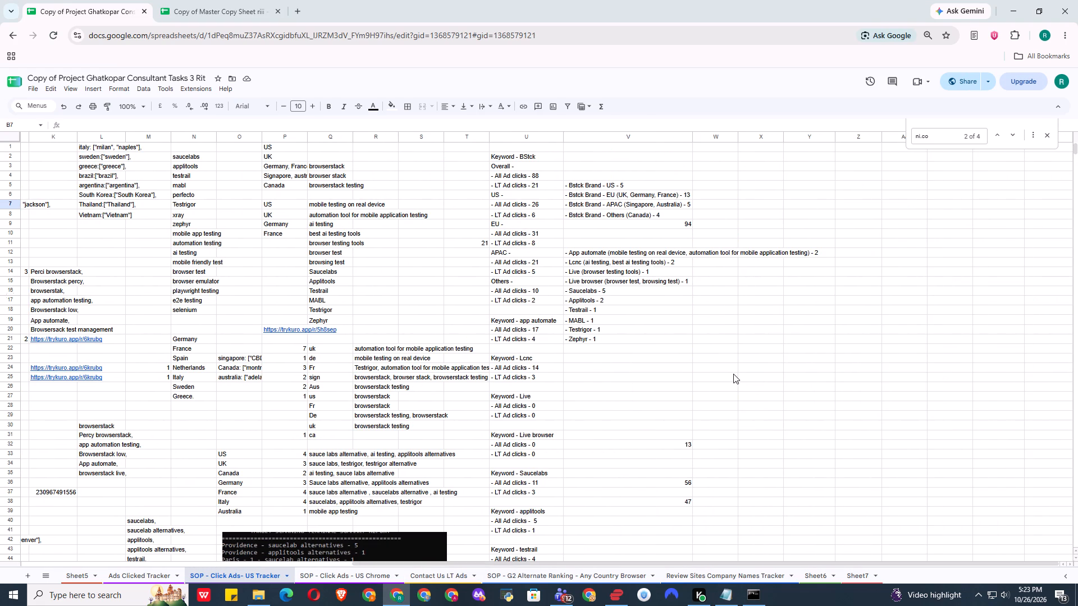
pyautogui.moveTo(600, 563); pyautogui.dragTo(743, 553)
pyautogui.scroll(2, 627, 382)
pyautogui.moveTo(451, 562); pyautogui.dragTo(289, 560)
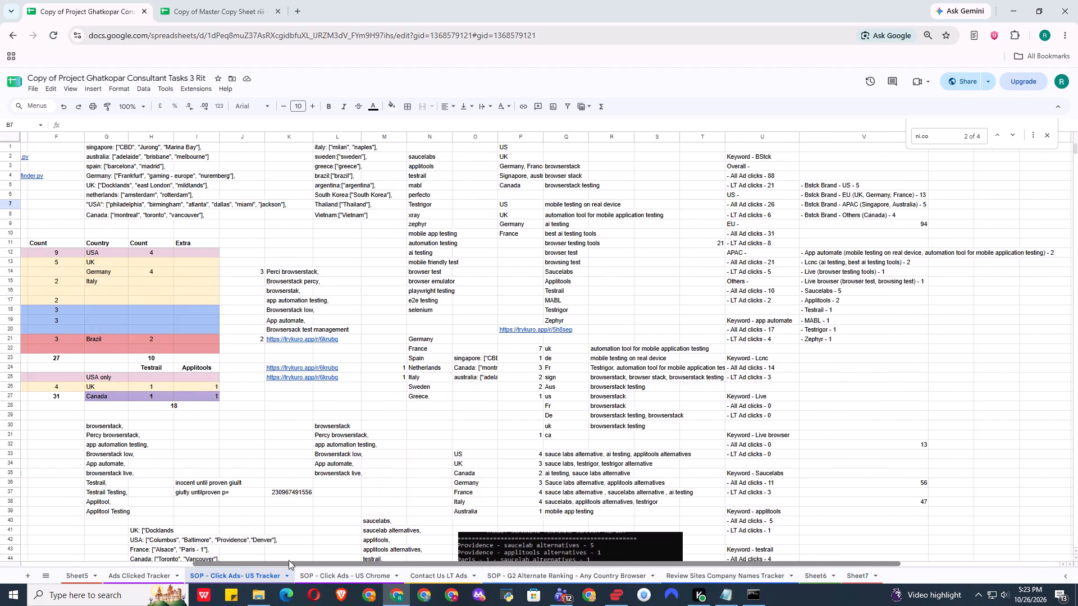
pyautogui.moveTo(289, 560); pyautogui.dragTo(654, 538)
pyautogui.scroll(2, 569, 212)
# Look through the Weekly Status, Sheet Status and Group Status sheets of the master workbook.
pyautogui.click(214, 10)
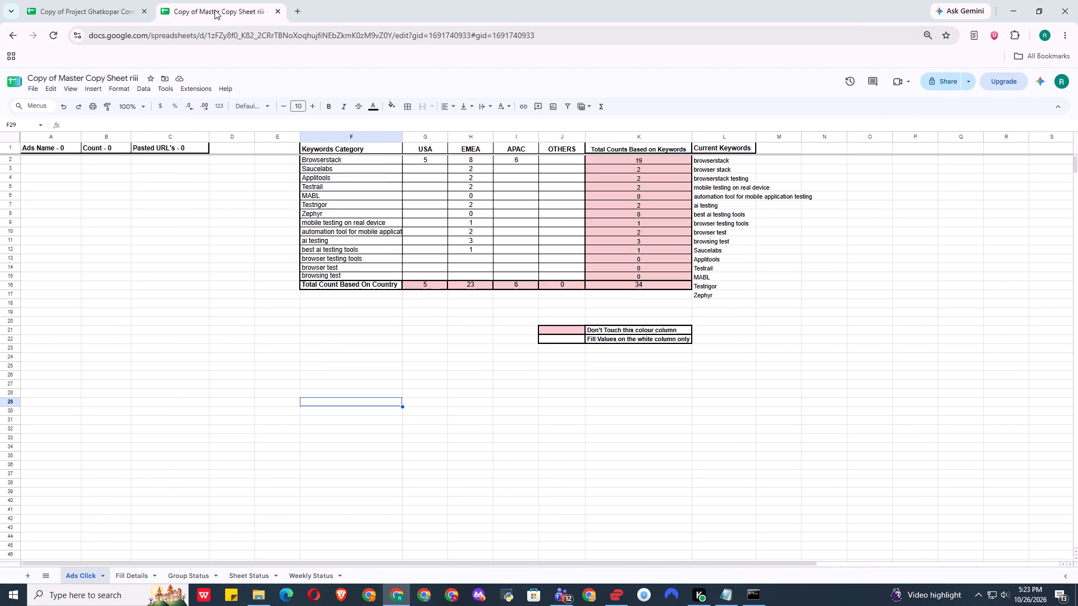
pyautogui.scroll(3, 234, 192)
pyautogui.click(323, 581)
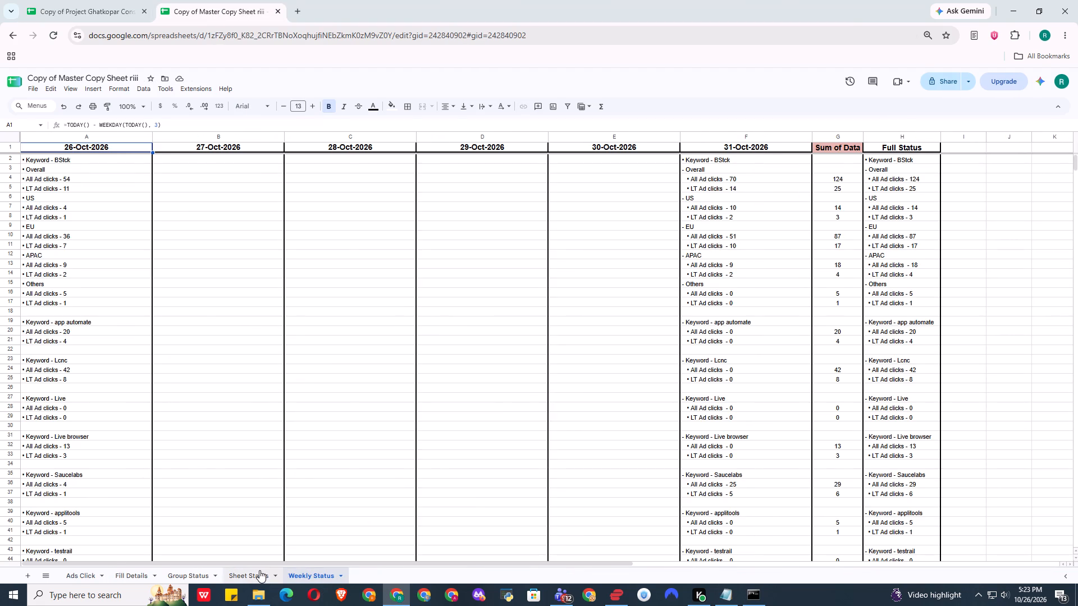
pyautogui.click(259, 570)
pyautogui.scroll(3, 401, 282)
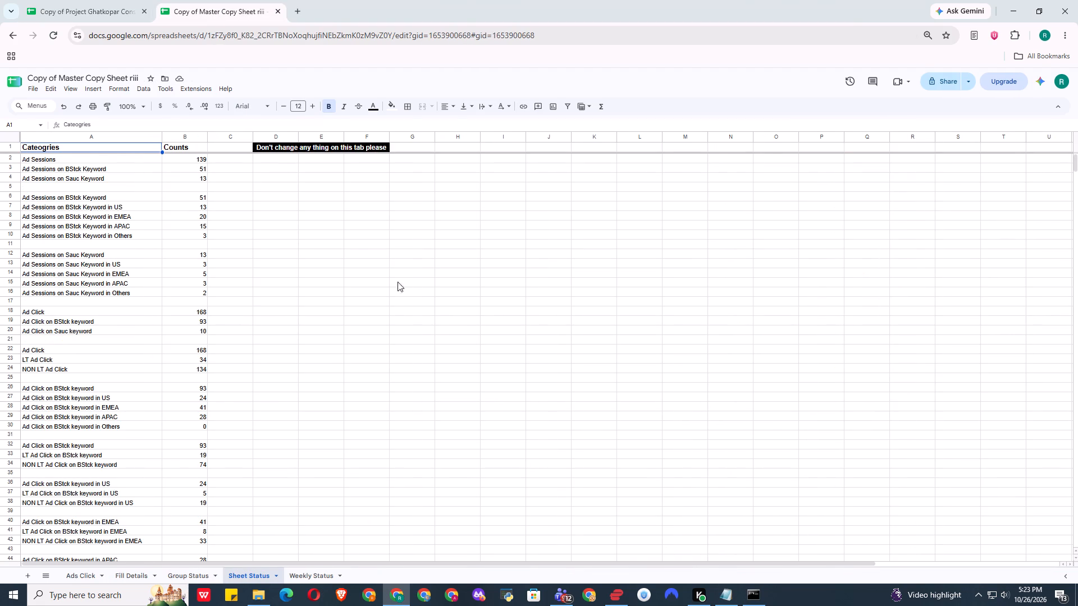
pyautogui.click(185, 577)
pyautogui.scroll(4, 394, 369)
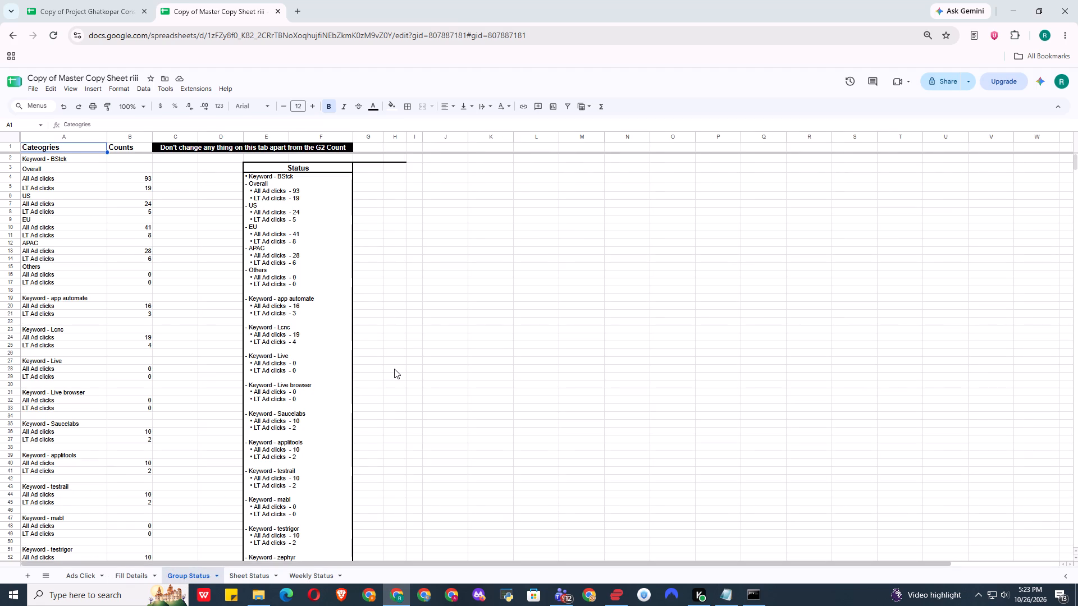
# Compare the keyword status notes in the US Tracker with the full status block in the master workbook's Group Status sheet.
pyautogui.click(108, 0)
pyautogui.scroll(3, 585, 352)
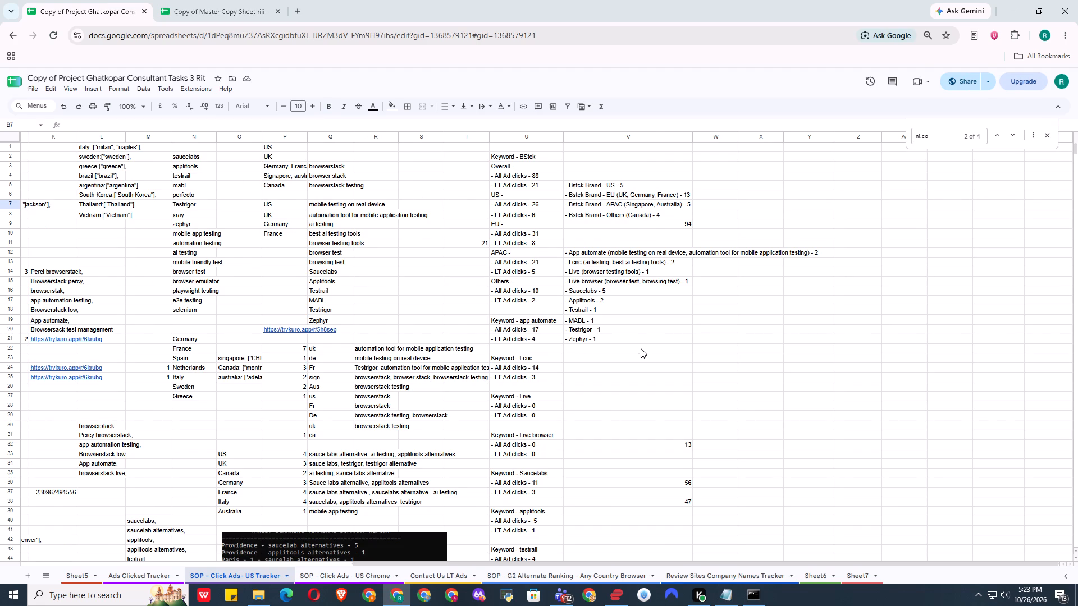
pyautogui.scroll(3, 633, 351)
pyautogui.moveTo(373, 563); pyautogui.dragTo(567, 560)
pyautogui.scroll(2, 672, 286)
pyautogui.click(611, 323)
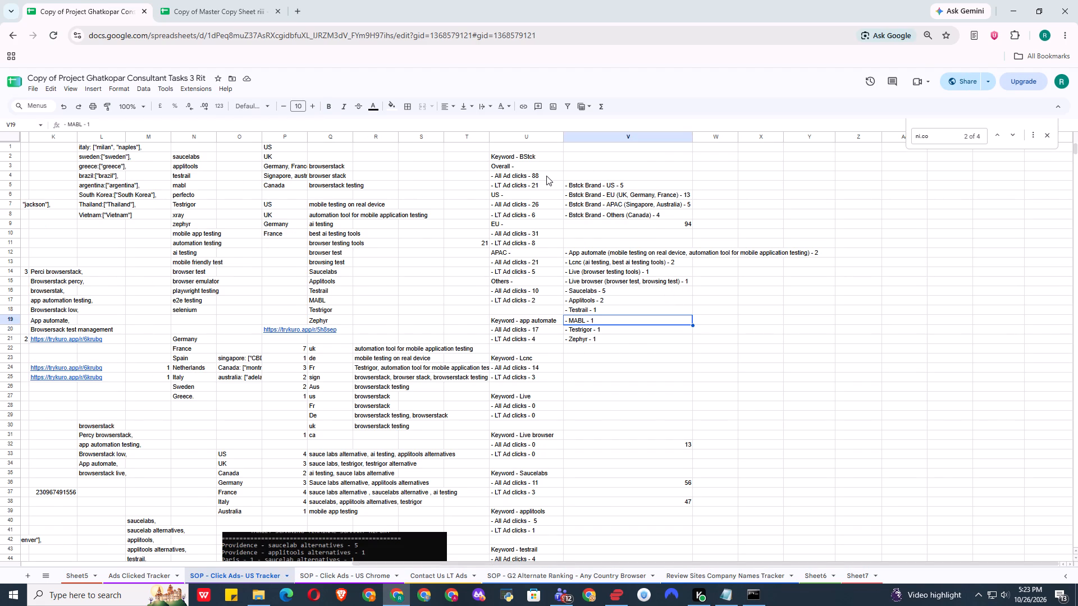
pyautogui.click(243, 0)
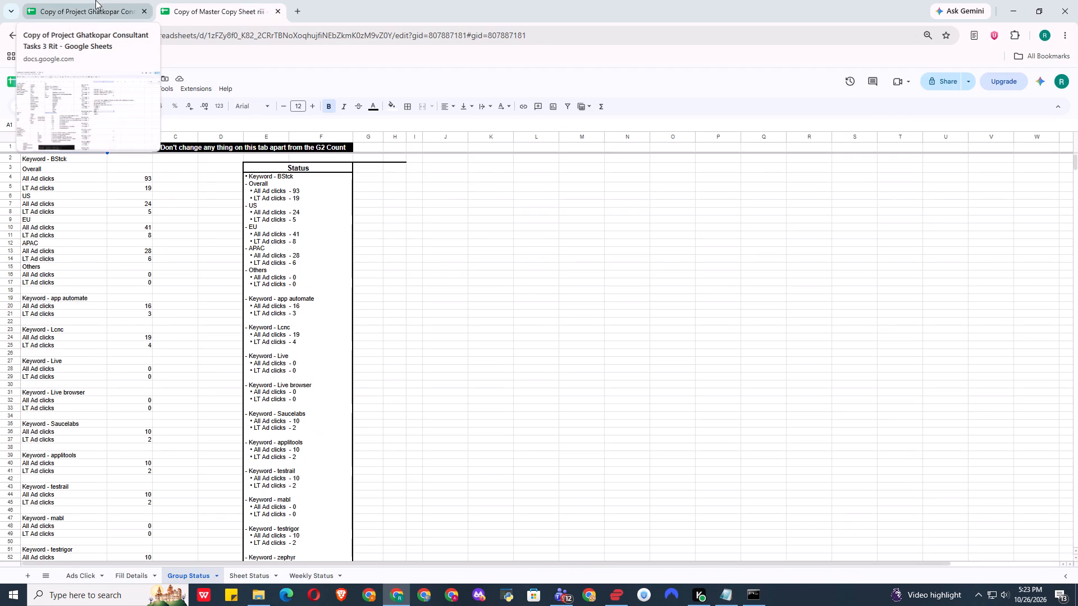
pyautogui.scroll(-2, 358, 374)
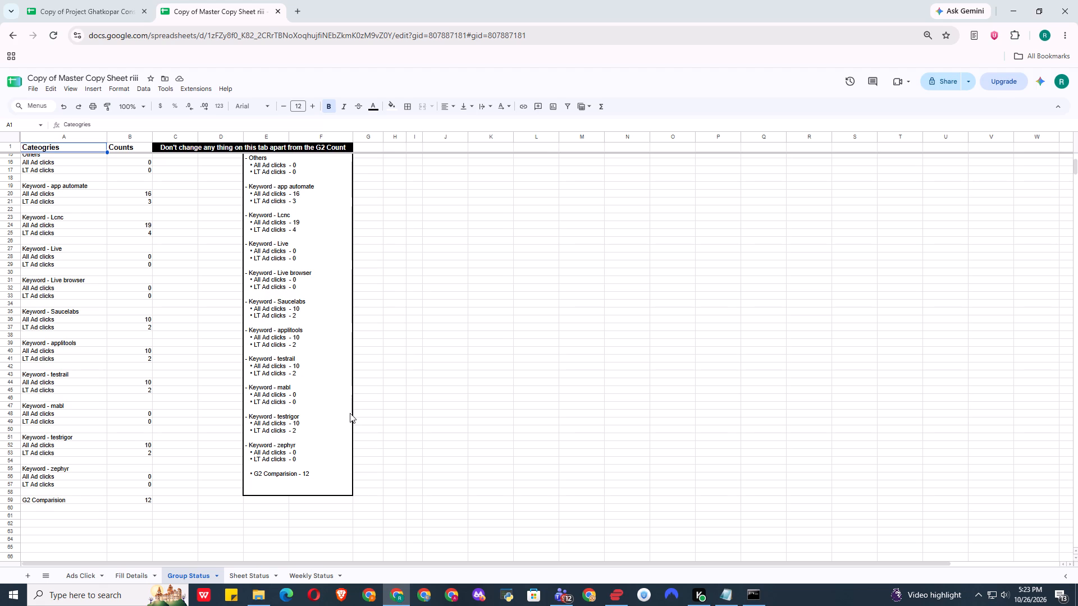
pyautogui.scroll(1, 350, 413)
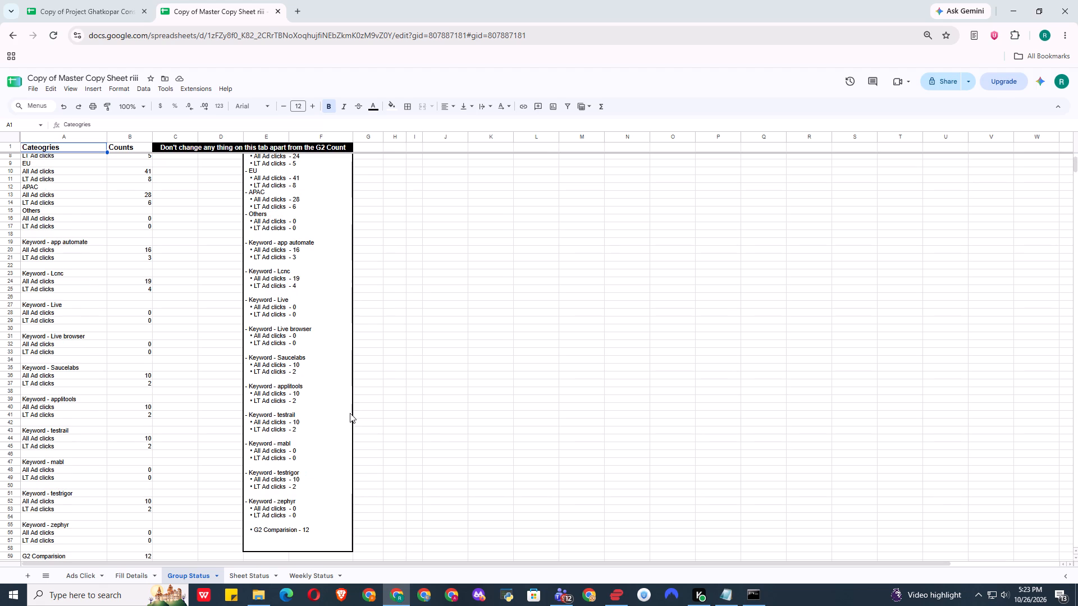
pyautogui.scroll(3, 321, 322)
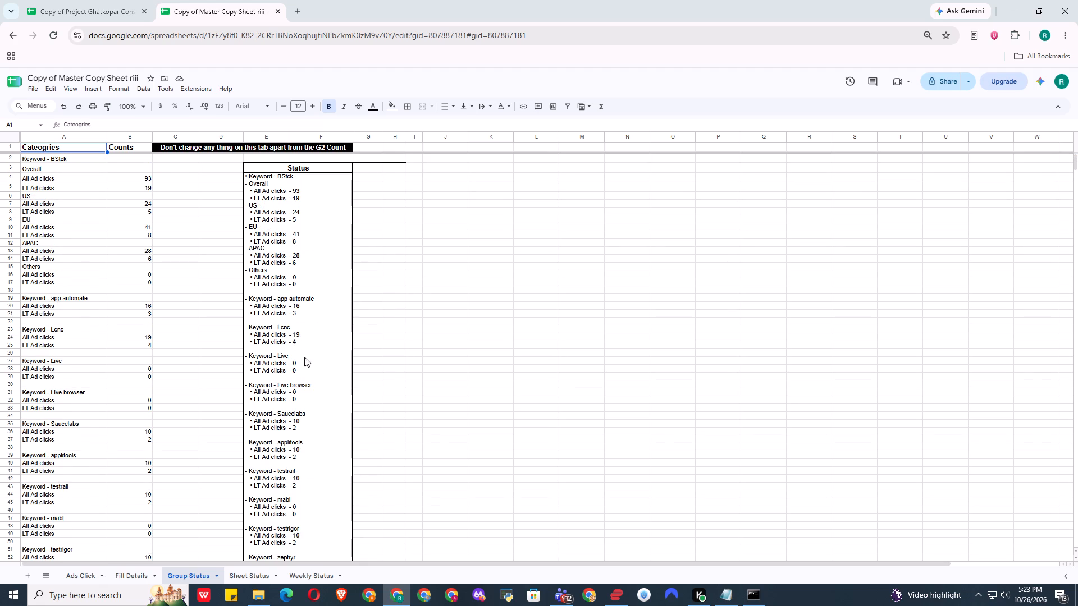
pyautogui.click(112, 0)
pyautogui.scroll(2, 694, 347)
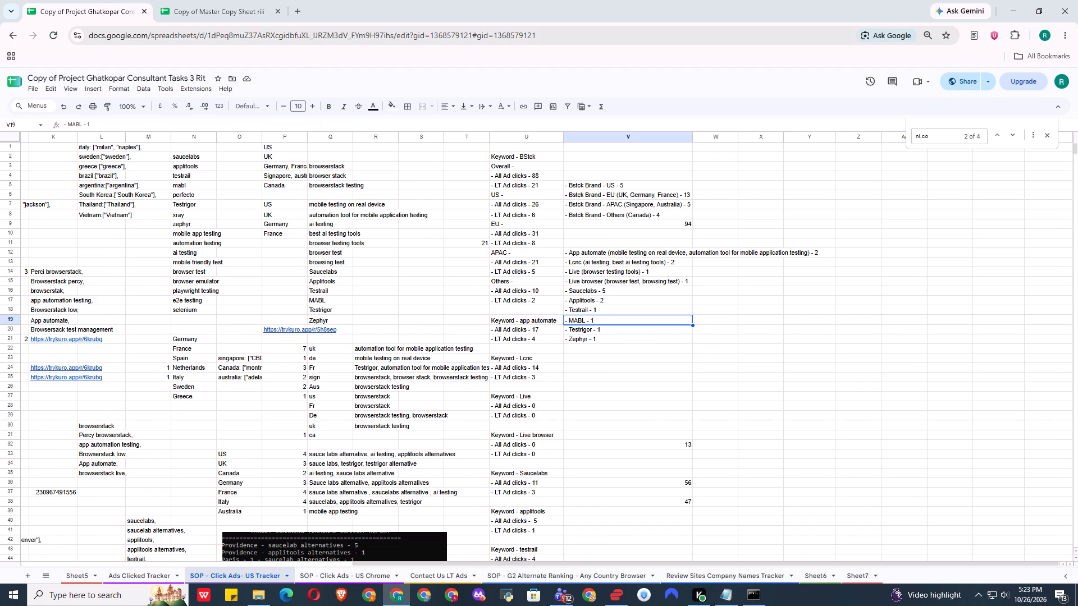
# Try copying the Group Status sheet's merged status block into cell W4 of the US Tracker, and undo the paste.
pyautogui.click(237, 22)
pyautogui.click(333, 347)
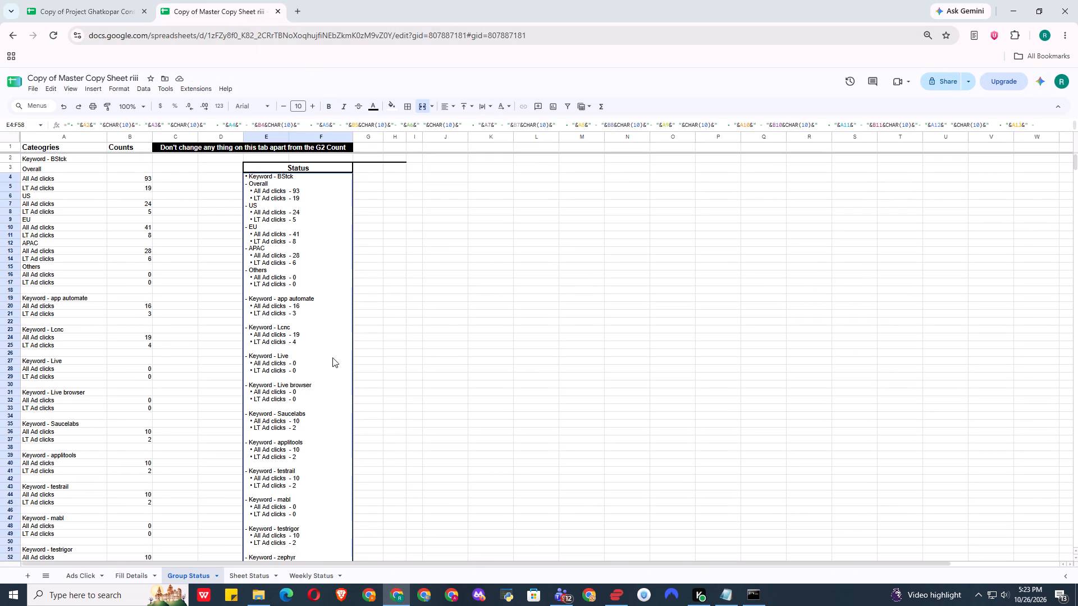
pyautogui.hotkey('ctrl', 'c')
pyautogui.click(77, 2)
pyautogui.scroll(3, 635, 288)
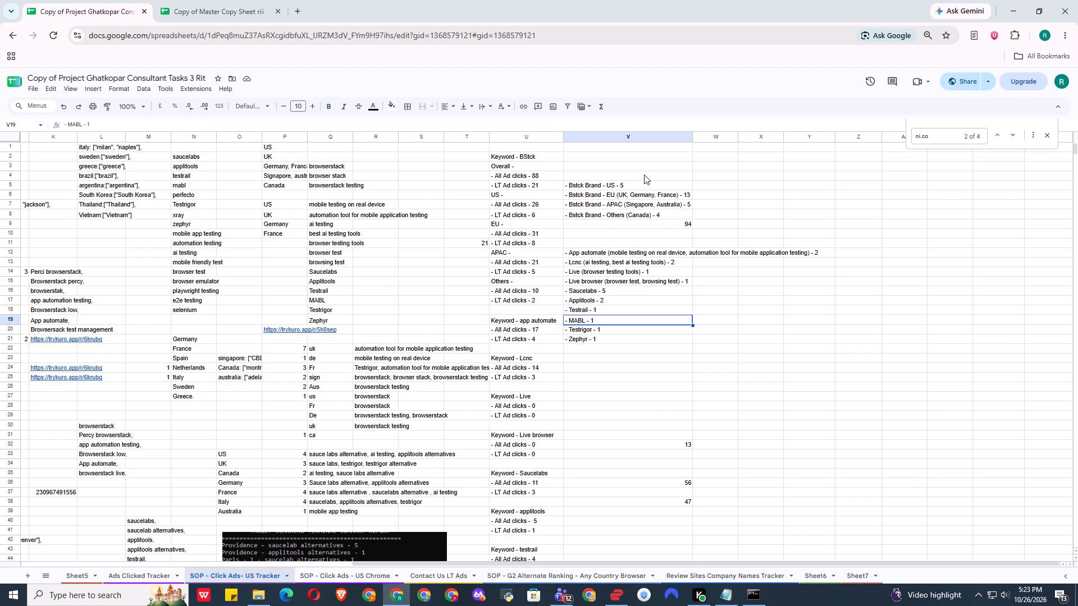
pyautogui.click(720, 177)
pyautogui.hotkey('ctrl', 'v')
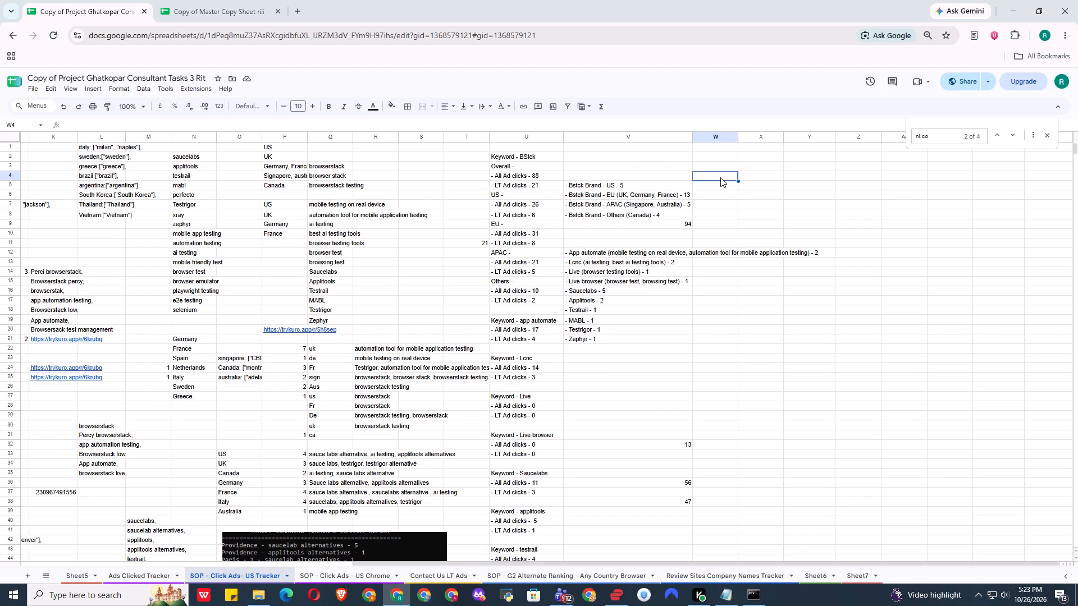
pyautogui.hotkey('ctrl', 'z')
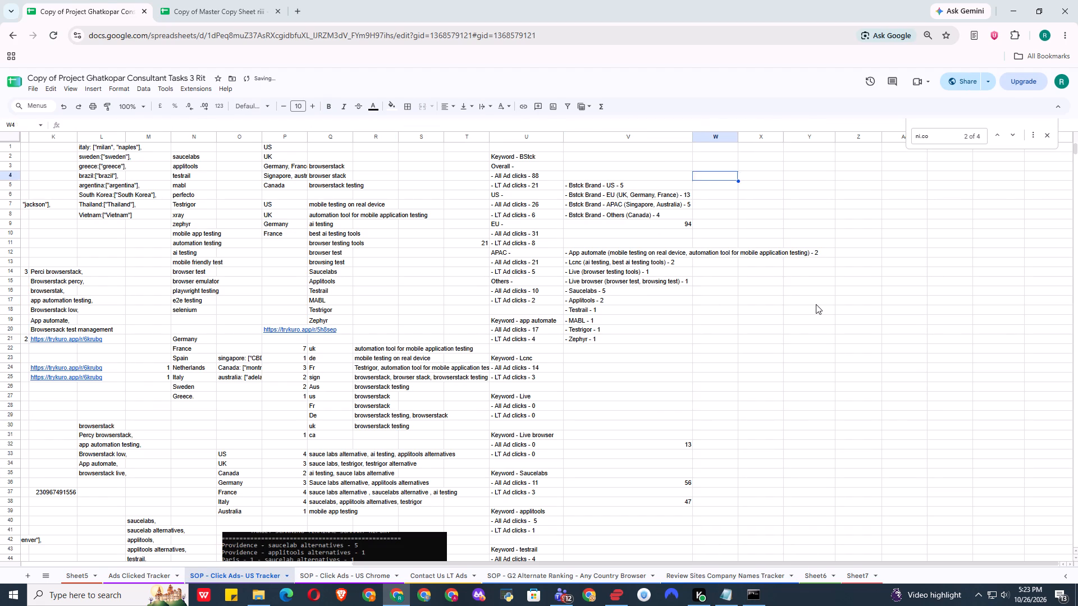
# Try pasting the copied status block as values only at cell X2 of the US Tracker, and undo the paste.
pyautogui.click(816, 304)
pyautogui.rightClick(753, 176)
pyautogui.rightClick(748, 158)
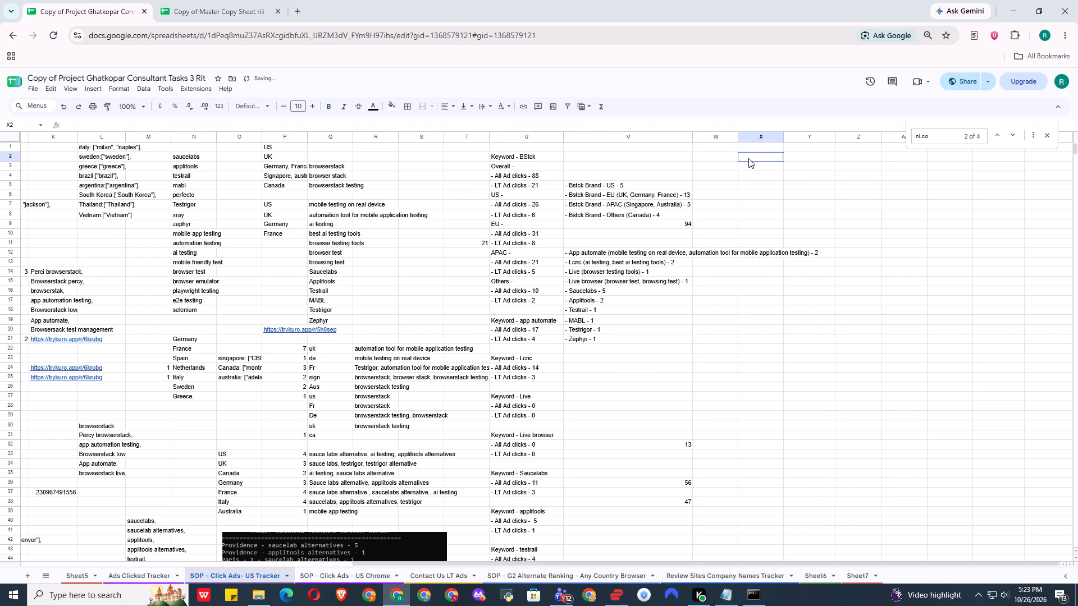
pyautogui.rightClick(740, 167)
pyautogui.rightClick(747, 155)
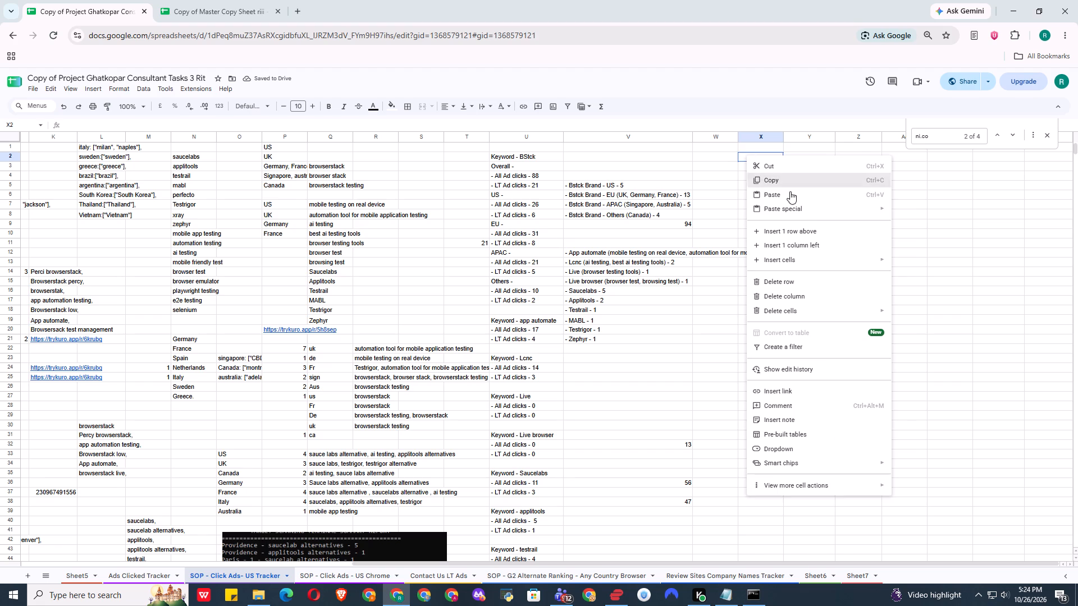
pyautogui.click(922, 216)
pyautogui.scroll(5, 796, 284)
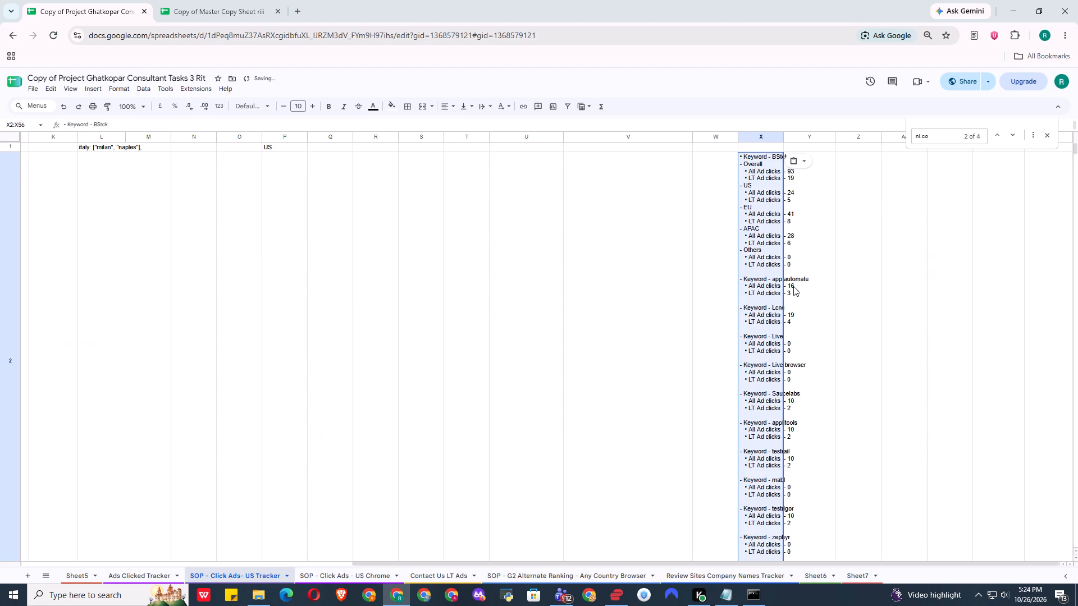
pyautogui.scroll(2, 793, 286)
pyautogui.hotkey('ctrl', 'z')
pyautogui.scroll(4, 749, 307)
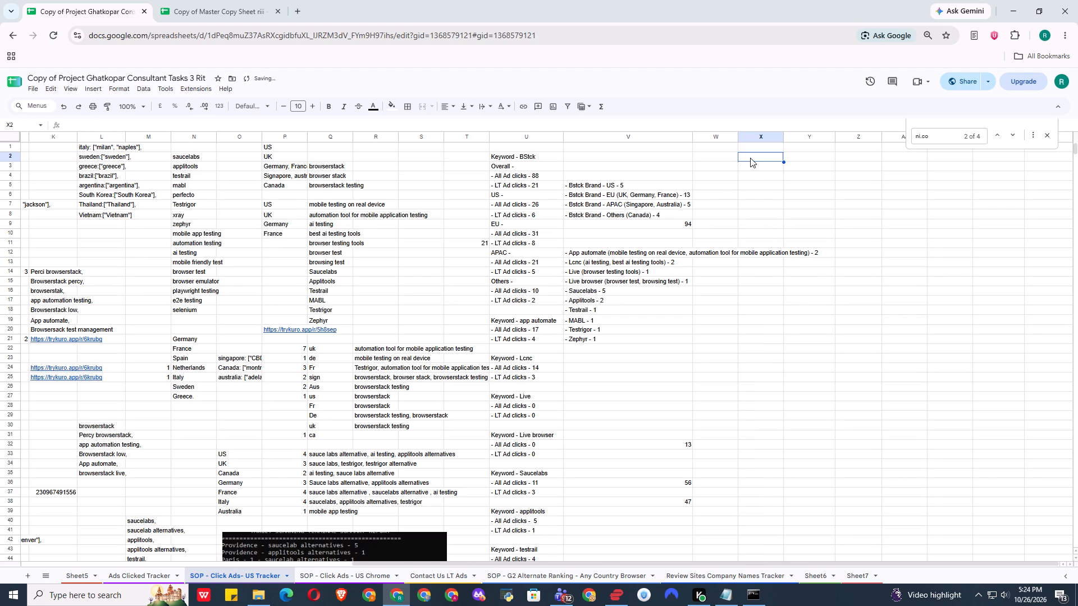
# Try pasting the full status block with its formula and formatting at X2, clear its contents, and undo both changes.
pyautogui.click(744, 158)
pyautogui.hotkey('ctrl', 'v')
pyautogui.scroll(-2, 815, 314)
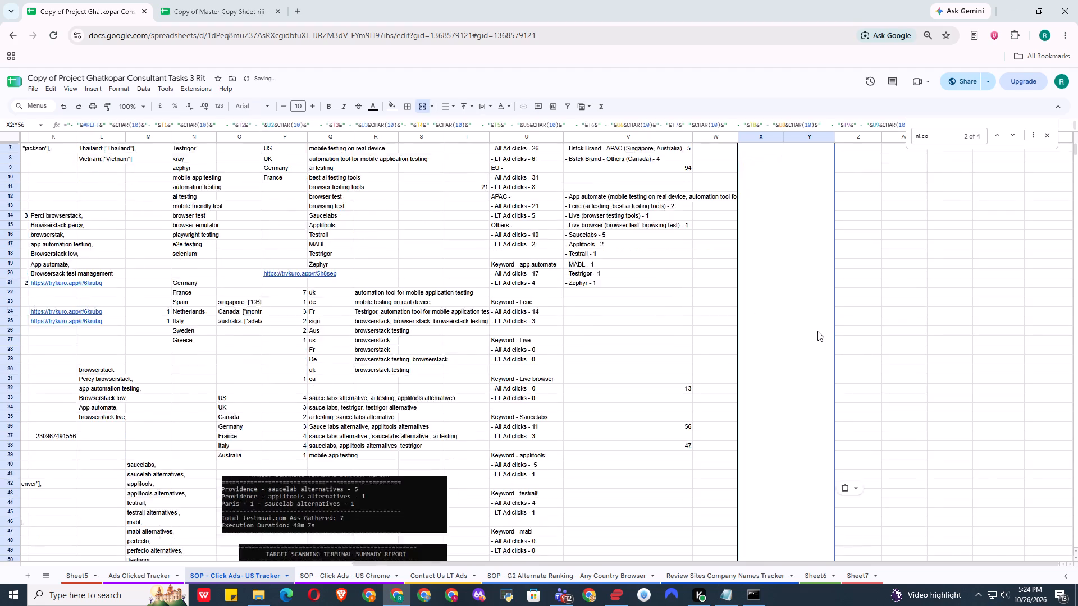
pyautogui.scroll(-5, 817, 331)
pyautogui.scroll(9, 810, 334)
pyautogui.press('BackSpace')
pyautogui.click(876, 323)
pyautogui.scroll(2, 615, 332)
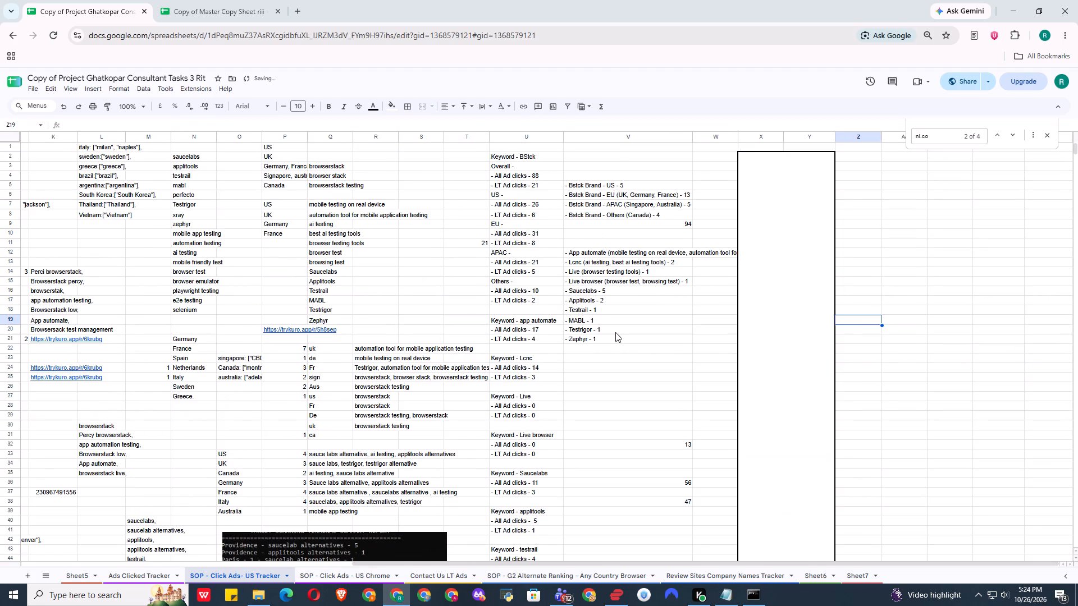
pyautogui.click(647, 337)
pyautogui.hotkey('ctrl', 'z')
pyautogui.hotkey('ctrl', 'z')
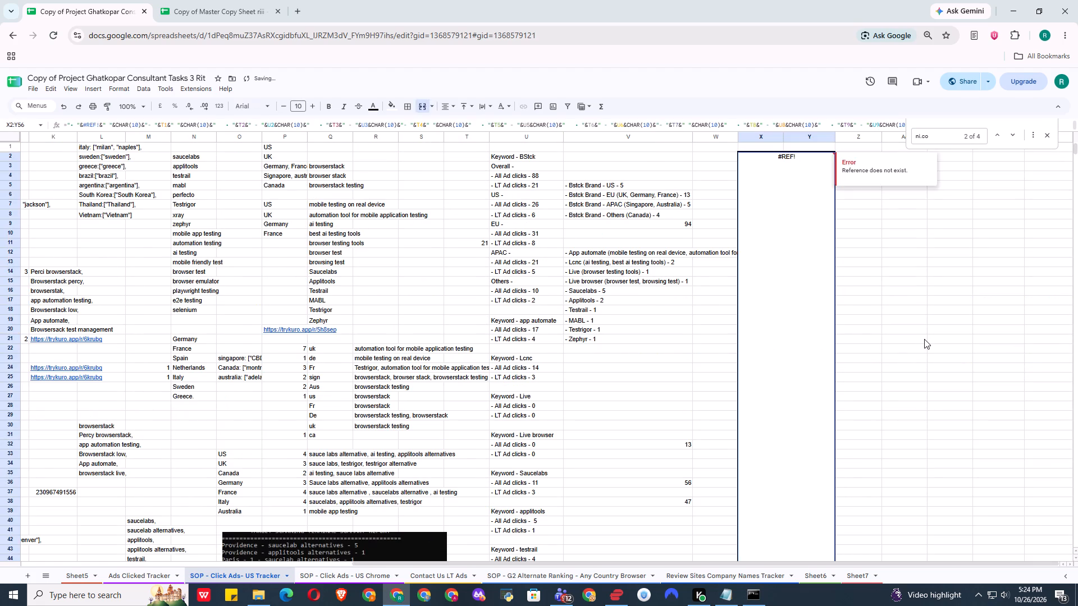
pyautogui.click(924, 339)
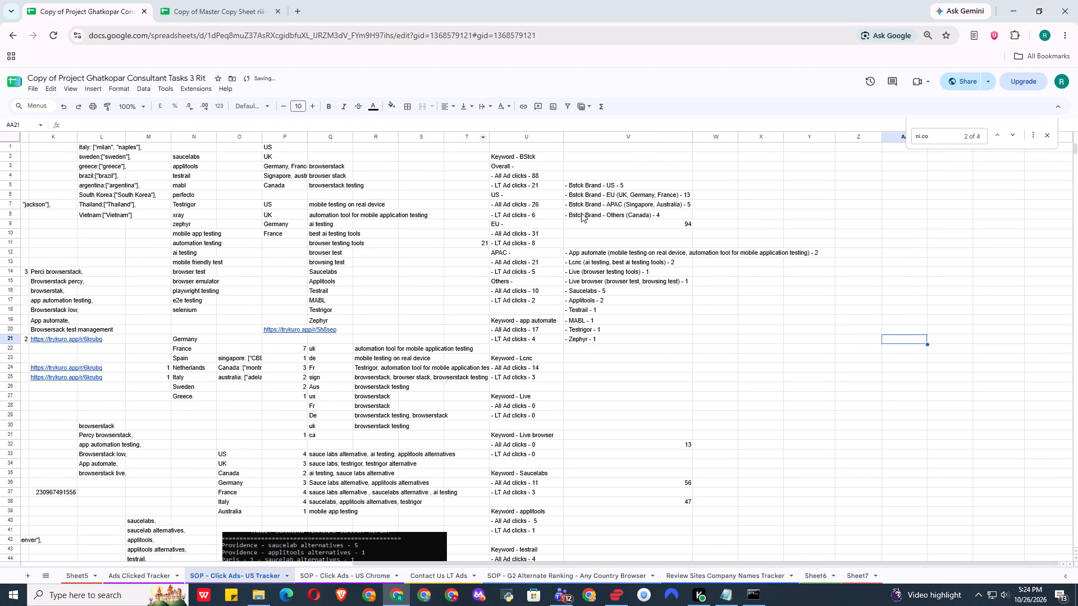
# Open Calculator and place it beside the browser resized to half the screen, with the US Tracker's keyword notes in view.
pyautogui.click(604, 260)
pyautogui.click(95, 596)
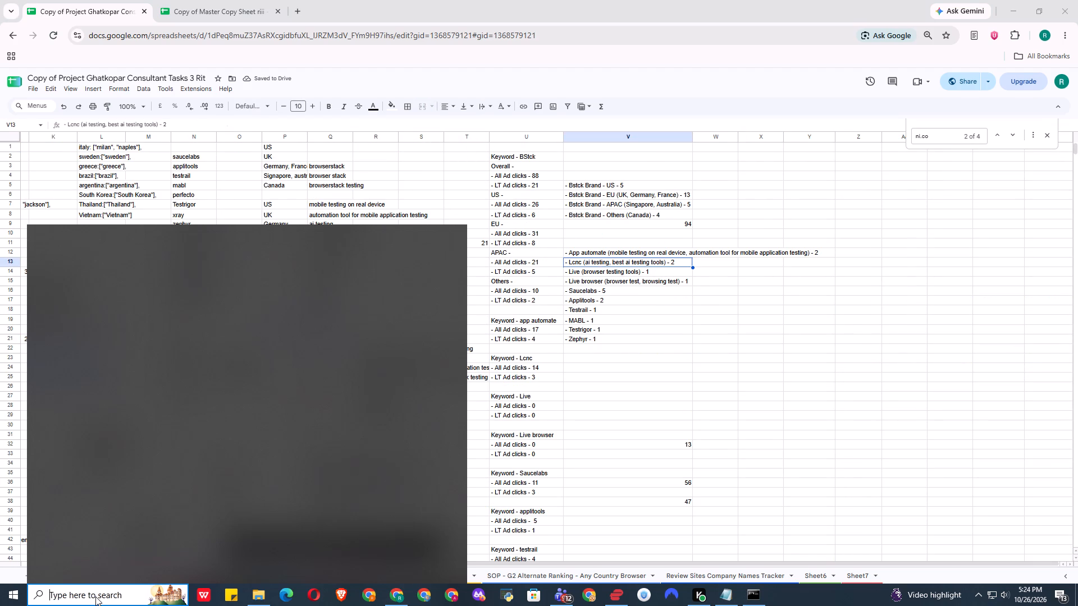
pyautogui.press('c')
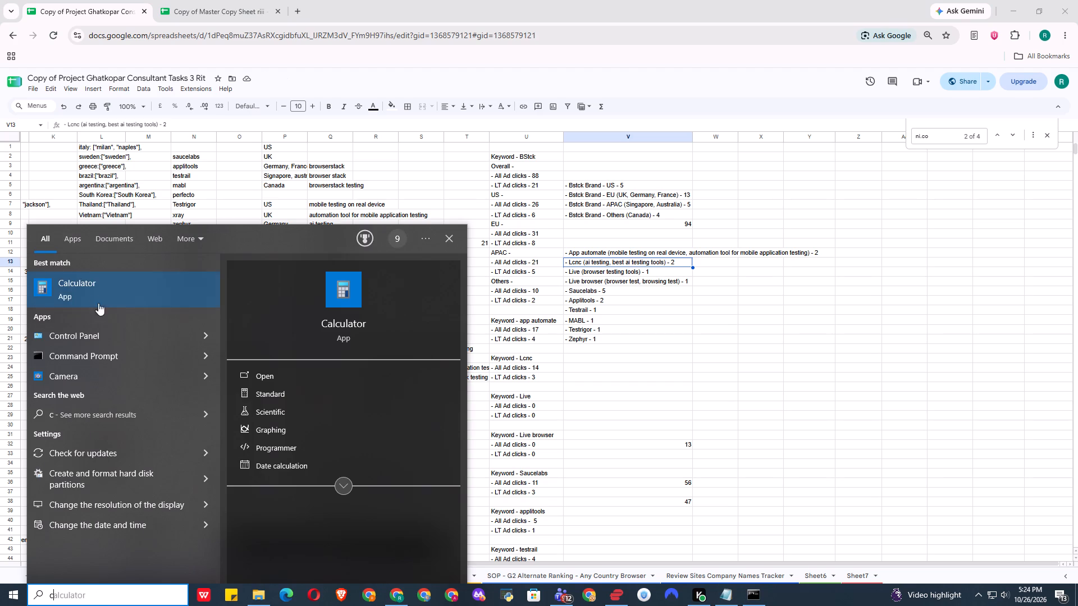
pyautogui.click(98, 303)
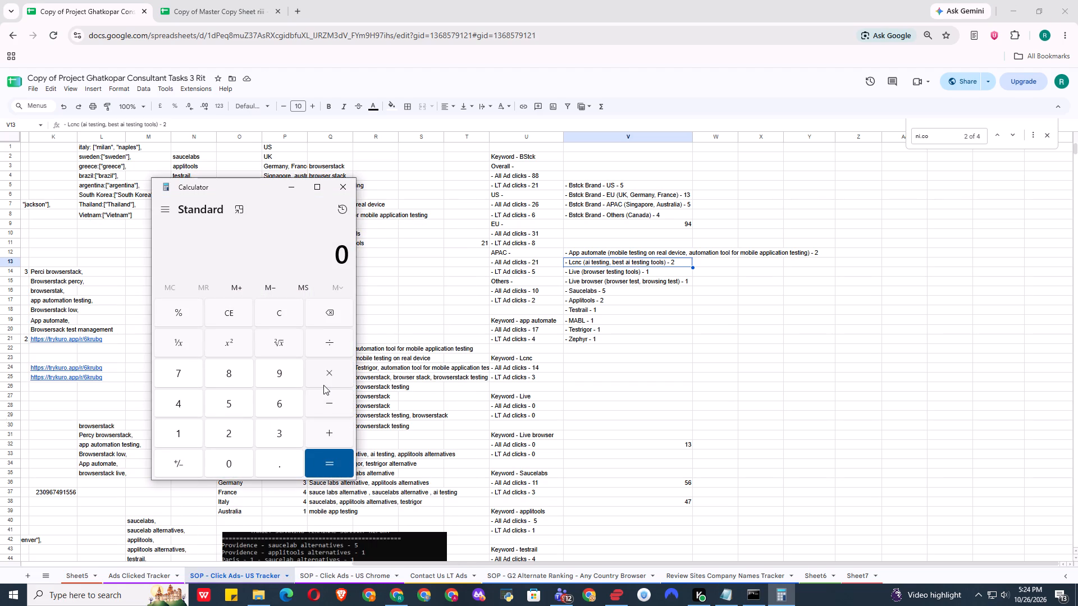
pyautogui.click(443, 384)
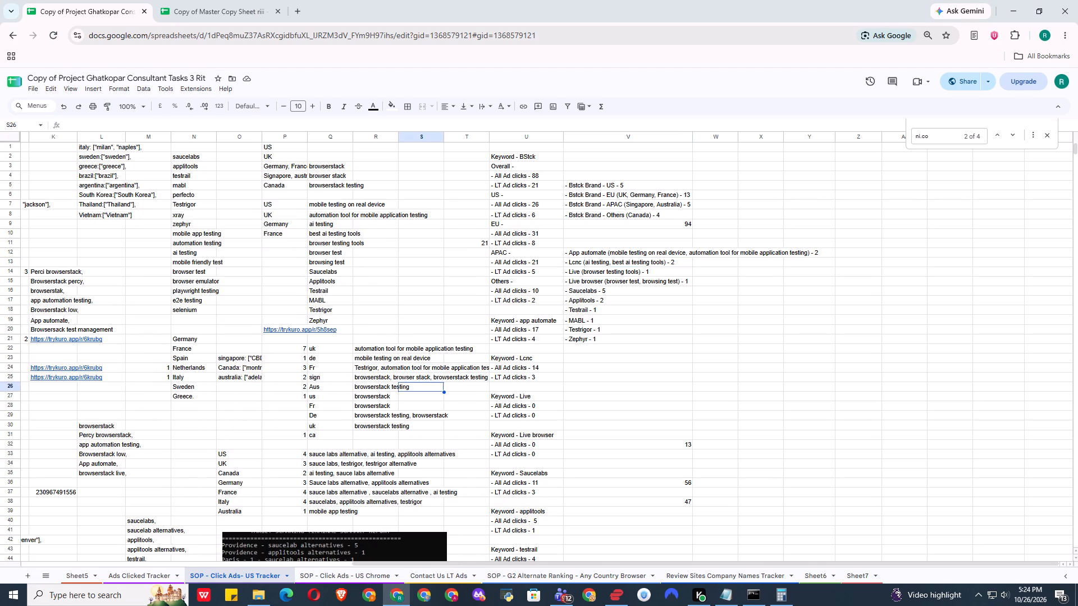
pyautogui.press('super+Left')
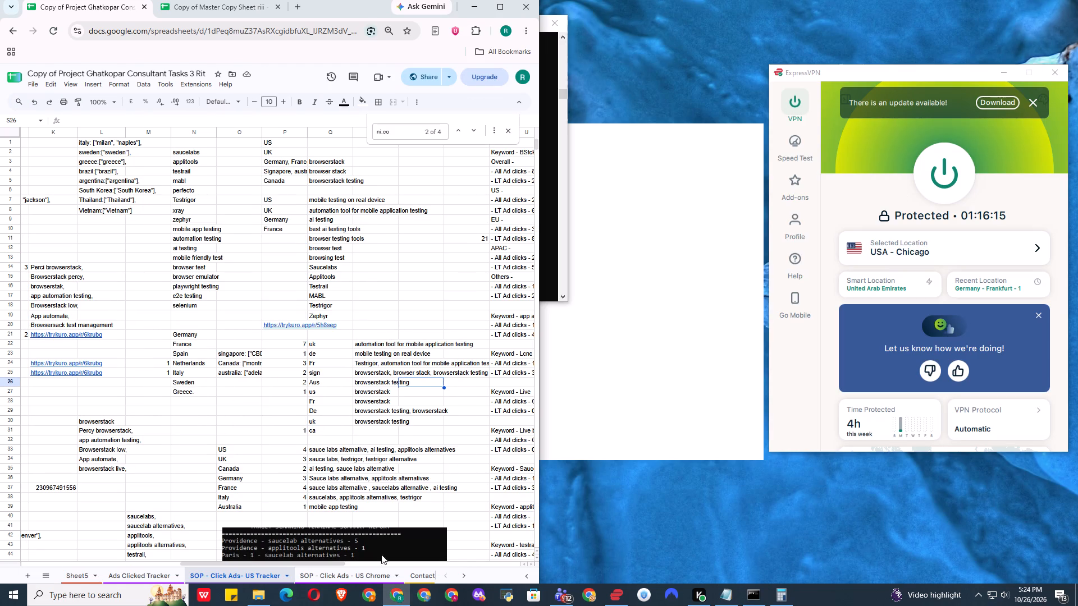
pyautogui.click(82, 598)
pyautogui.click(798, 604)
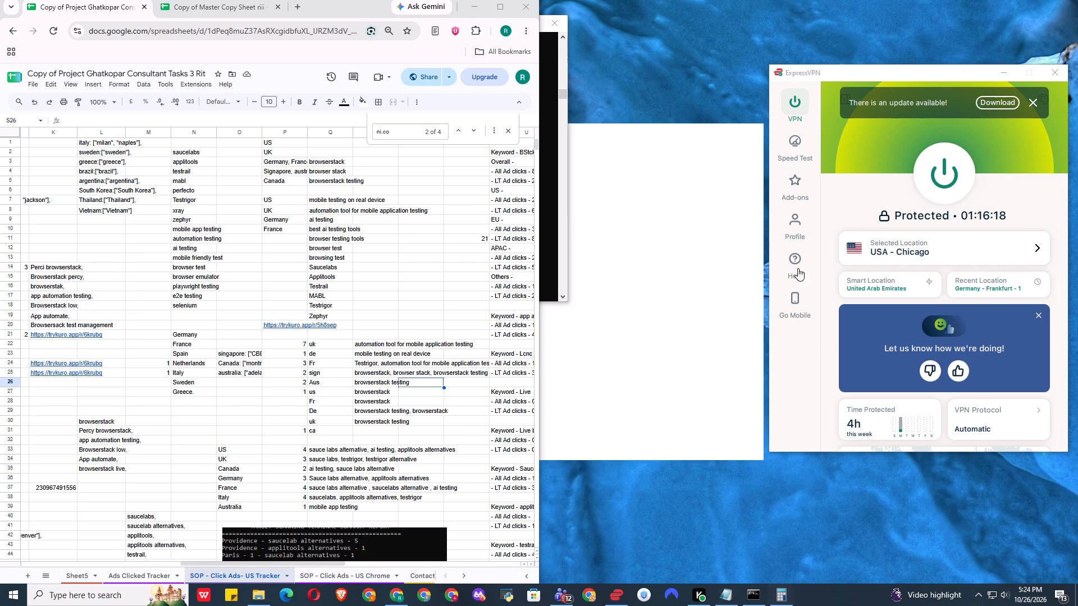
pyautogui.moveTo(298, 563); pyautogui.dragTo(314, 566)
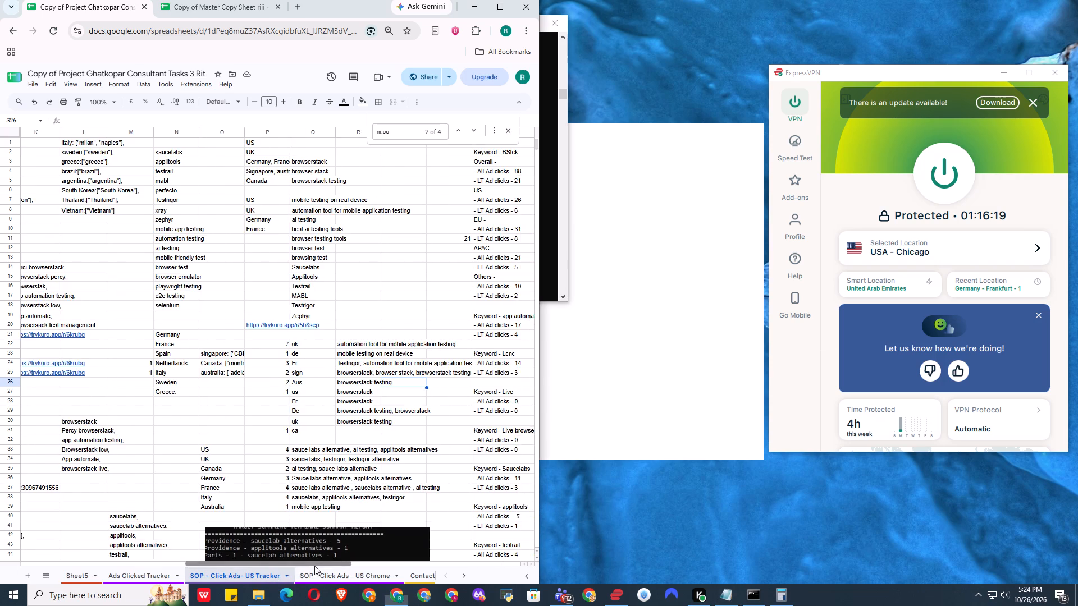
pyautogui.moveTo(314, 566); pyautogui.dragTo(418, 556)
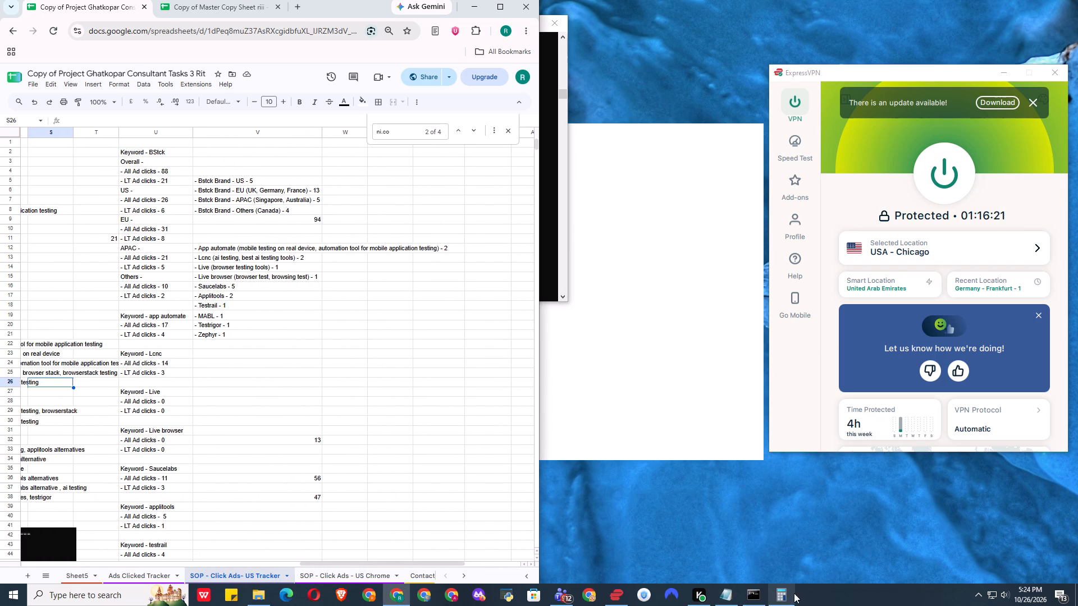
pyautogui.click(788, 595)
pyautogui.moveTo(258, 191); pyautogui.dragTo(638, 188)
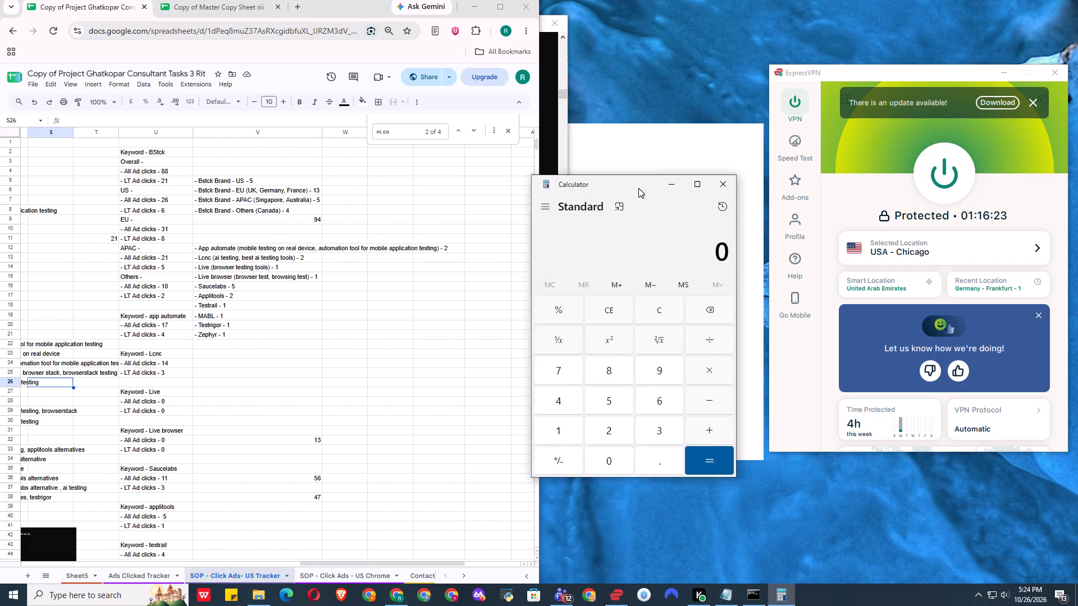
pyautogui.moveTo(638, 188); pyautogui.dragTo(688, 182)
pyautogui.moveTo(313, 564); pyautogui.dragTo(259, 564)
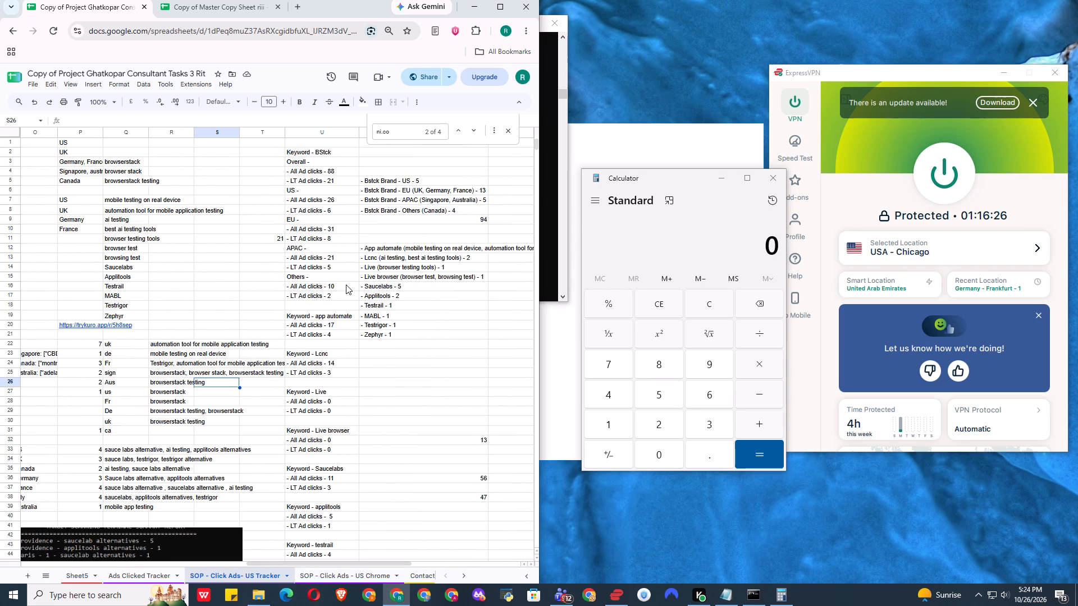
# Set the BStck Others group's LT Ad clicks and All Ad clicks to 0 in column U of the US Tracker.
pyautogui.scroll(3, 347, 219)
pyautogui.doubleClick(341, 297)
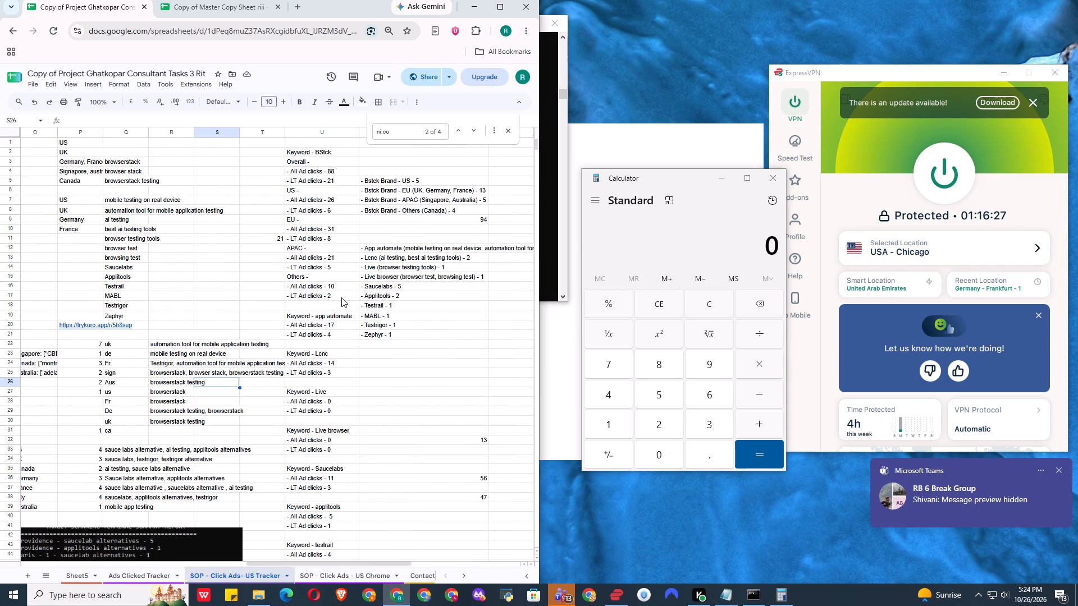
pyautogui.press('BackSpace')
pyautogui.press('0')
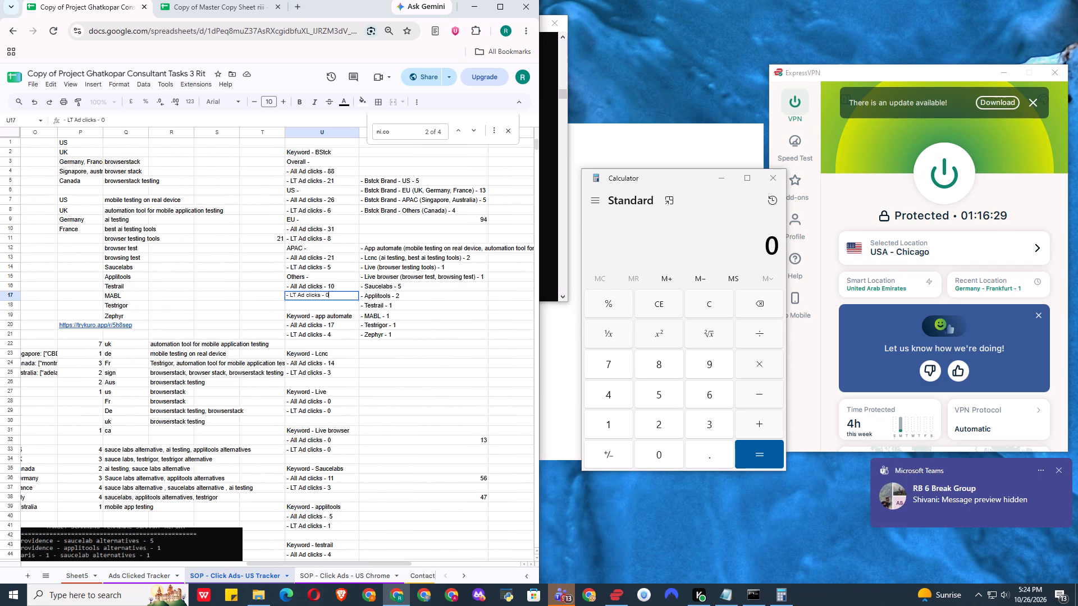
pyautogui.doubleClick(345, 284)
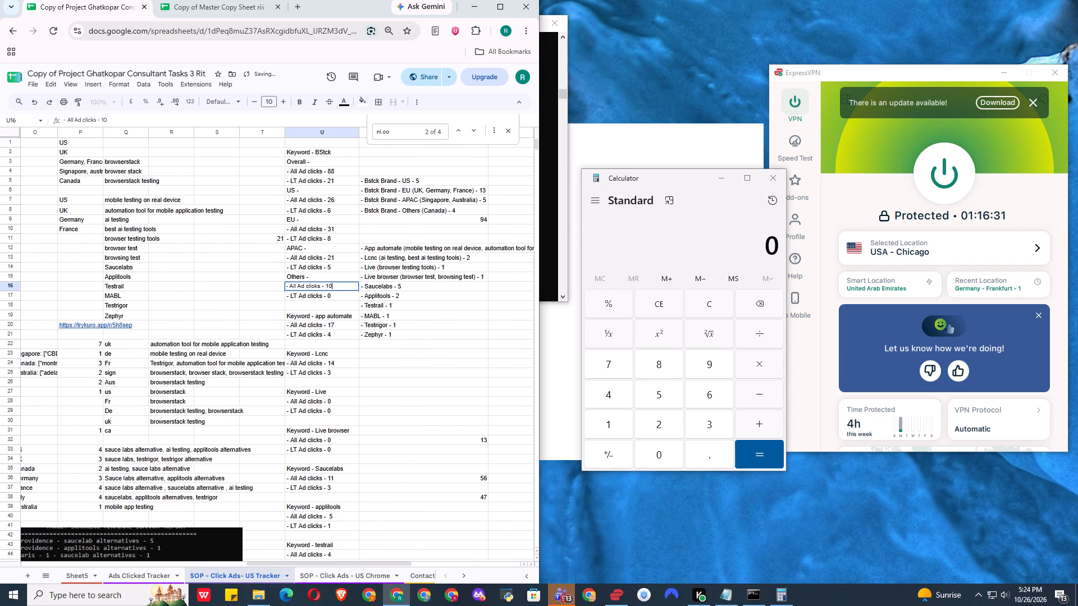
pyautogui.press('BackSpace')
pyautogui.press('BackSpace')
pyautogui.press('0')
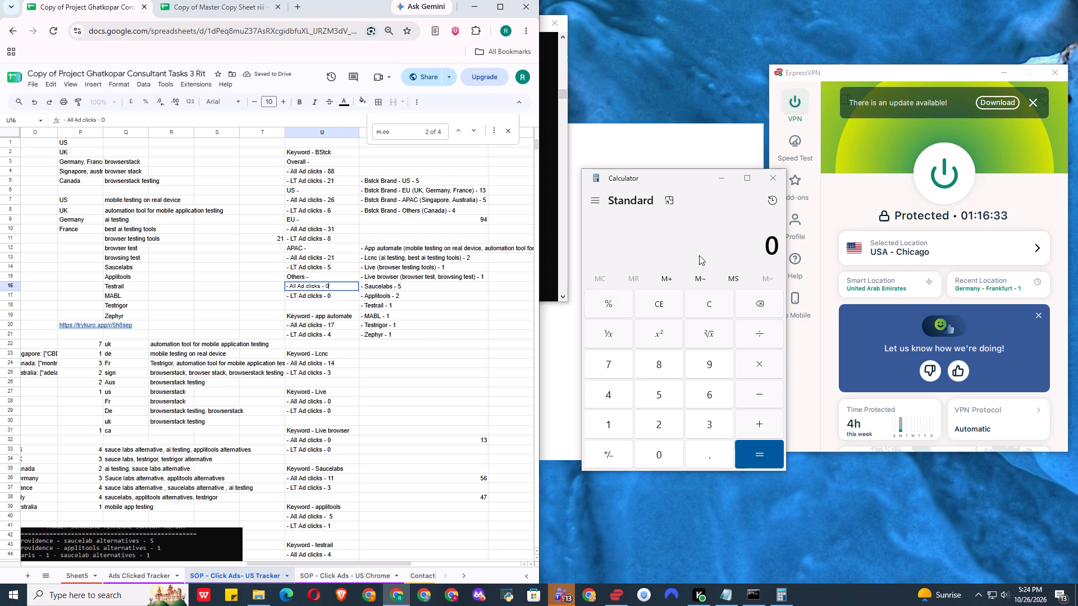
pyautogui.click(294, 420)
# Check the Browserstack counts by region in the master workbook's Ads Click sheet.
pyautogui.scroll(2, 328, 276)
pyautogui.doubleClick(338, 268)
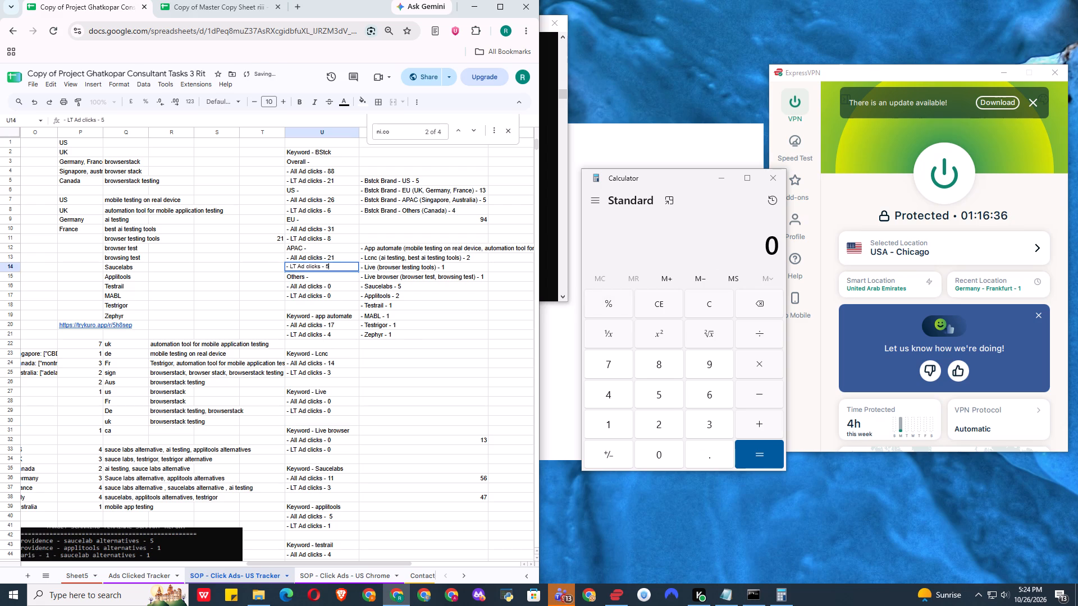
pyautogui.click(211, 0)
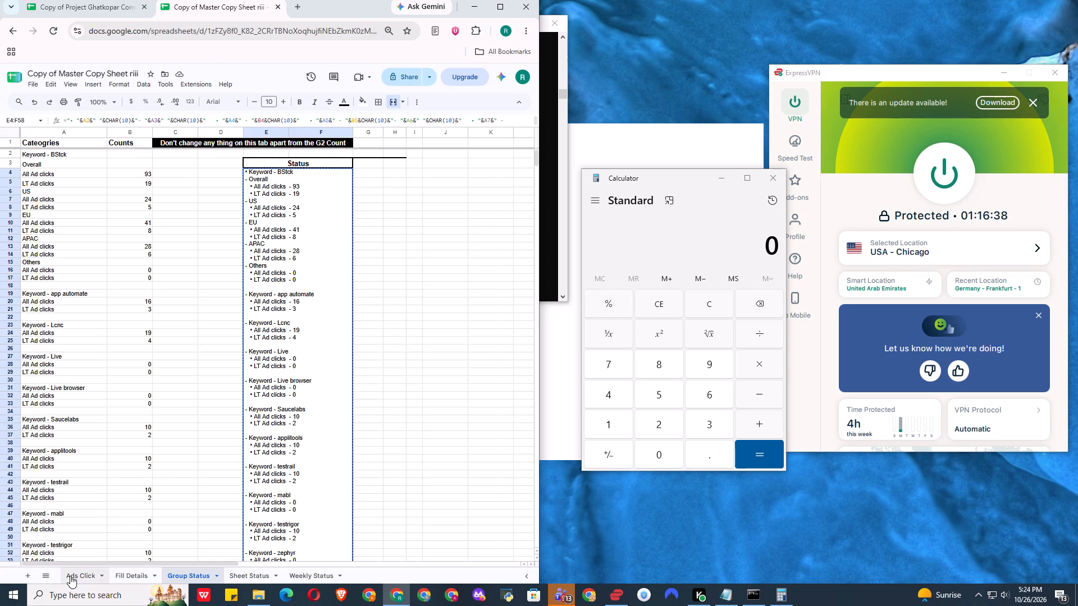
pyautogui.click(70, 576)
pyautogui.click(134, 576)
pyautogui.click(92, 579)
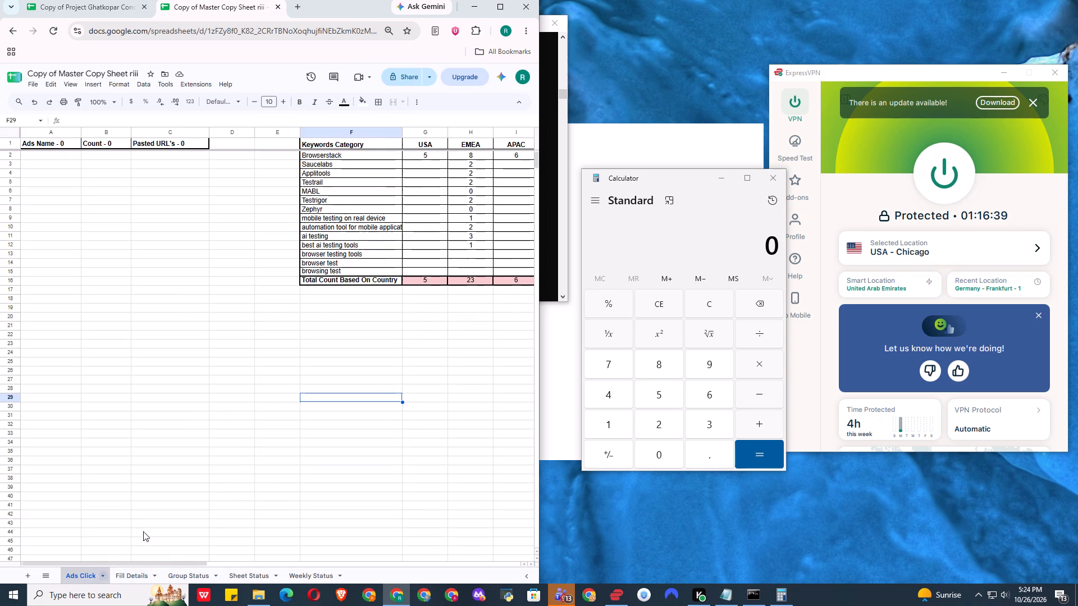
pyautogui.scroll(3, 422, 323)
pyautogui.moveTo(189, 563); pyautogui.dragTo(328, 556)
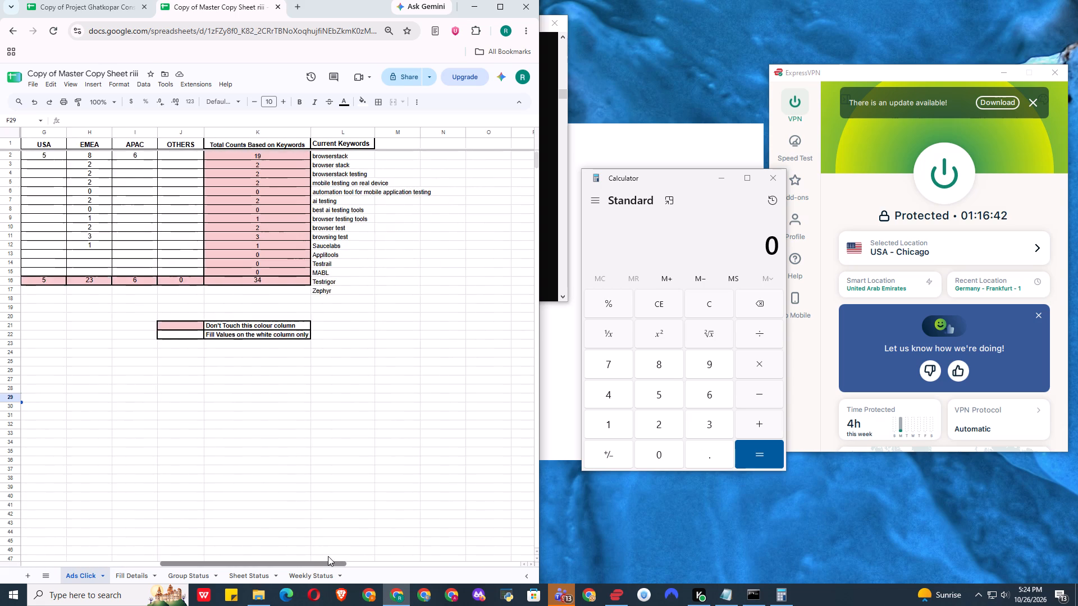
pyautogui.moveTo(328, 556); pyautogui.dragTo(296, 554)
pyautogui.scroll(3, 281, 353)
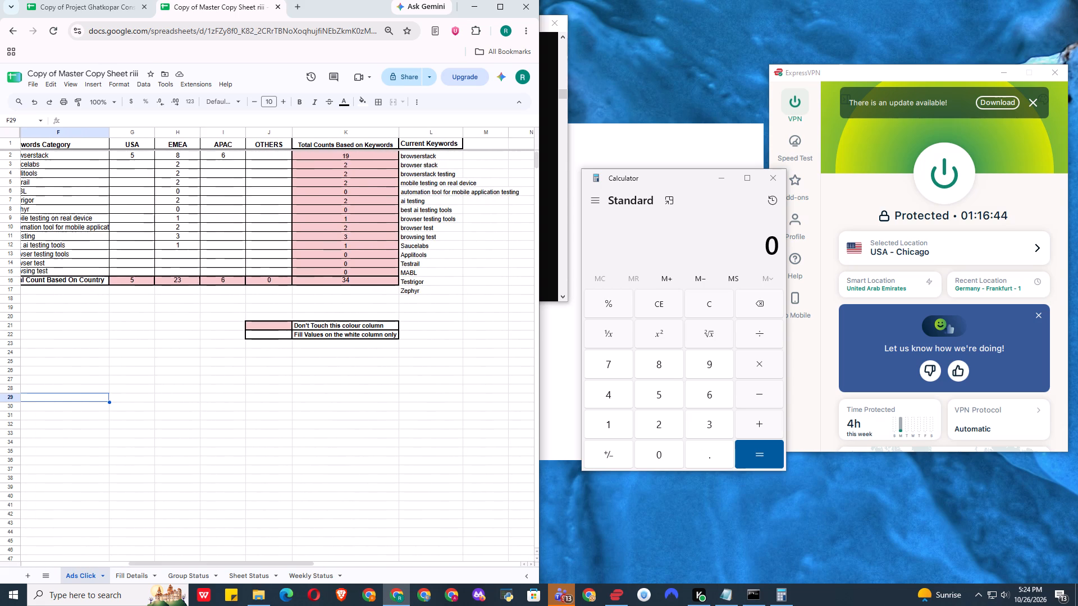
# In the US Tracker's BStck notes, set LT Ad clicks to 5 for US and 6 for APAC.
pyautogui.click(77, 1)
pyautogui.doubleClick(336, 213)
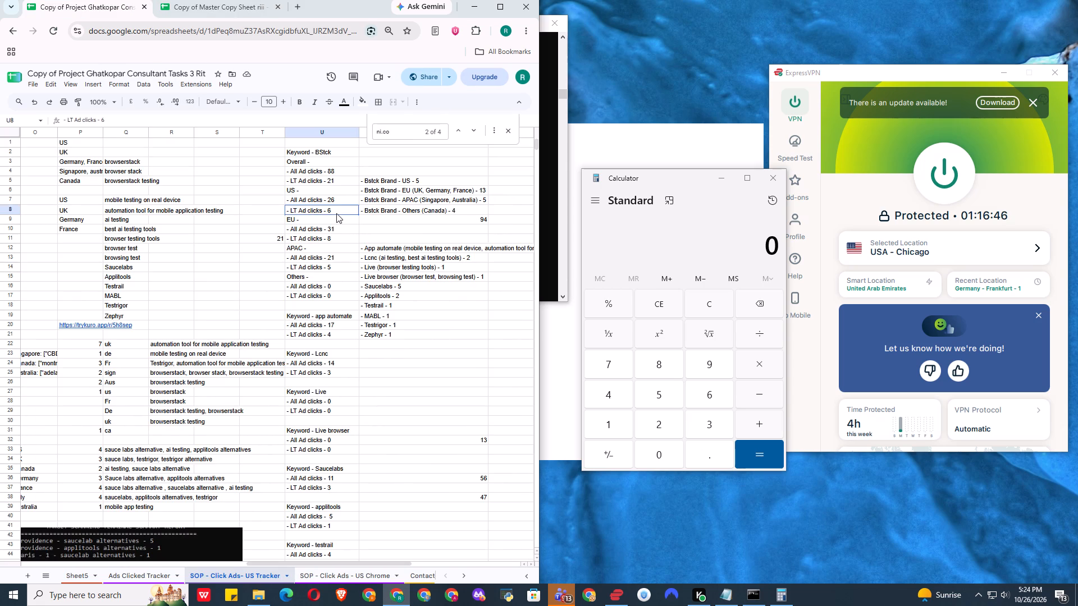
pyautogui.press('BackSpace')
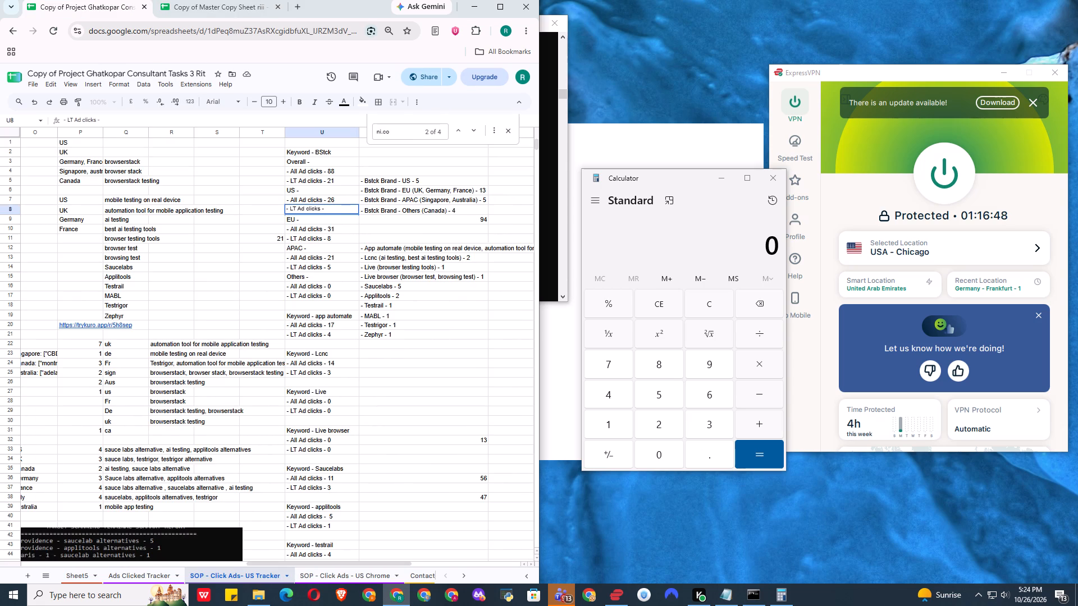
pyautogui.press('5')
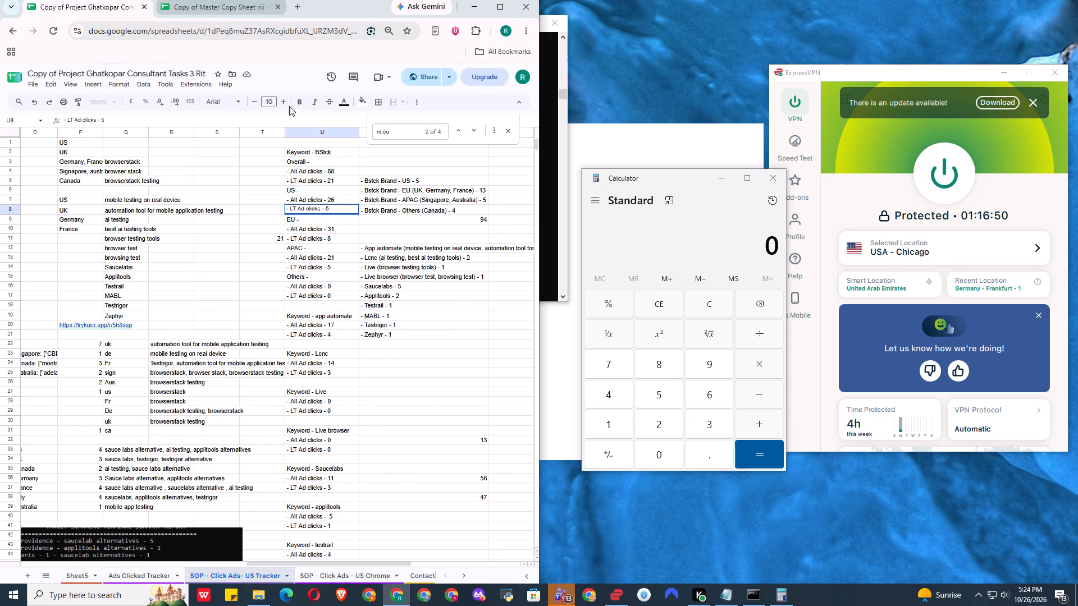
pyautogui.doubleClick(340, 270)
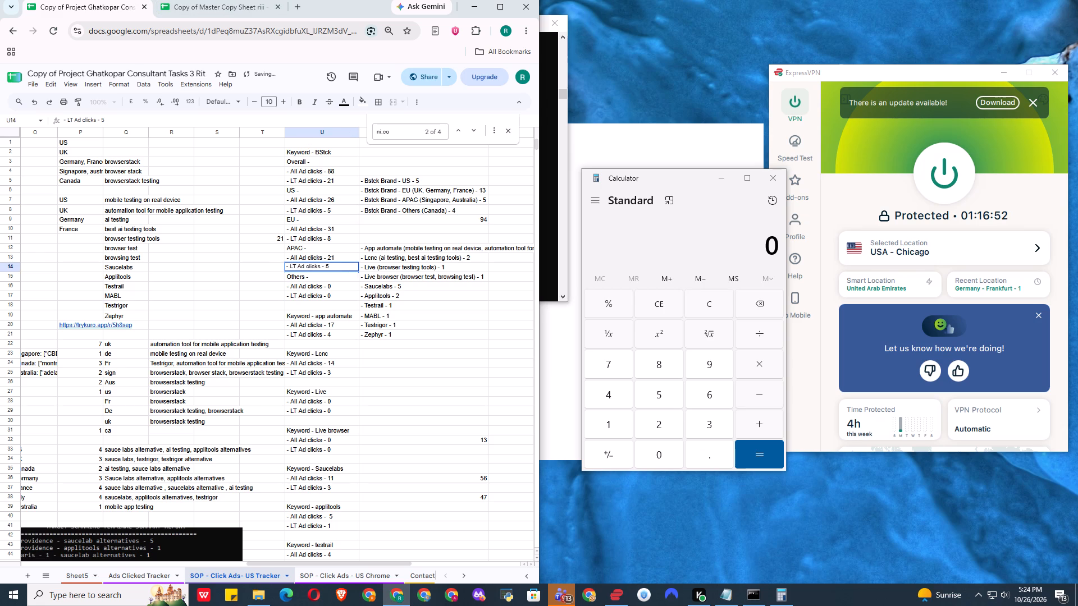
pyautogui.press('BackSpace')
pyautogui.press('6')
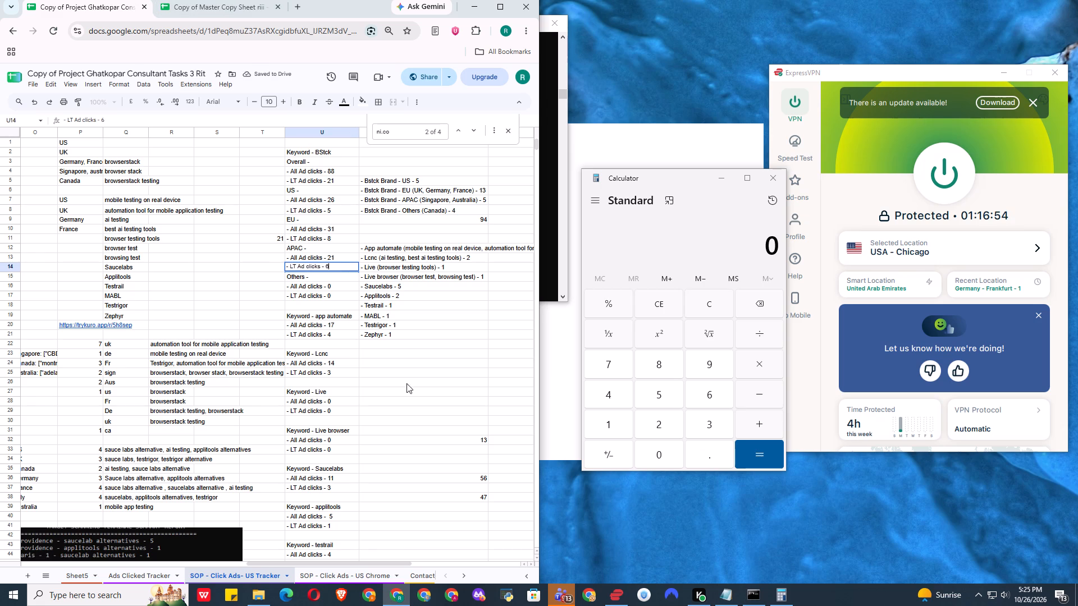
pyautogui.click(406, 383)
# Compare the Browserstack regional counts in the master's Ads Click sheet with the US Tracker's BStck notes.
pyautogui.click(227, 0)
pyautogui.scroll(1, 399, 306)
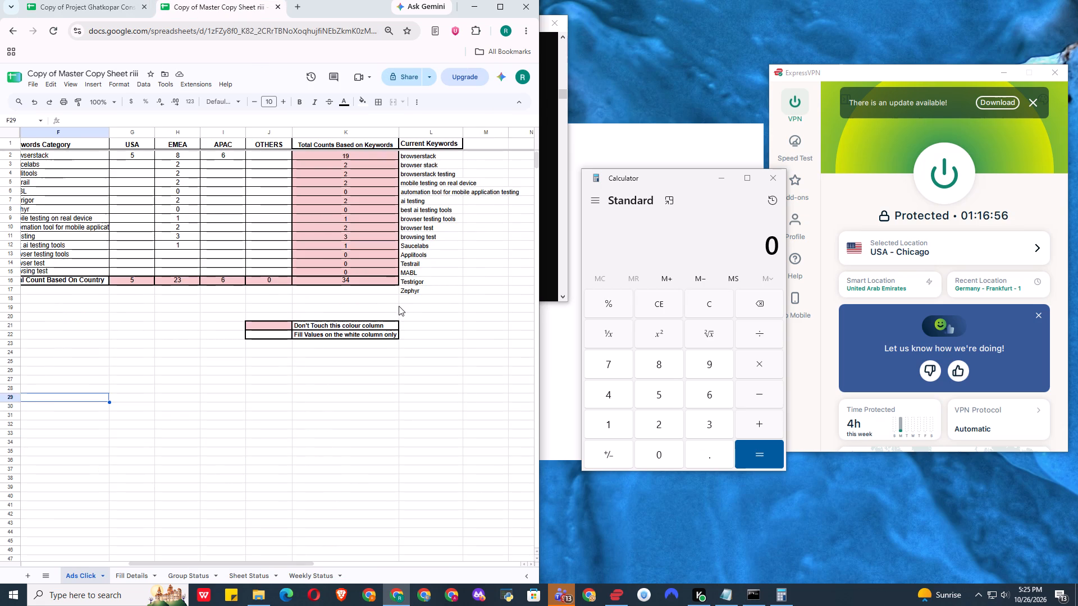
pyautogui.click(101, 0)
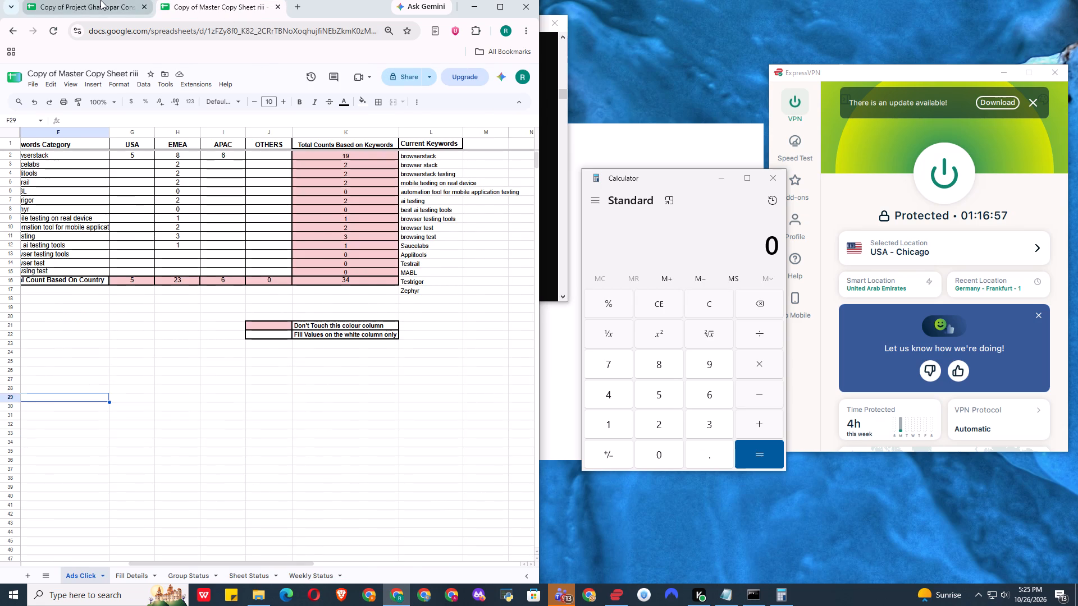
pyautogui.scroll(2, 403, 370)
pyautogui.click(235, 0)
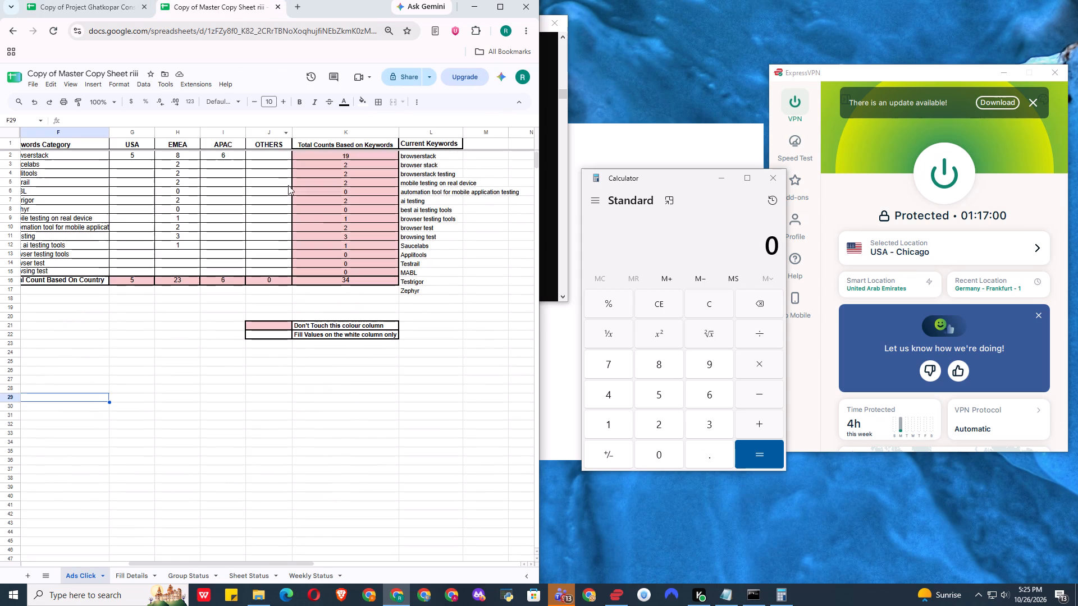
pyautogui.scroll(2, 279, 205)
pyautogui.click(72, 0)
pyautogui.scroll(2, 382, 334)
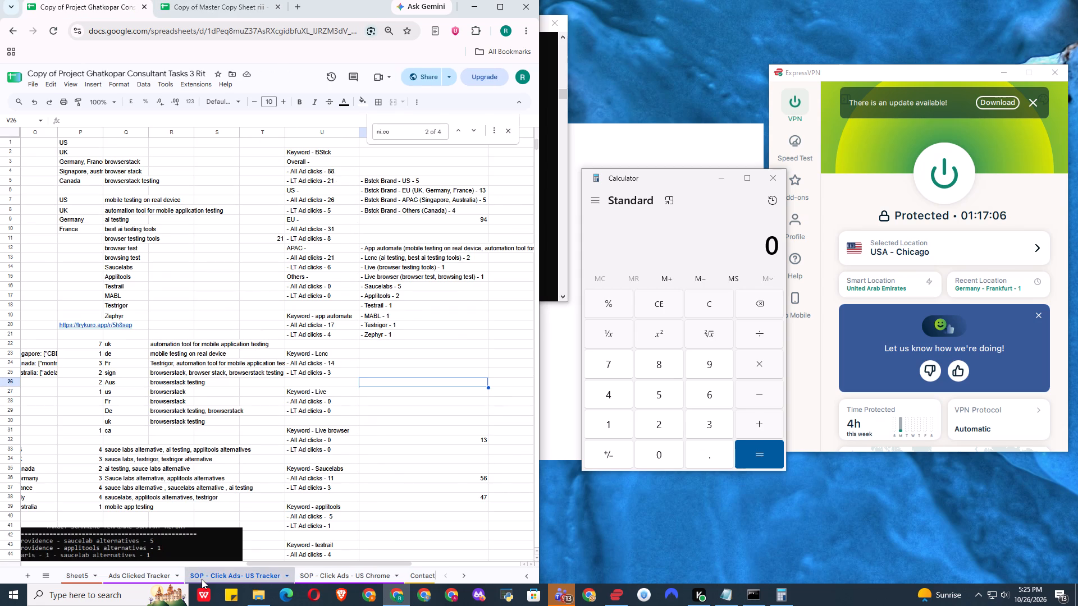
pyautogui.moveTo(273, 564); pyautogui.dragTo(223, 531)
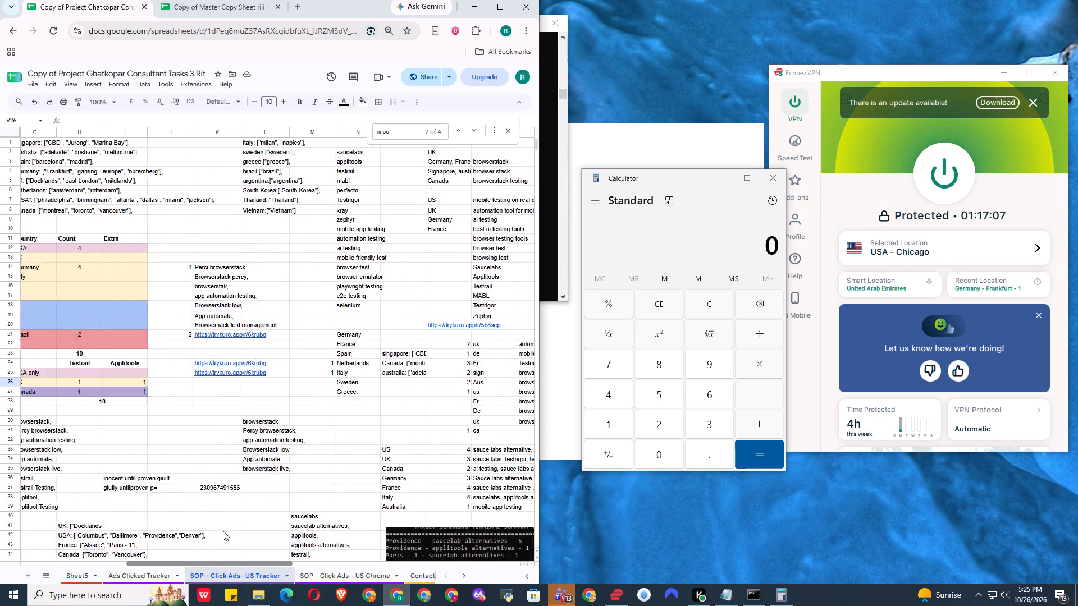
pyautogui.moveTo(223, 531); pyautogui.dragTo(283, 531)
pyautogui.scroll(3, 723, 276)
# Start a subtraction from 154 in Calculator.
pyautogui.click(614, 418)
pyautogui.click(668, 385)
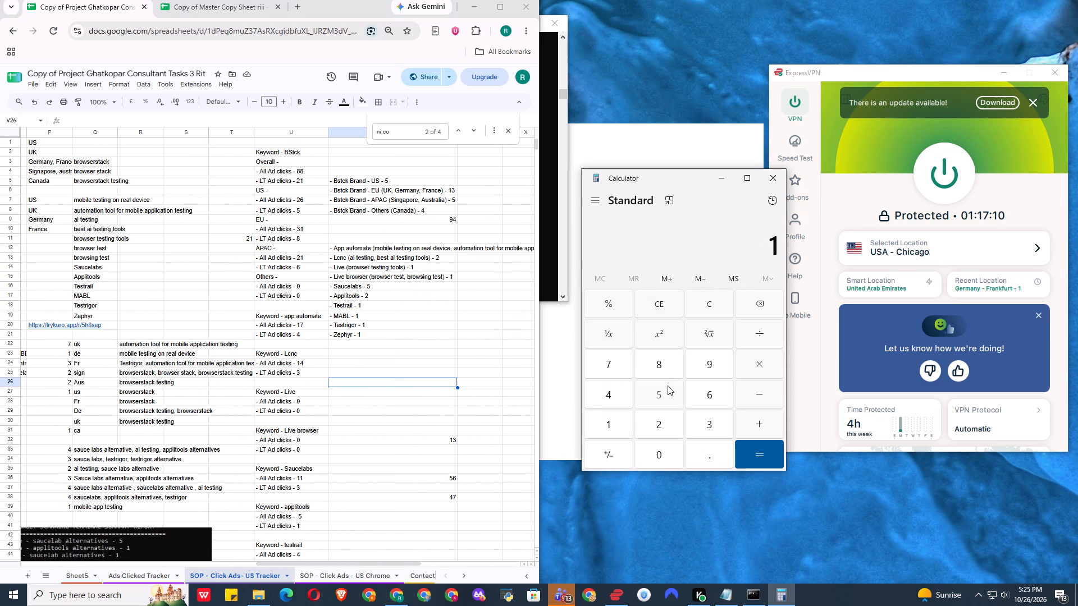
pyautogui.click(620, 395)
pyautogui.click(763, 386)
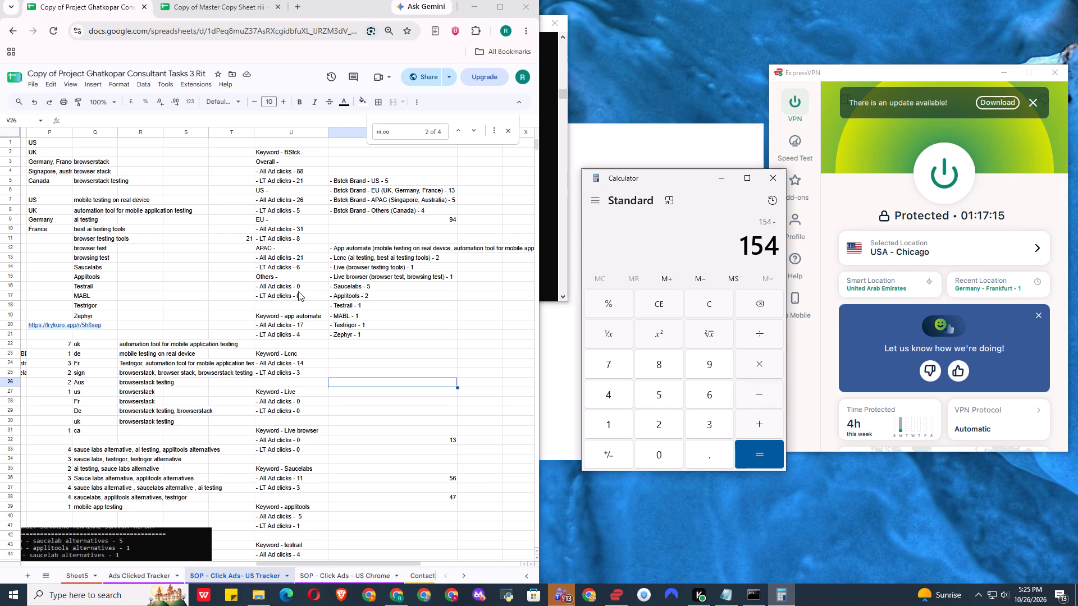
# Consult the master's Group Status sheet and set the BStck Overall All Ad clicks to 93 in the US Tracker.
pyautogui.click(241, 12)
pyautogui.scroll(2, 175, 127)
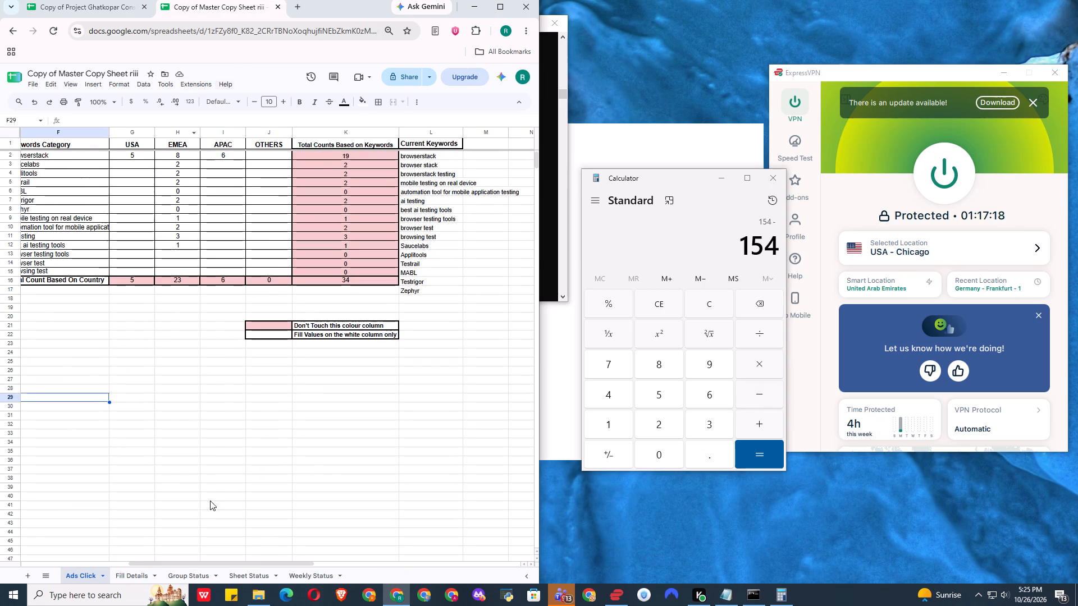
pyautogui.click(133, 576)
pyautogui.click(312, 571)
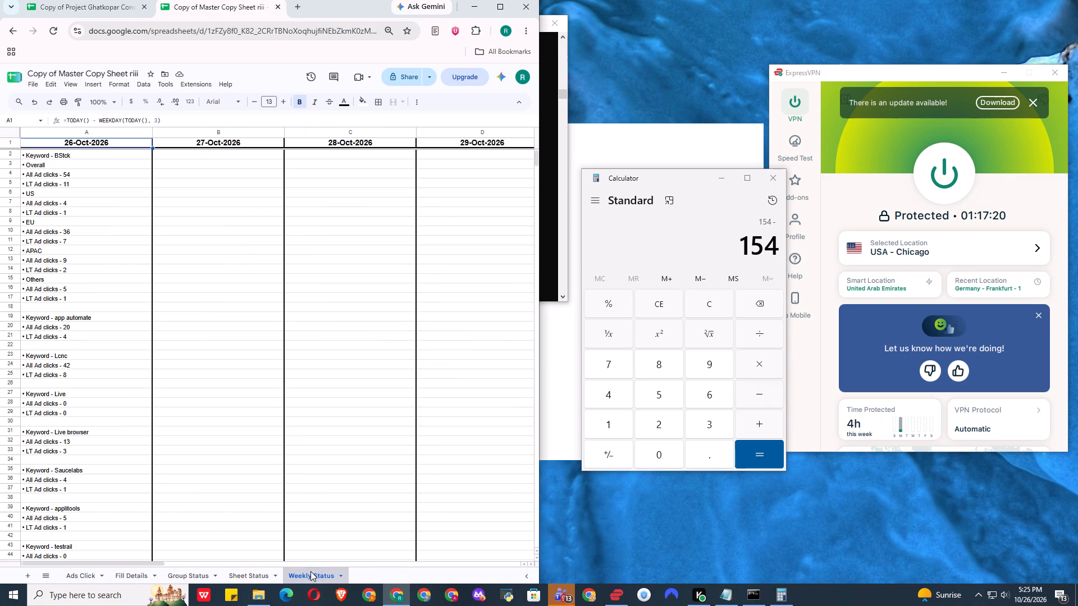
pyautogui.click(184, 579)
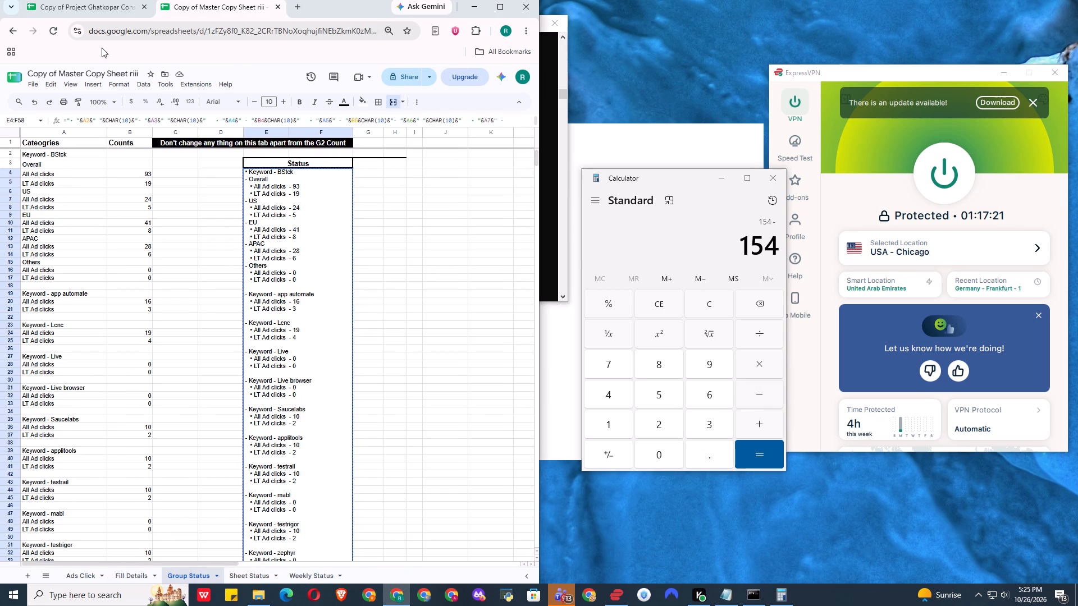
pyautogui.click(65, 0)
pyautogui.doubleClick(310, 172)
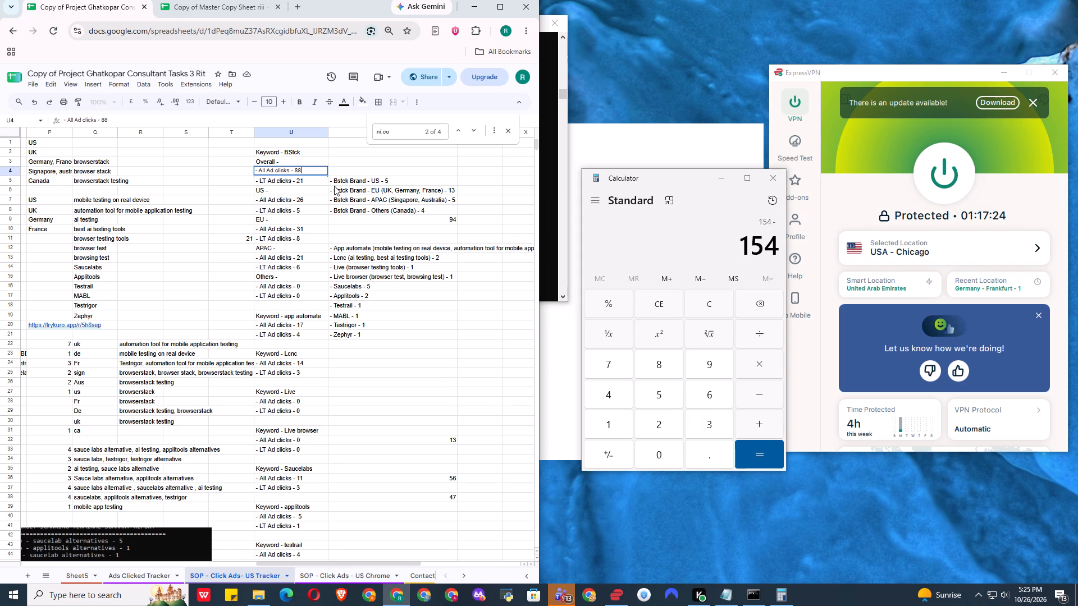
pyautogui.press('BackSpace')
pyautogui.press('BackSpace')
pyautogui.write('93')
pyautogui.click(352, 230)
# Set the BStck Overall LT Ad clicks to 19 in column U of the US Tracker.
pyautogui.doubleClick(308, 181)
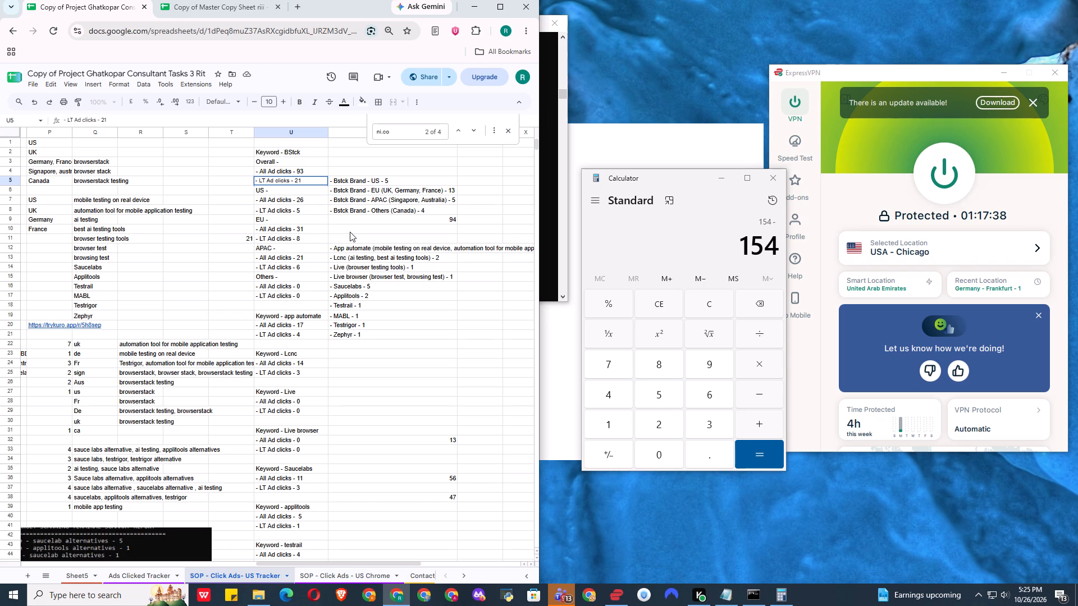
pyautogui.press('BackSpace')
pyautogui.press('BackSpace')
pyautogui.write('19')
pyautogui.press('Return')
# Check the master's Group Status again and set the BStck US All Ad clicks to 24 in the US Tracker.
pyautogui.click(253, 0)
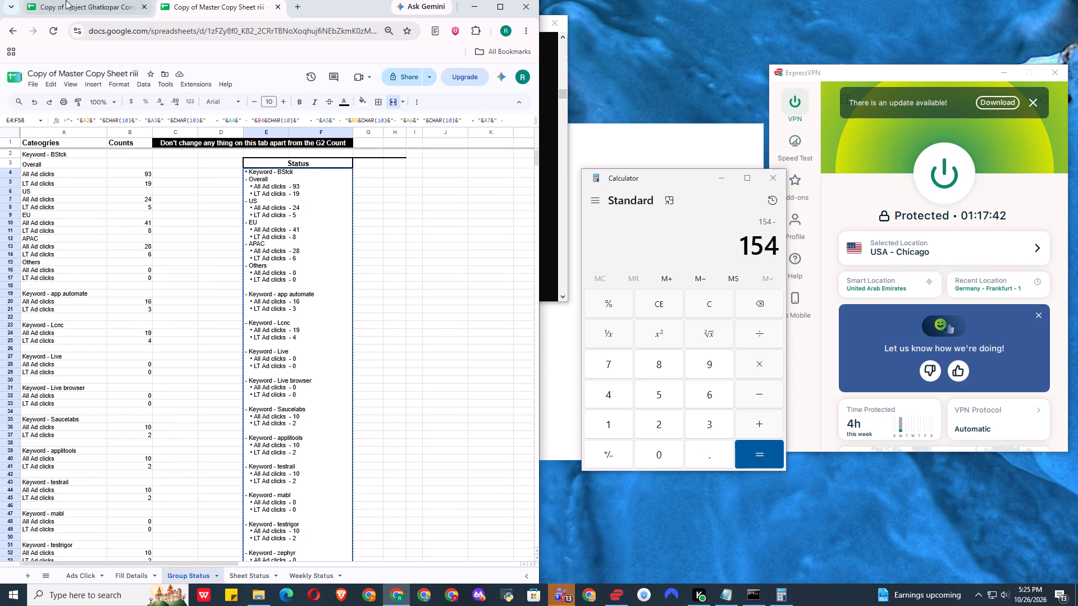
pyautogui.click(66, 0)
pyautogui.click(404, 281)
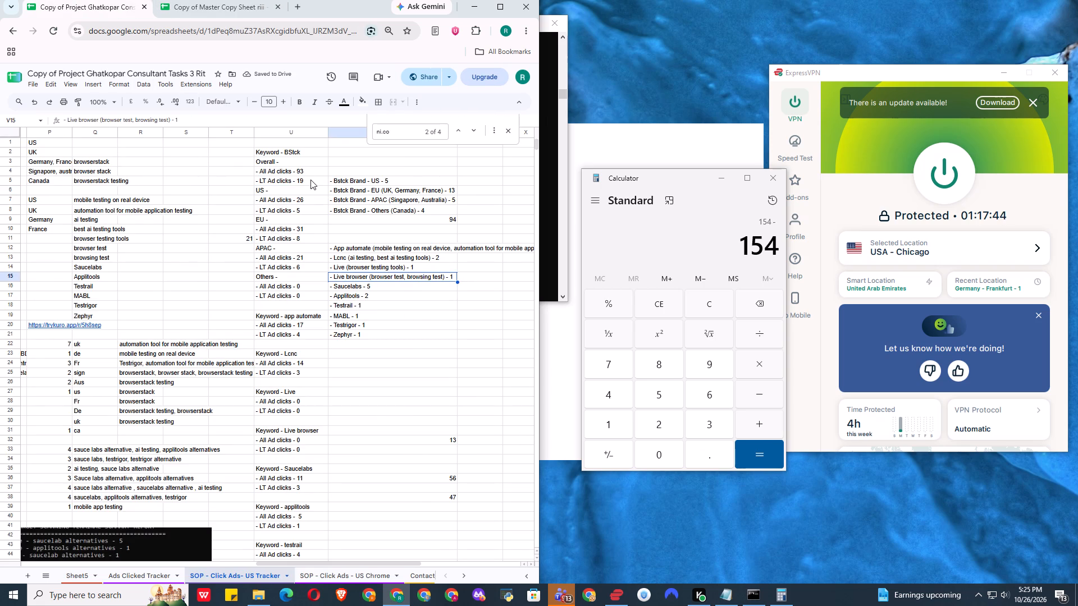
pyautogui.click(310, 180)
pyautogui.click(311, 204)
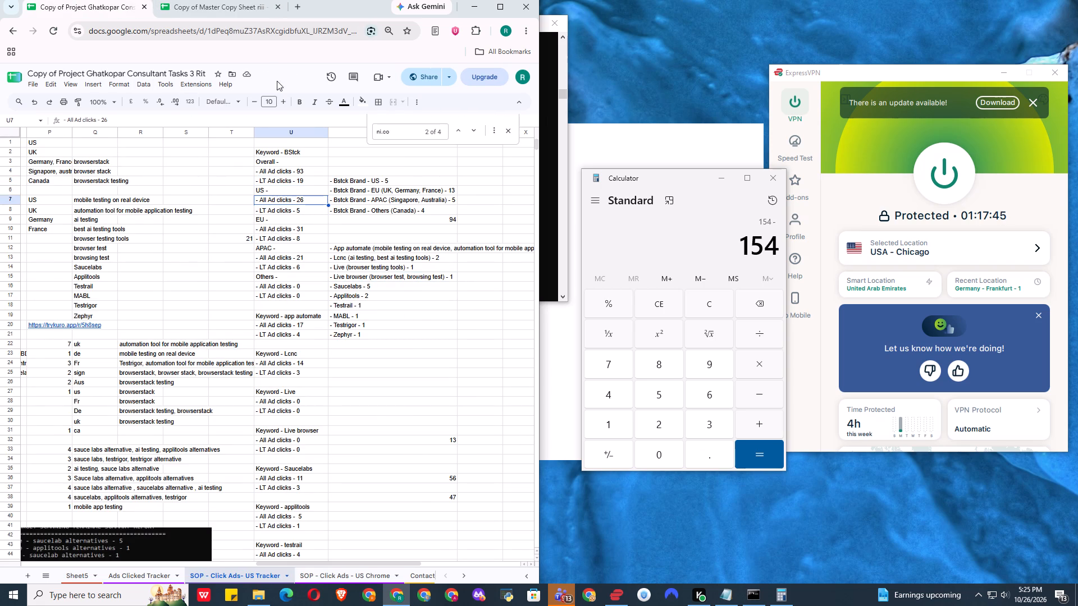
pyautogui.click(227, 0)
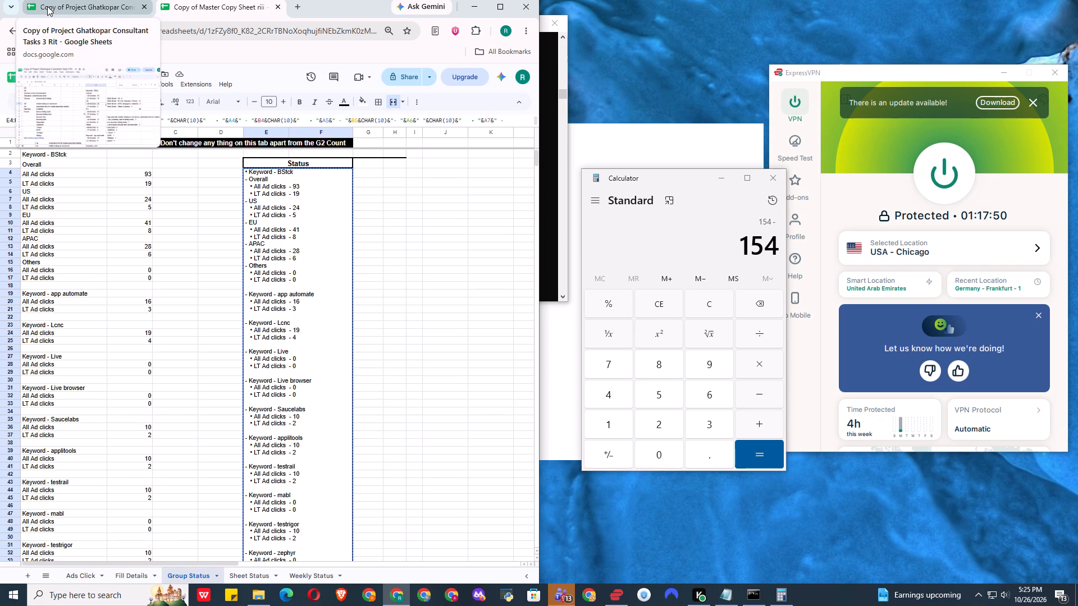
pyautogui.click(47, 6)
pyautogui.doubleClick(316, 199)
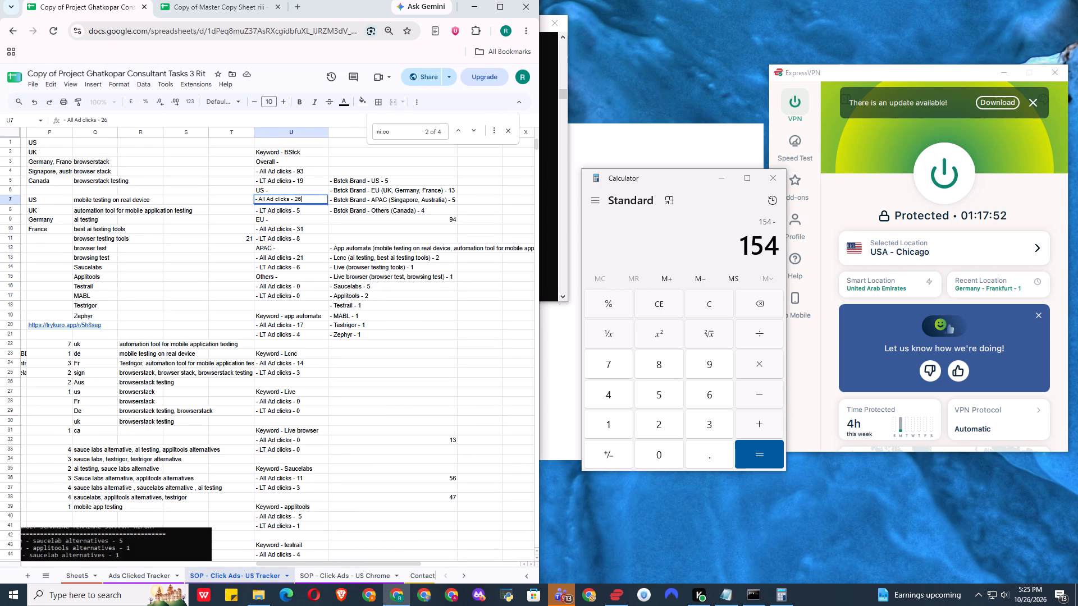
pyautogui.press('BackSpace')
pyautogui.press('4')
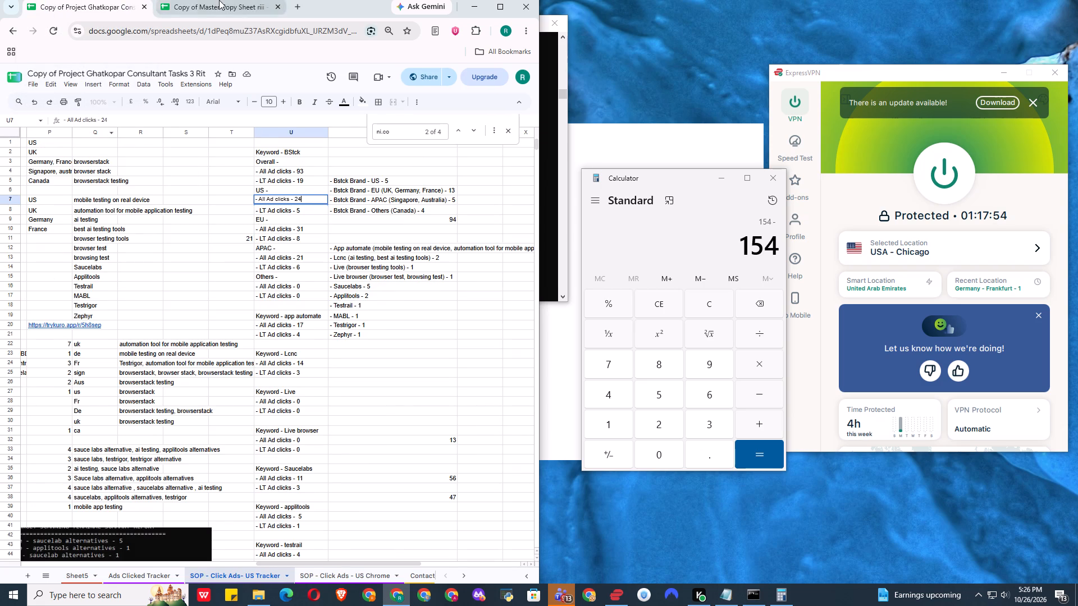
# Recheck the Group Status and set the BStck EU All Ad clicks to 35 in the US Tracker.
pyautogui.click(219, 0)
pyautogui.click(81, 4)
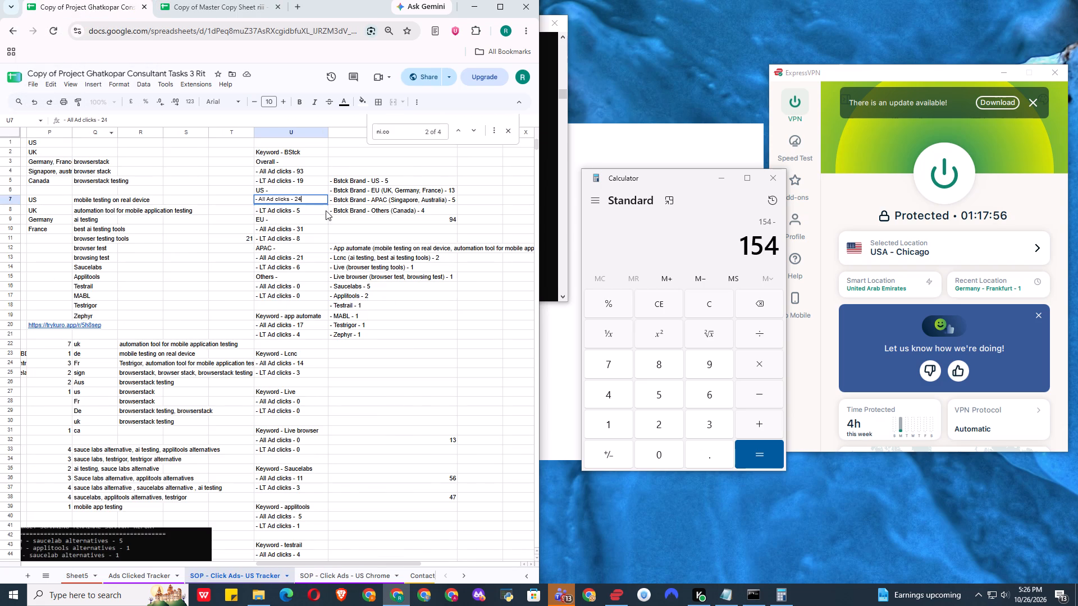
pyautogui.doubleClick(307, 229)
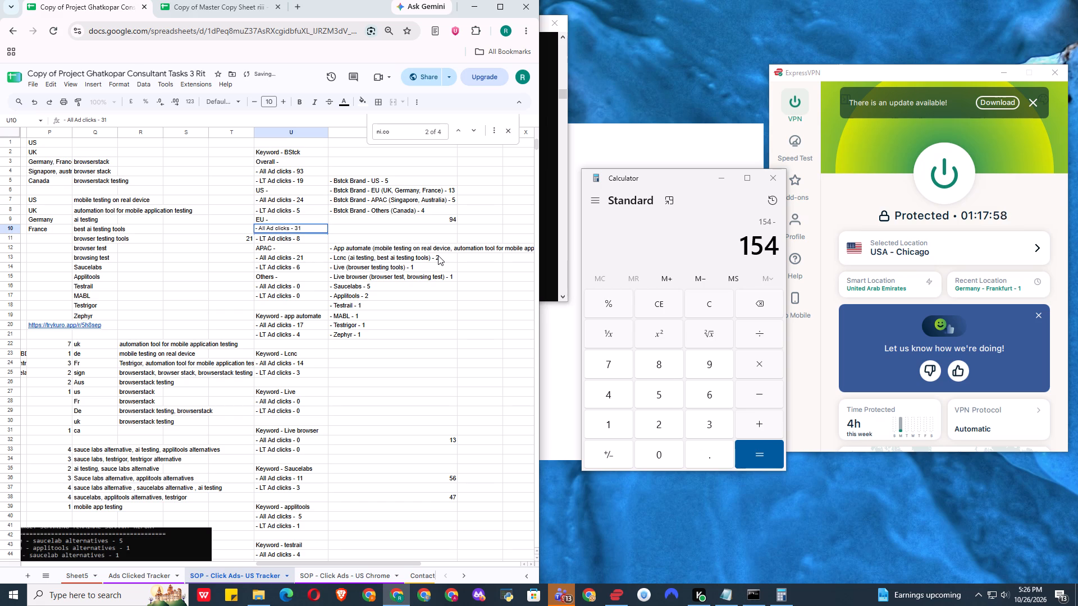
pyautogui.press('BackSpace')
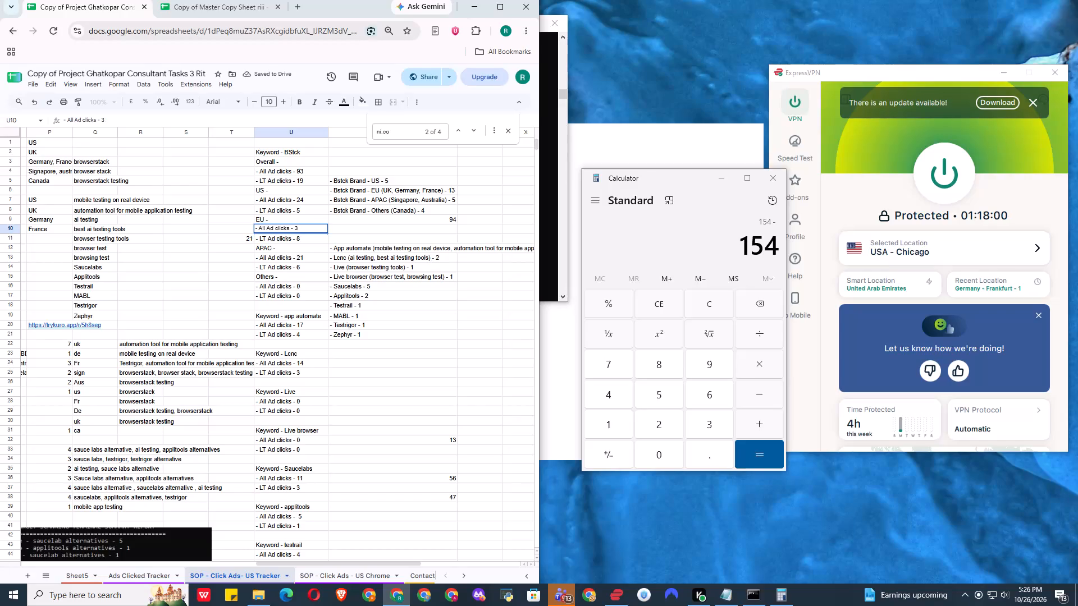
pyautogui.press('5')
pyautogui.press('Return')
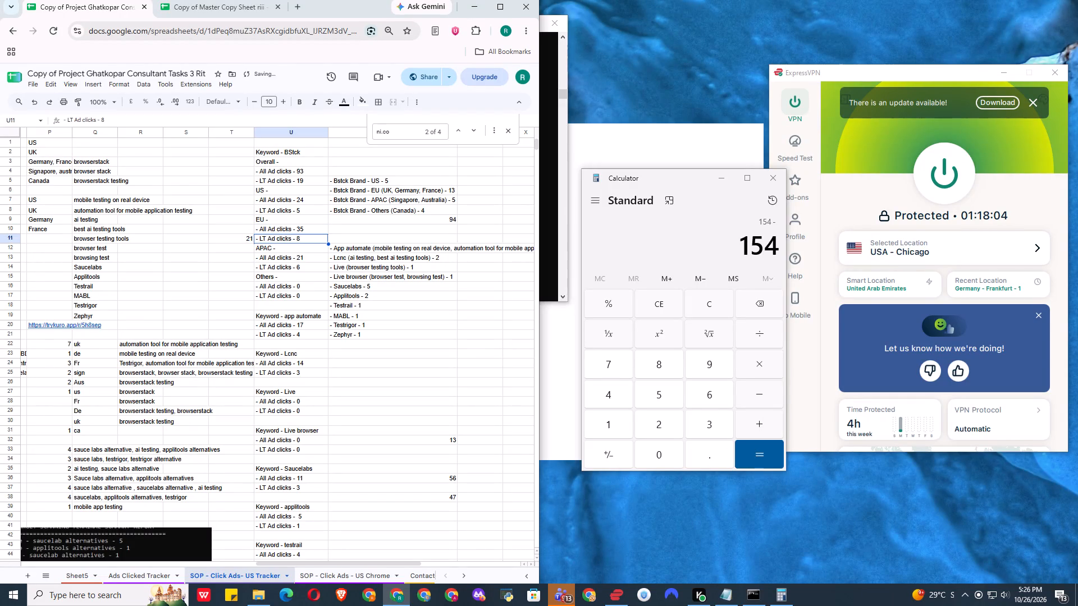
# Look up the APAC figure in Group Status and set the BStck APAC All Ad clicks to 28 in the US Tracker.
pyautogui.click(185, 0)
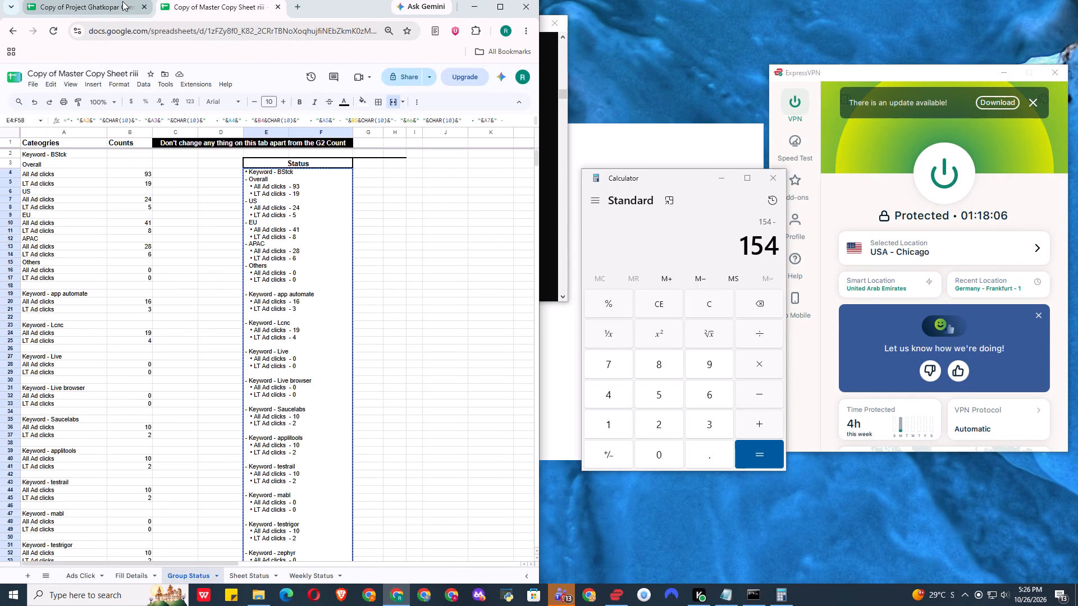
pyautogui.click(122, 1)
pyautogui.doubleClick(322, 255)
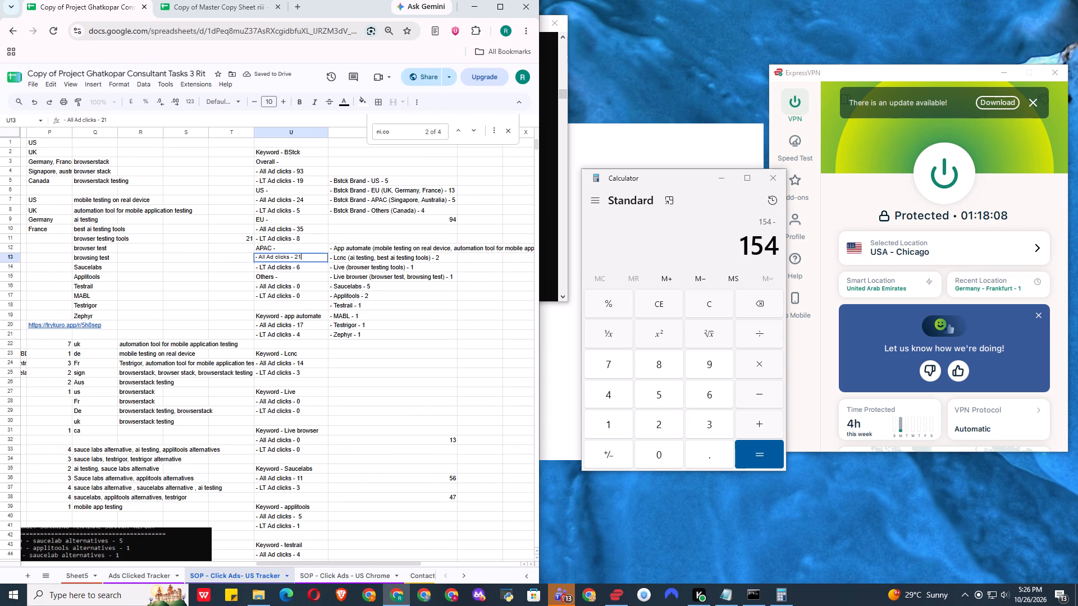
pyautogui.press('BackSpace')
pyautogui.press('8')
pyautogui.press('Return')
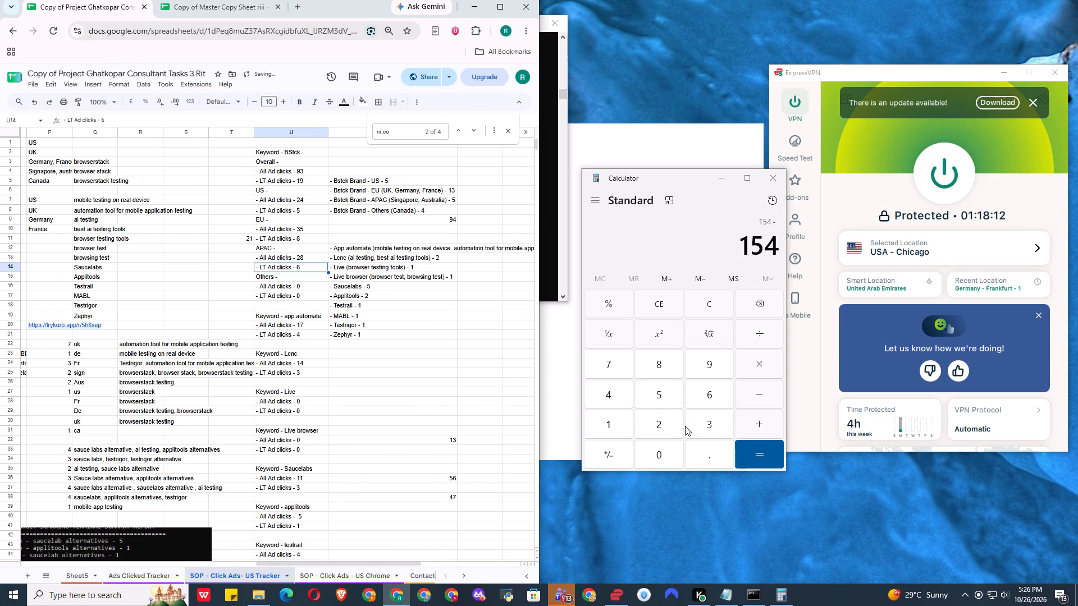
# Subtract the US, EU and APAC All Ad clicks, 24, 35 and 28, from 154 in Calculator.
pyautogui.click(758, 392)
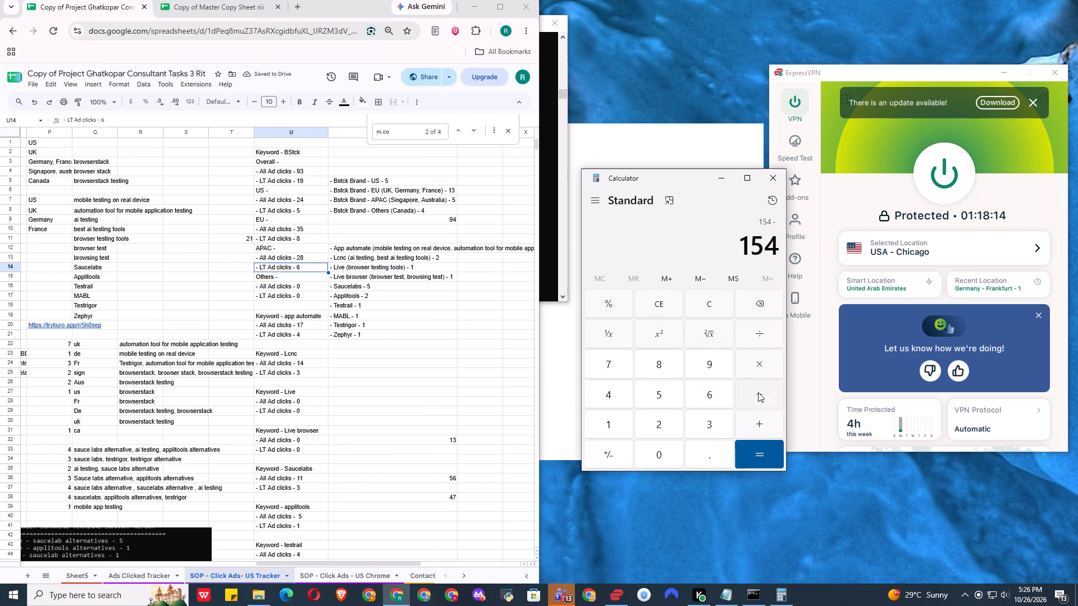
pyautogui.click(667, 420)
pyautogui.click(606, 398)
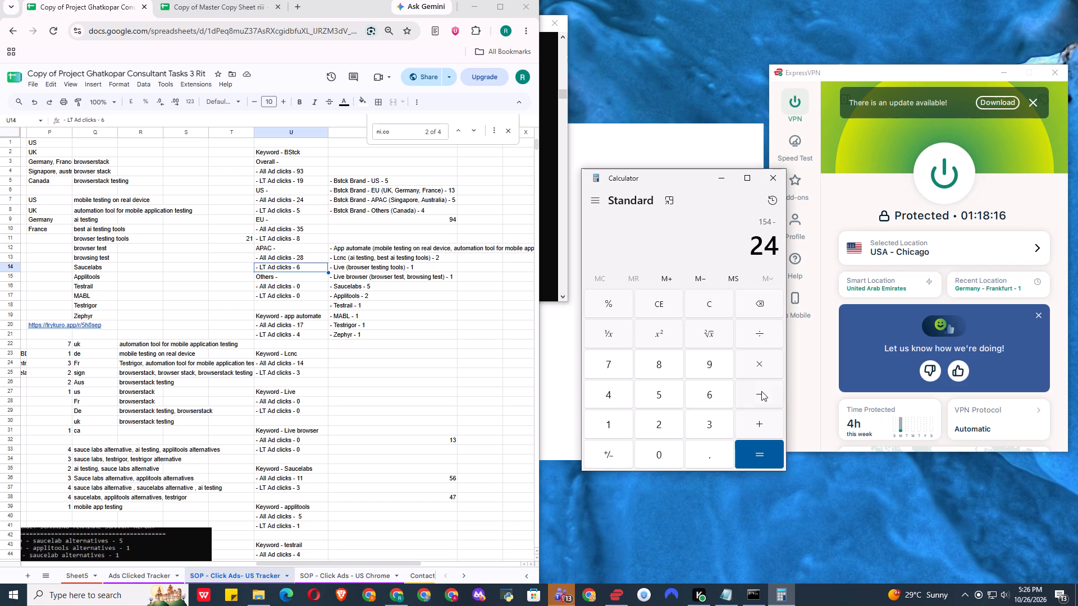
pyautogui.click(761, 391)
pyautogui.click(707, 428)
pyautogui.click(662, 401)
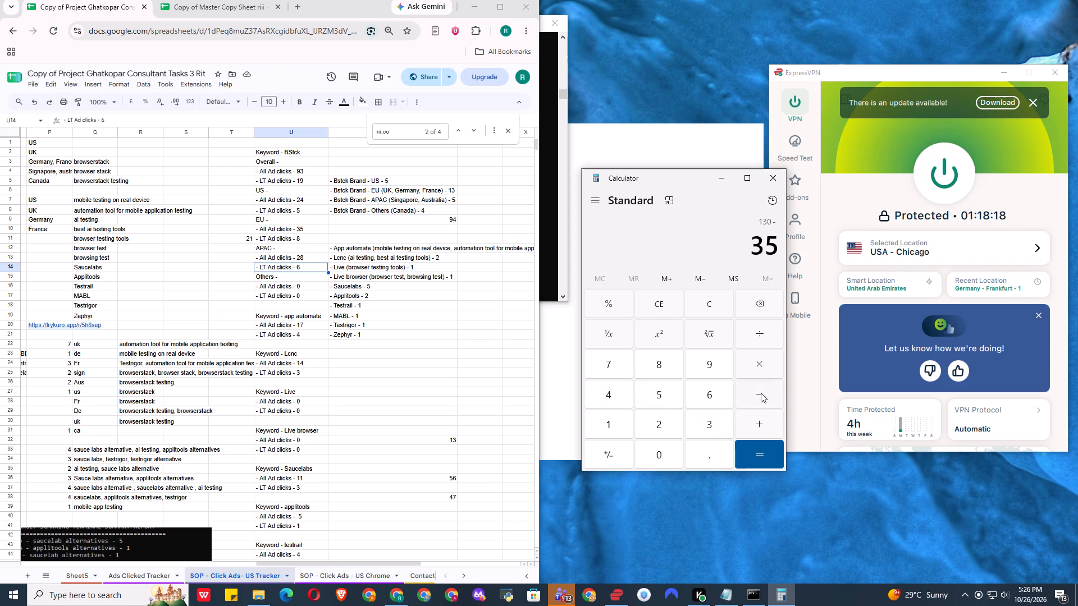
pyautogui.click(761, 393)
pyautogui.click(661, 425)
pyautogui.click(673, 357)
pyautogui.click(743, 456)
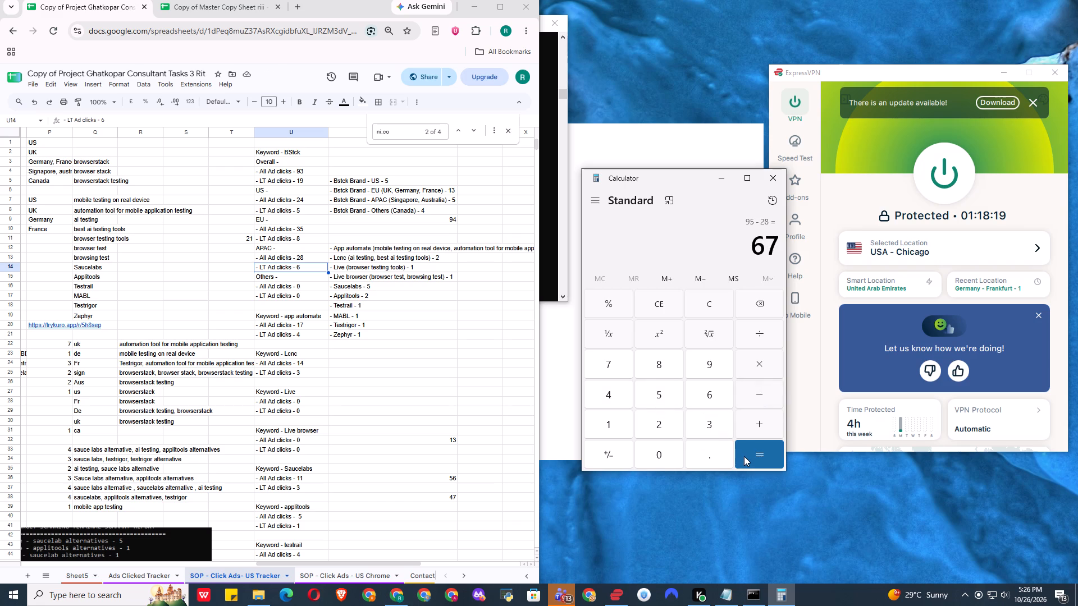
# Clear Calculator and add the US, EU and APAC All Ad clicks, 24 + 35 + 28.
pyautogui.click(669, 309)
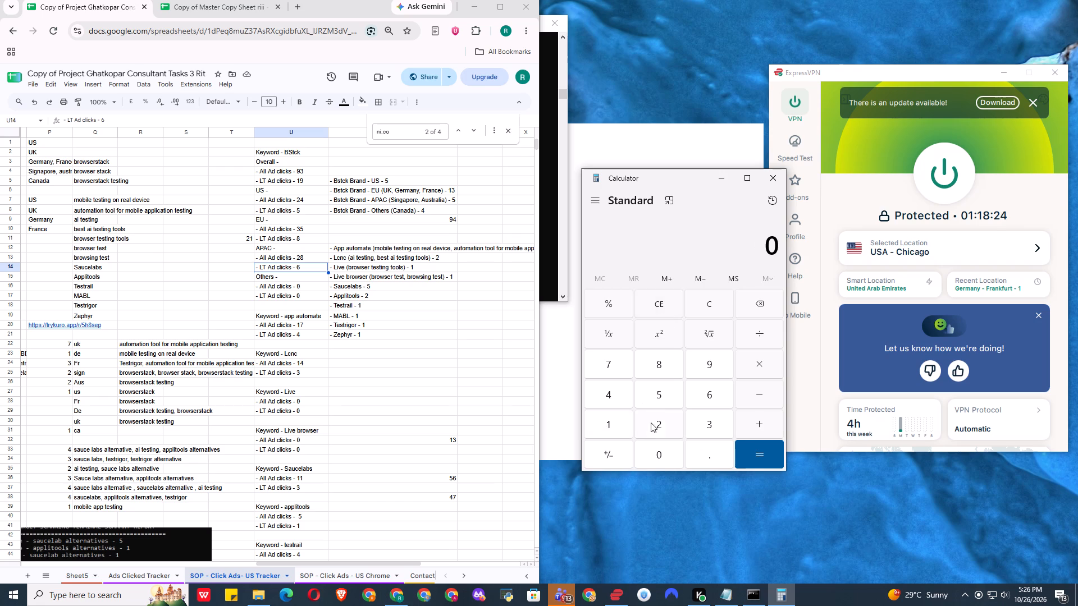
pyautogui.click(652, 423)
pyautogui.click(609, 396)
pyautogui.click(761, 425)
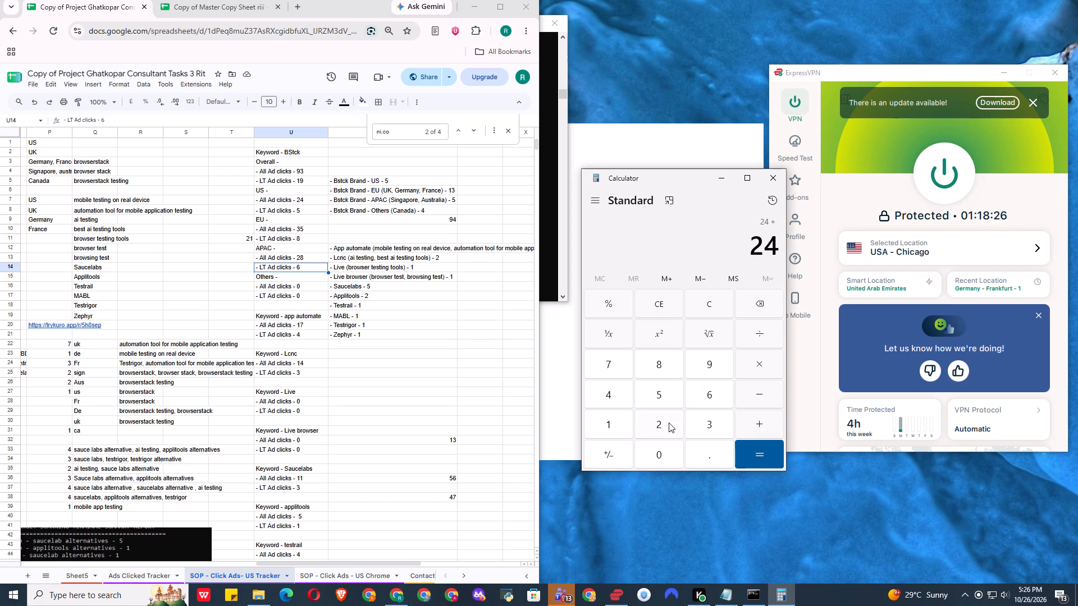
pyautogui.click(712, 424)
pyautogui.click(647, 384)
pyautogui.click(758, 424)
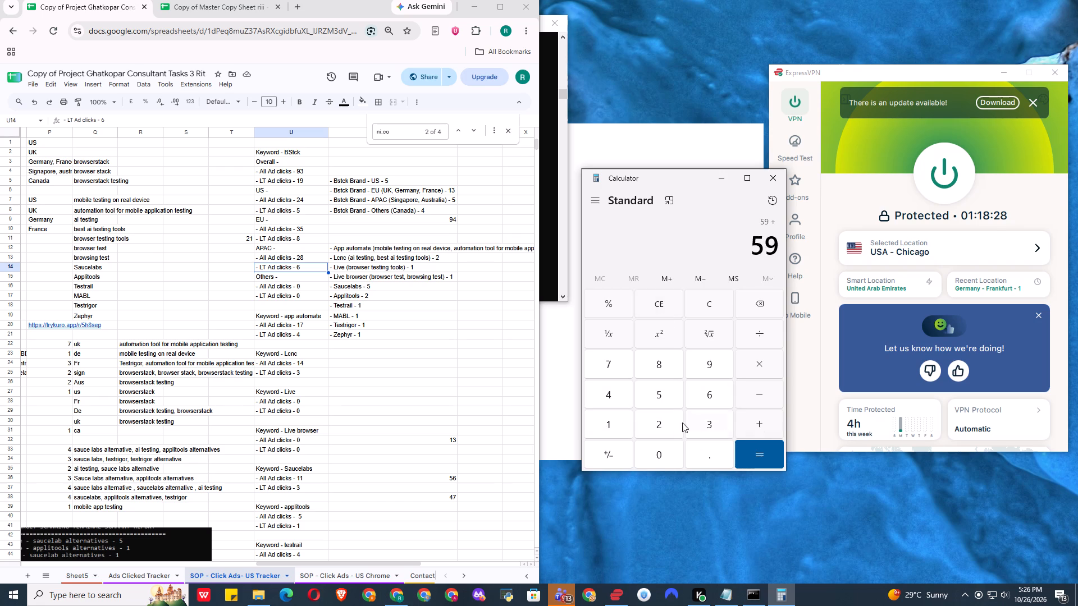
pyautogui.click(667, 421)
pyautogui.click(664, 356)
pyautogui.click(747, 464)
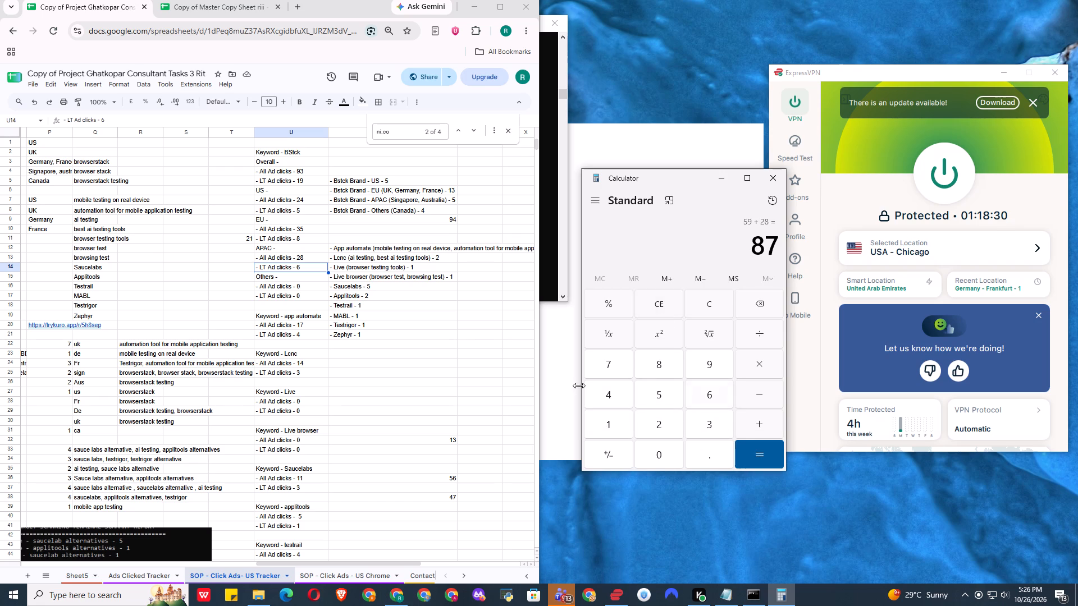
# Set the BStck Overall All Ad clicks to 87 in the US Tracker.
pyautogui.click(313, 167)
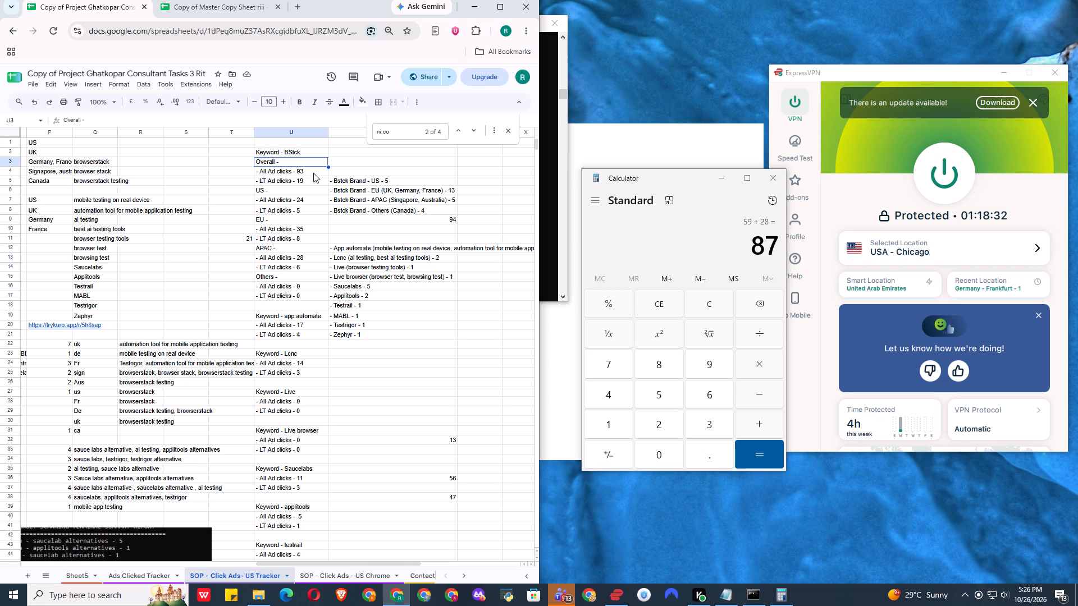
pyautogui.doubleClick(313, 173)
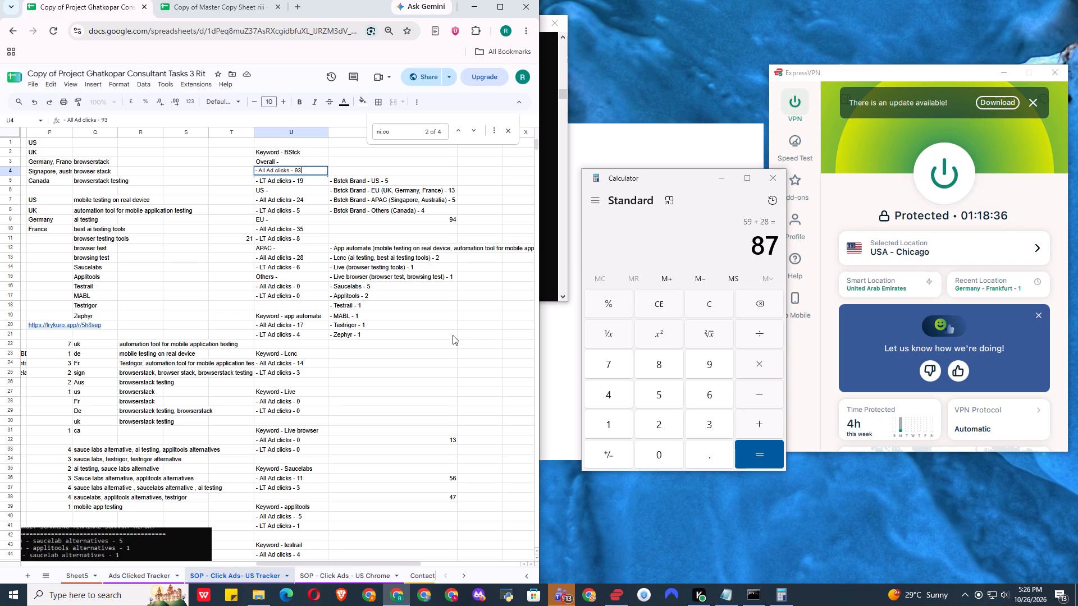
pyautogui.press('BackSpace')
pyautogui.press('BackSpace')
pyautogui.write('87')
pyautogui.press('Return')
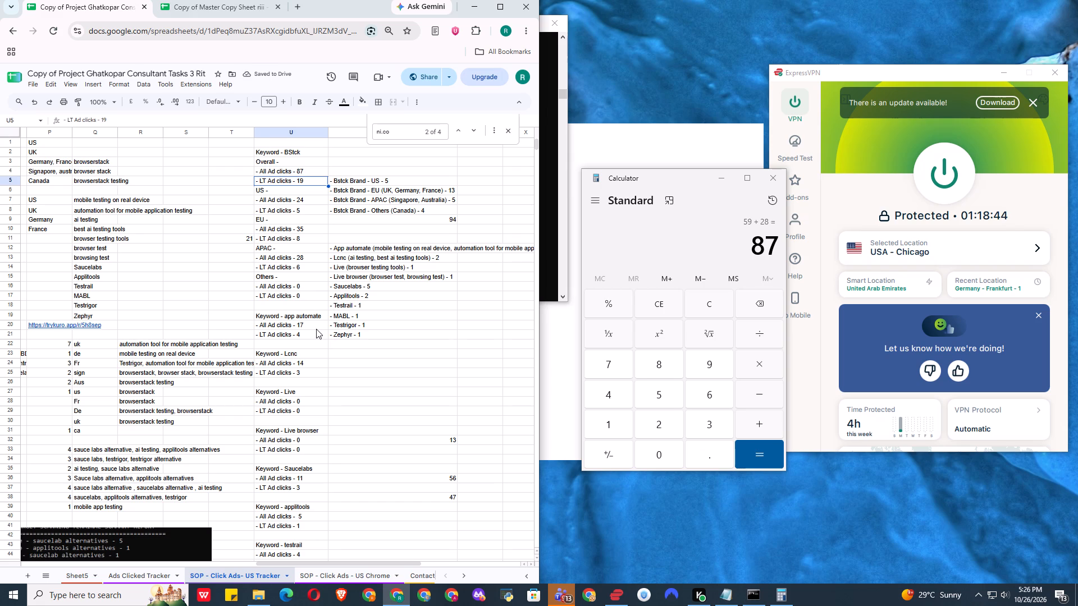
# Check the master's Group Status, and set app automate in the US Tracker to 3 LT Ad clicks and 12 All Ad clicks.
pyautogui.click(225, 0)
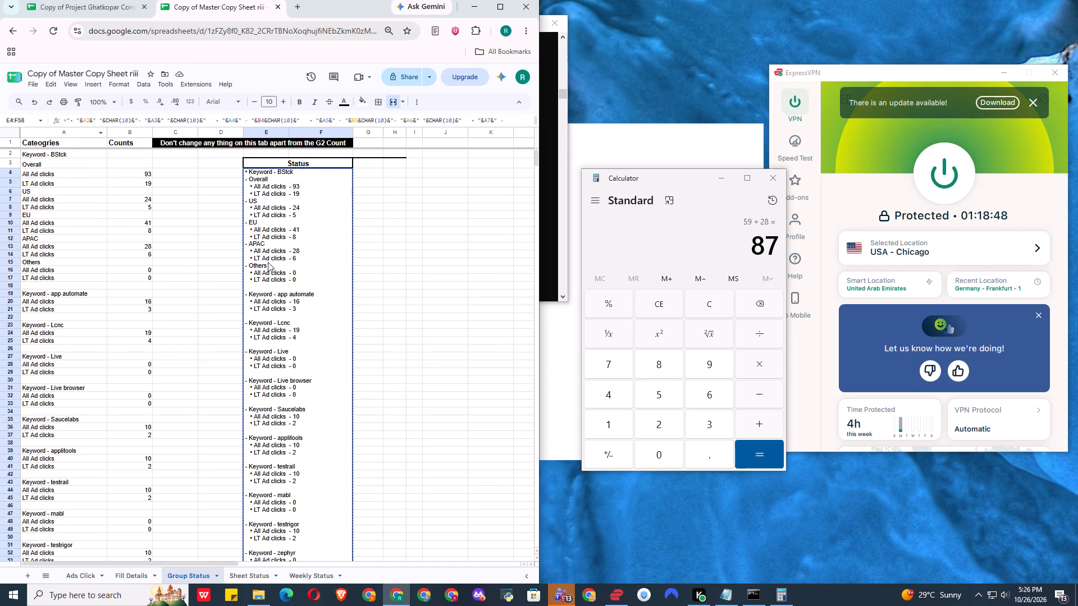
pyautogui.scroll(1, 268, 263)
pyautogui.click(88, 0)
pyautogui.scroll(1, 312, 330)
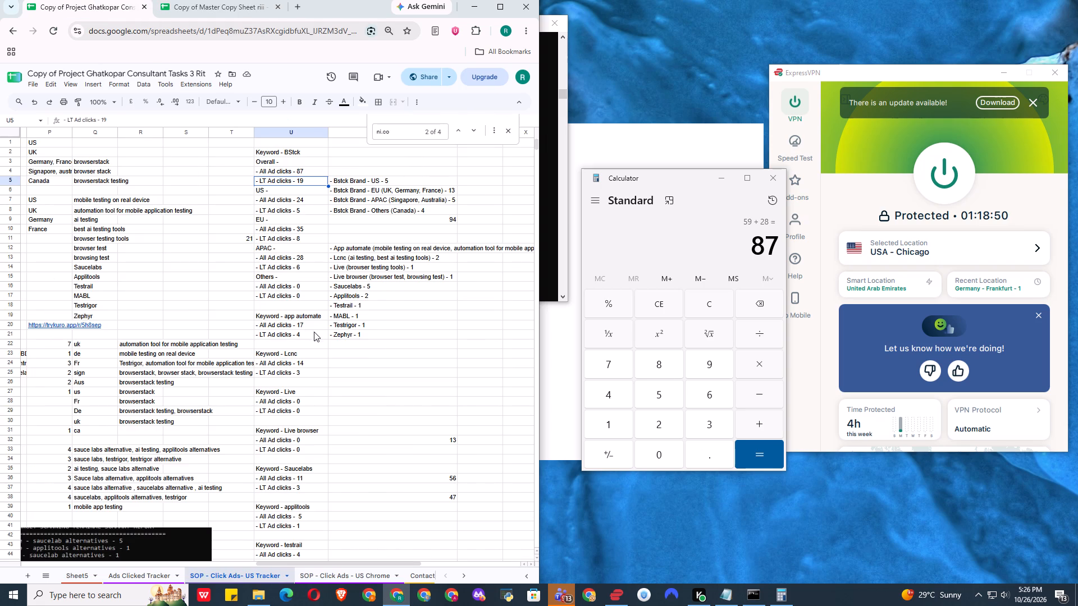
pyautogui.doubleClick(314, 339)
pyautogui.press('BackSpace')
pyautogui.press('3')
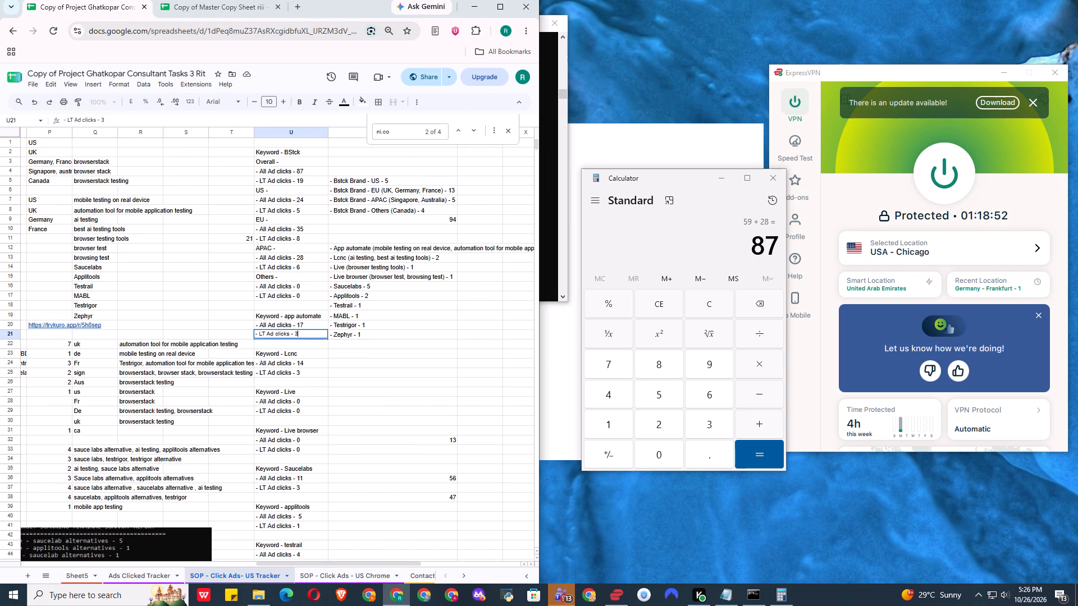
pyautogui.doubleClick(310, 326)
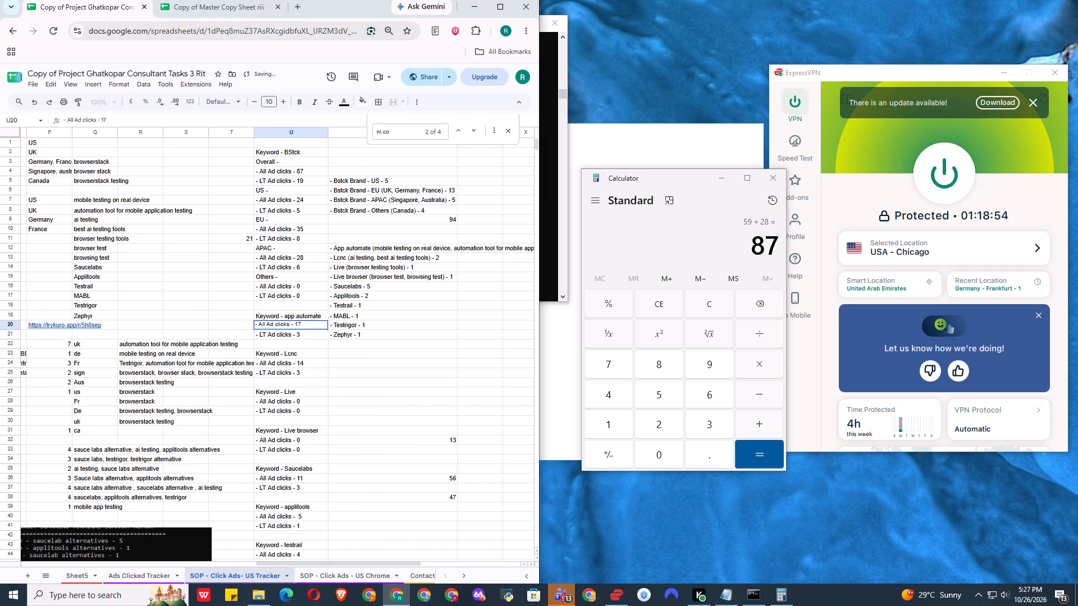
pyautogui.press('BackSpace')
pyautogui.press('BackSpace')
pyautogui.write('12')
pyautogui.press('Return')
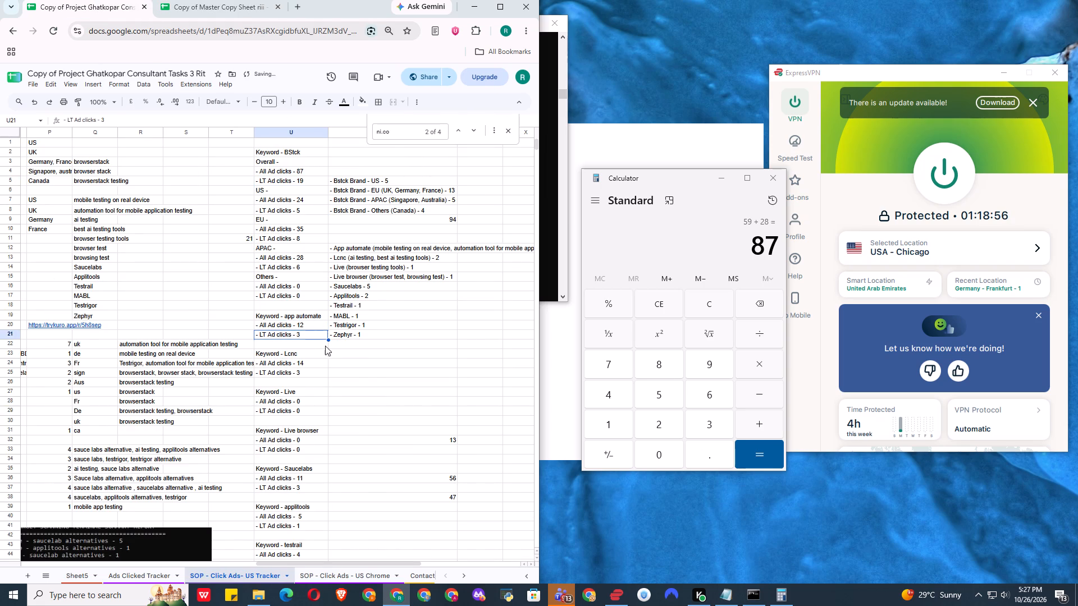
# Set the Lcnc keyword's LT Ad clicks to 4 in the US Tracker.
pyautogui.scroll(-1, 358, 374)
pyautogui.scroll(2, 330, 305)
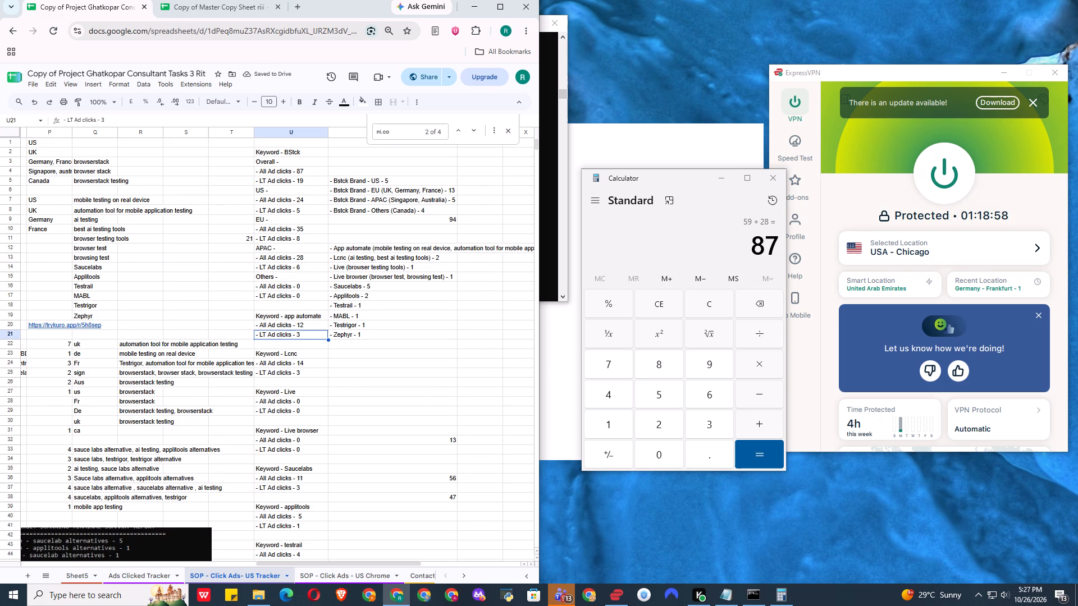
pyautogui.doubleClick(303, 369)
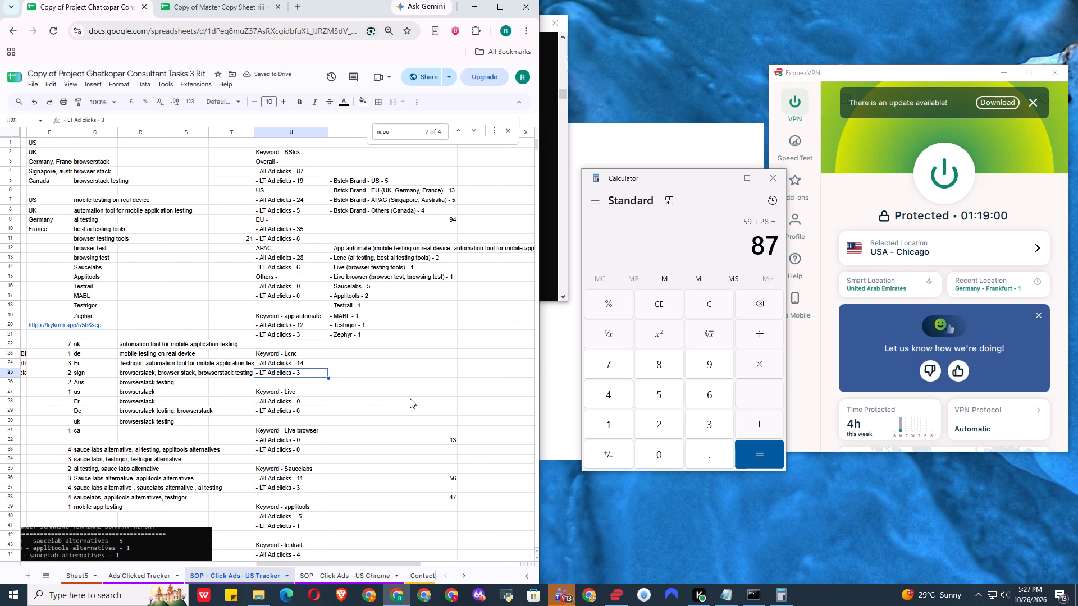
pyautogui.click(349, 389)
pyautogui.doubleClick(308, 370)
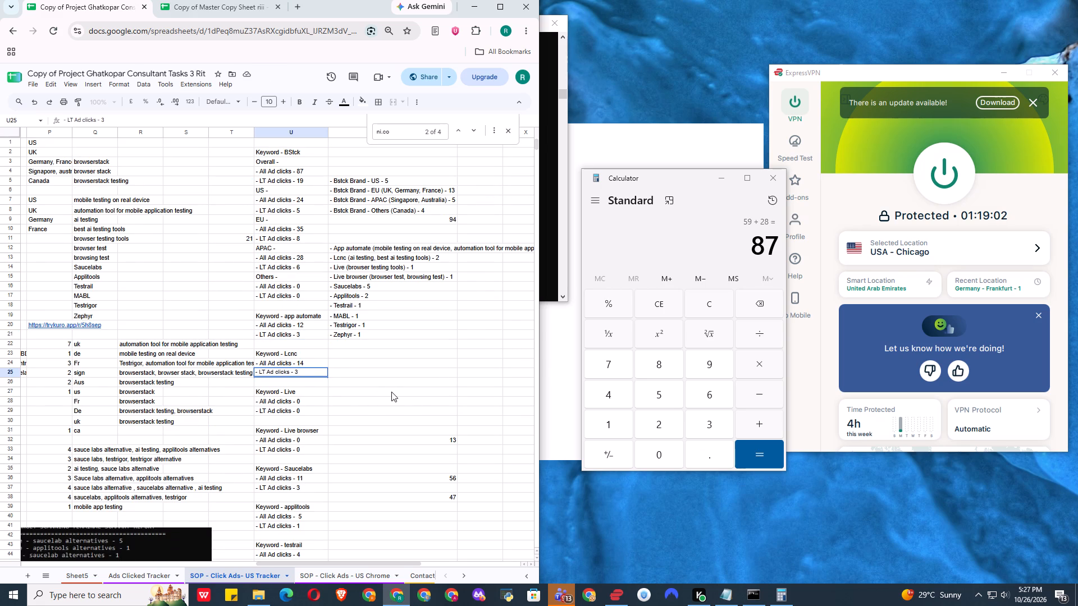
pyautogui.press('BackSpace')
pyautogui.press('4')
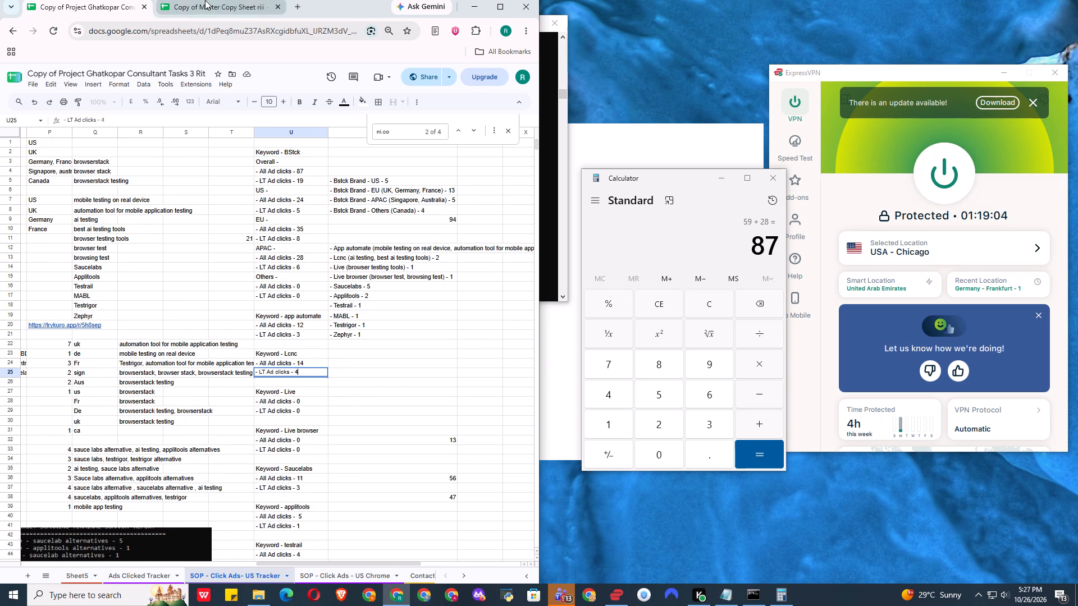
# Check the remaining keywords in the master's Group Status and set the Saucelabs LT Ad clicks to 2 in the US Tracker.
pyautogui.click(205, 0)
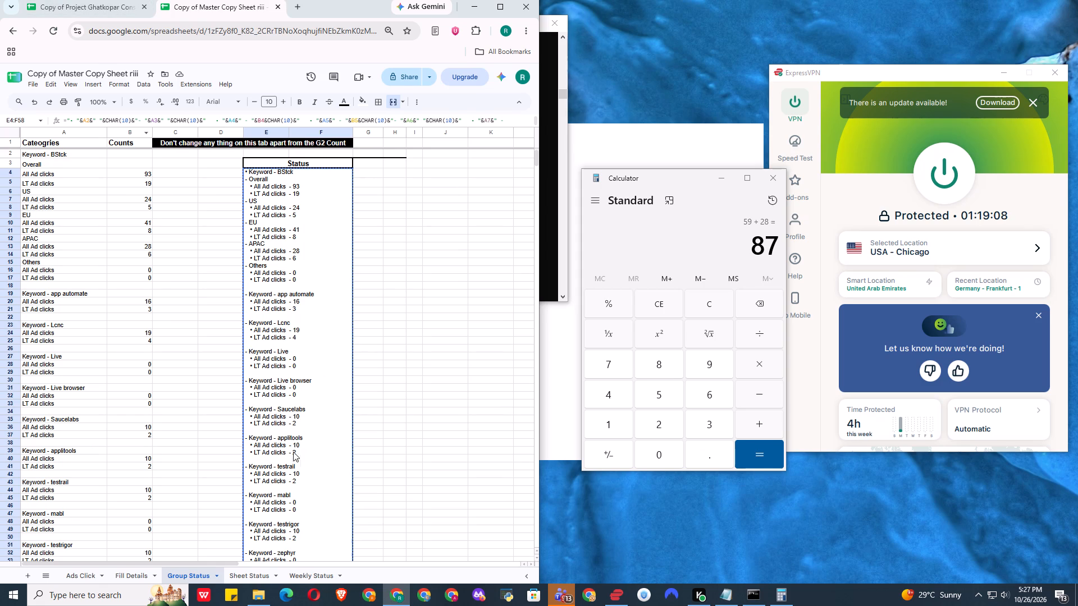
pyautogui.click(77, 3)
pyautogui.scroll(-2, 319, 299)
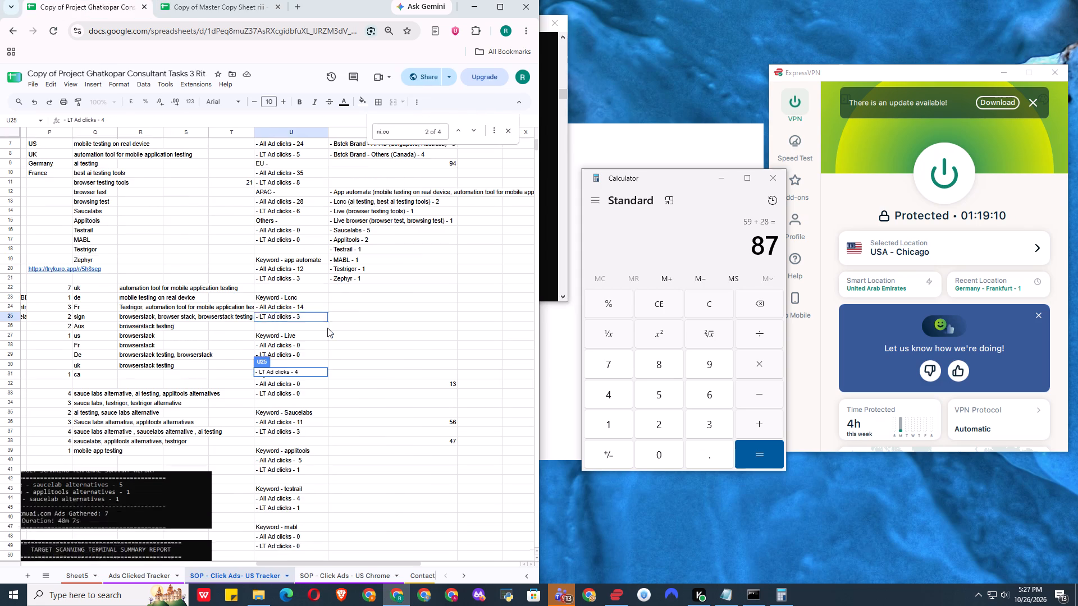
pyautogui.click(346, 381)
pyautogui.doubleClick(310, 375)
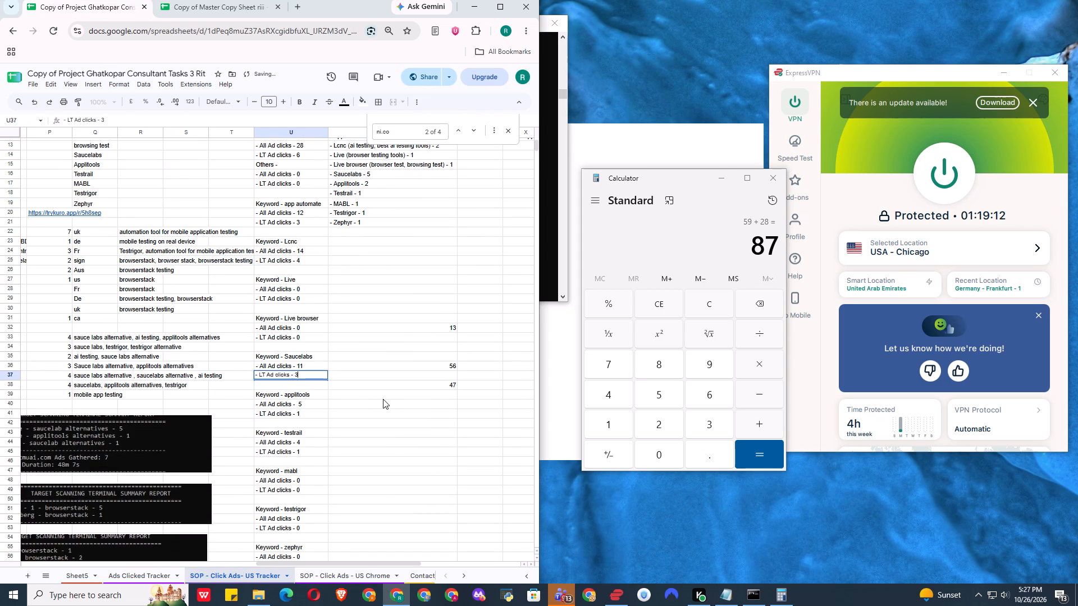
pyautogui.press('2')
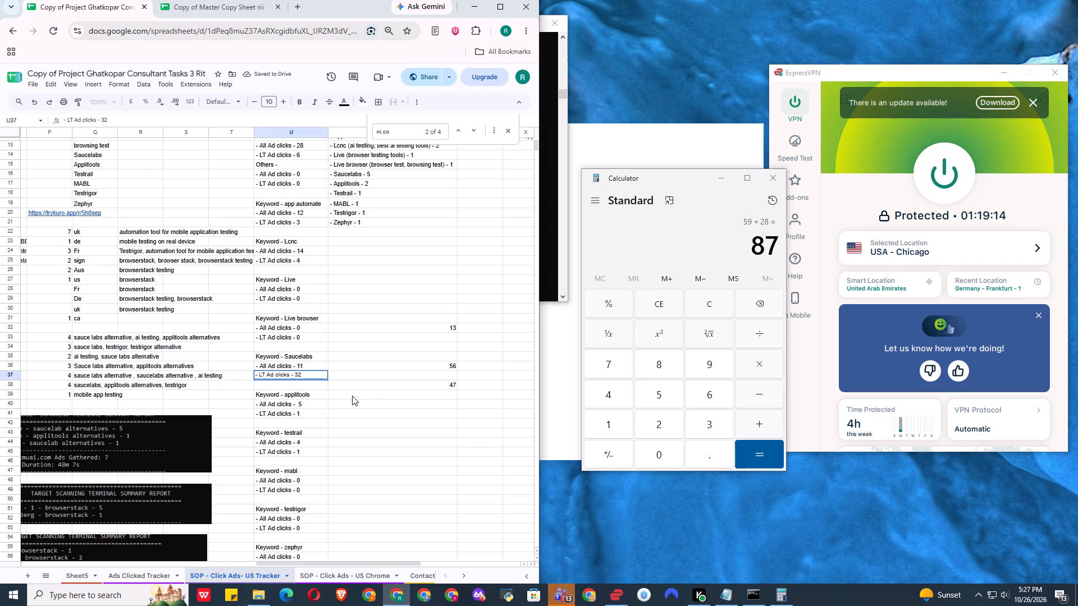
pyautogui.press('BackSpace')
pyautogui.press('BackSpace')
pyautogui.press('2')
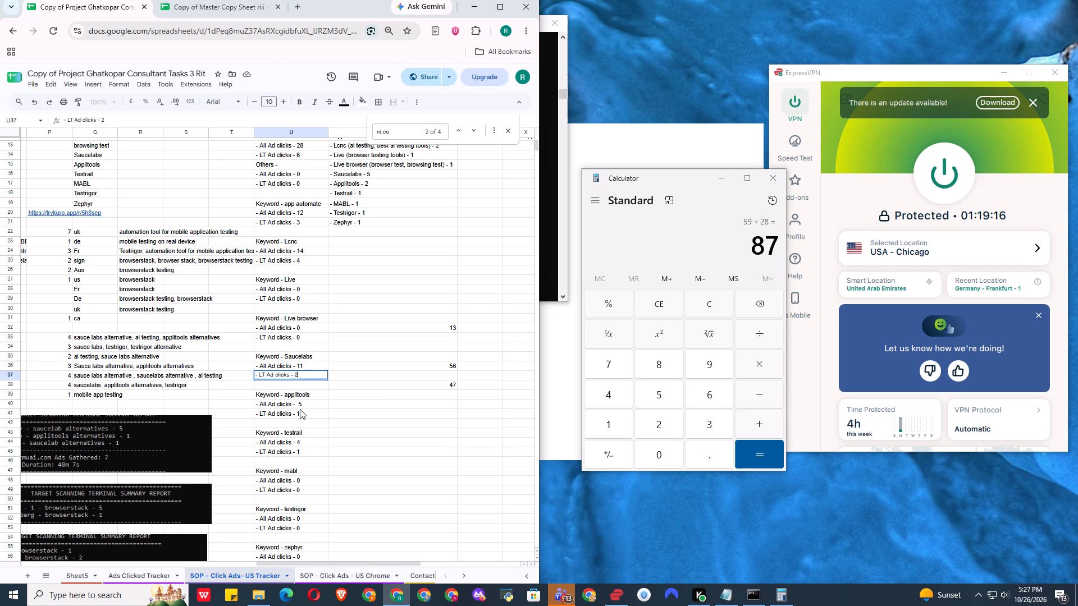
# Set the LT Ad clicks of both the applitools and testrail keywords to 2.
pyautogui.doubleClick(308, 412)
pyautogui.press('BackSpace')
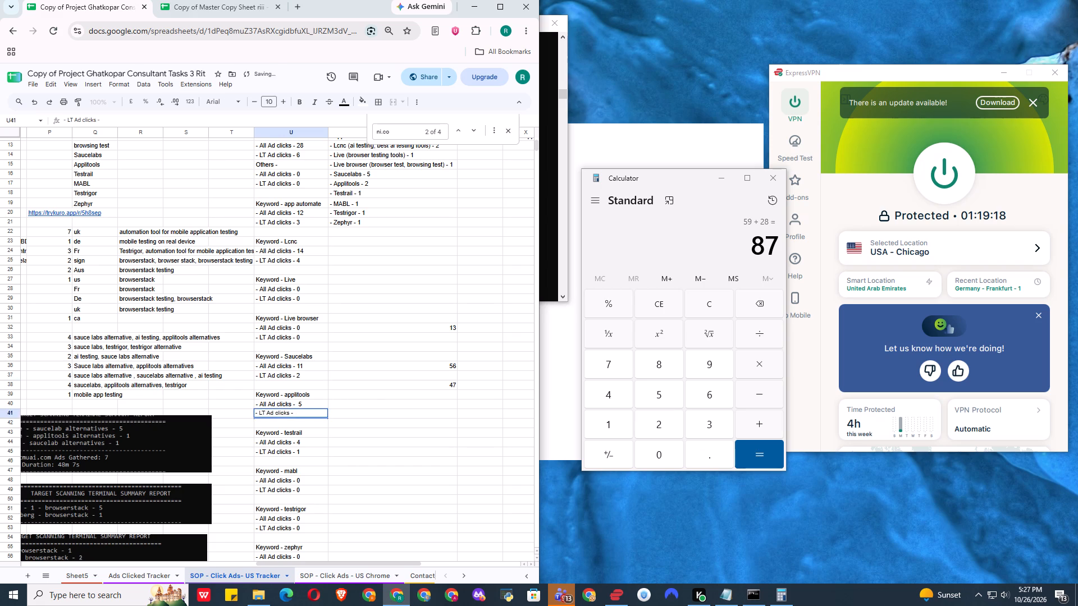
pyautogui.press('2')
pyautogui.doubleClick(305, 449)
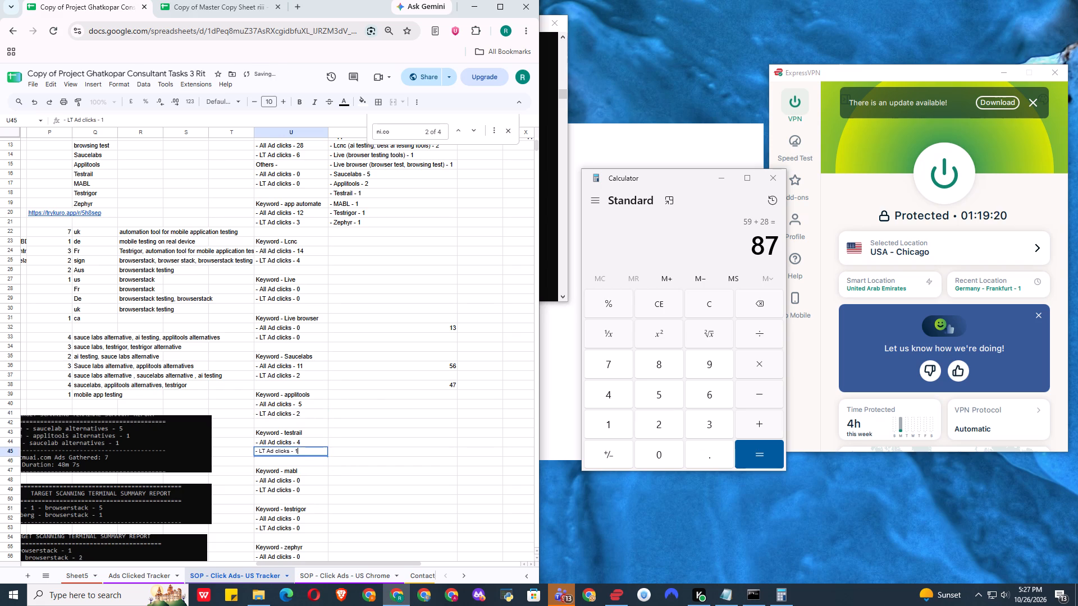
pyautogui.press('BackSpace')
pyautogui.press('2')
pyautogui.click(380, 521)
# Check testrigor in the master's Group Status and set its LT Ad clicks to 2 in the US Tracker.
pyautogui.scroll(-1, 341, 513)
pyautogui.doubleClick(305, 466)
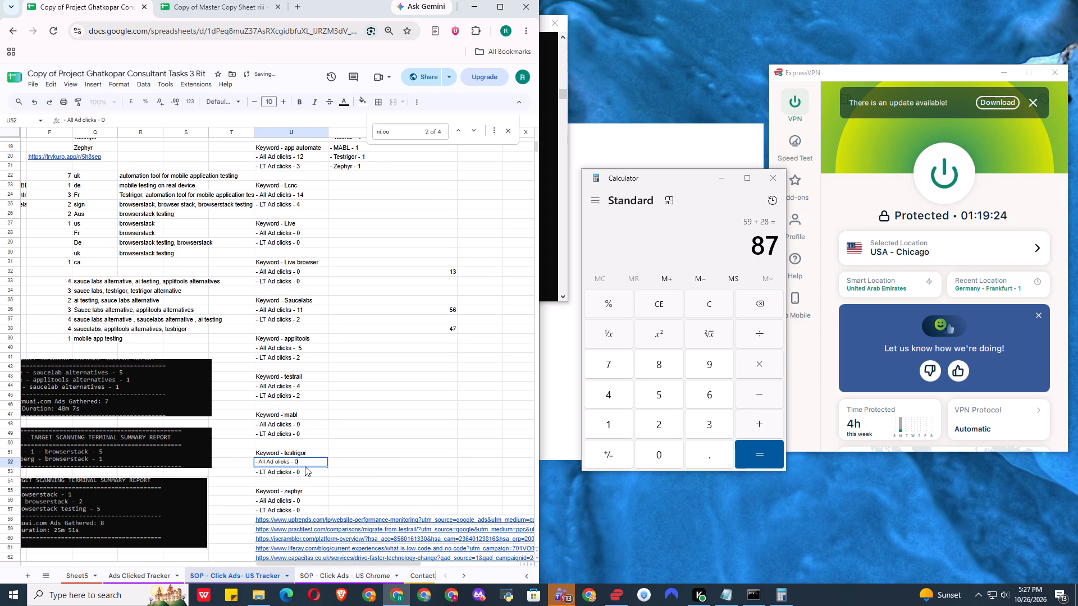
pyautogui.doubleClick(313, 471)
pyautogui.click(234, 1)
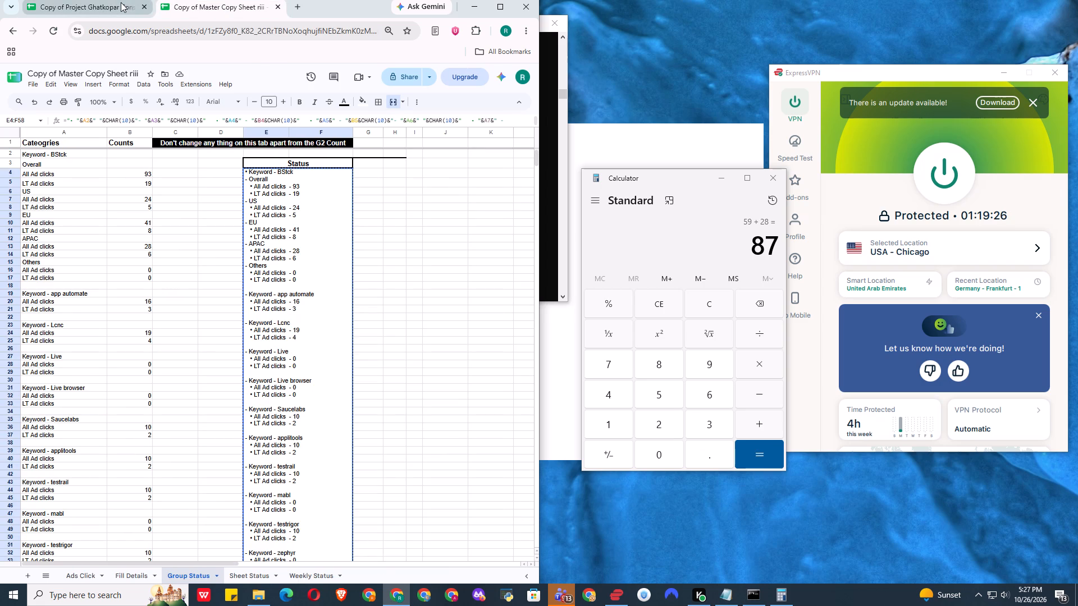
pyautogui.click(117, 2)
pyautogui.scroll(-1, 354, 451)
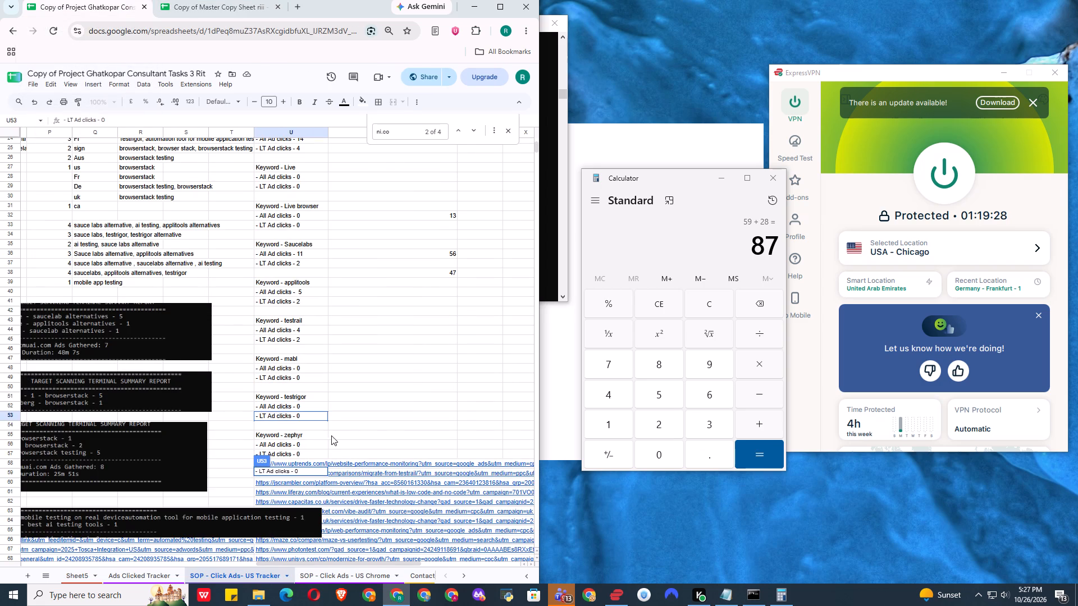
pyautogui.click(432, 405)
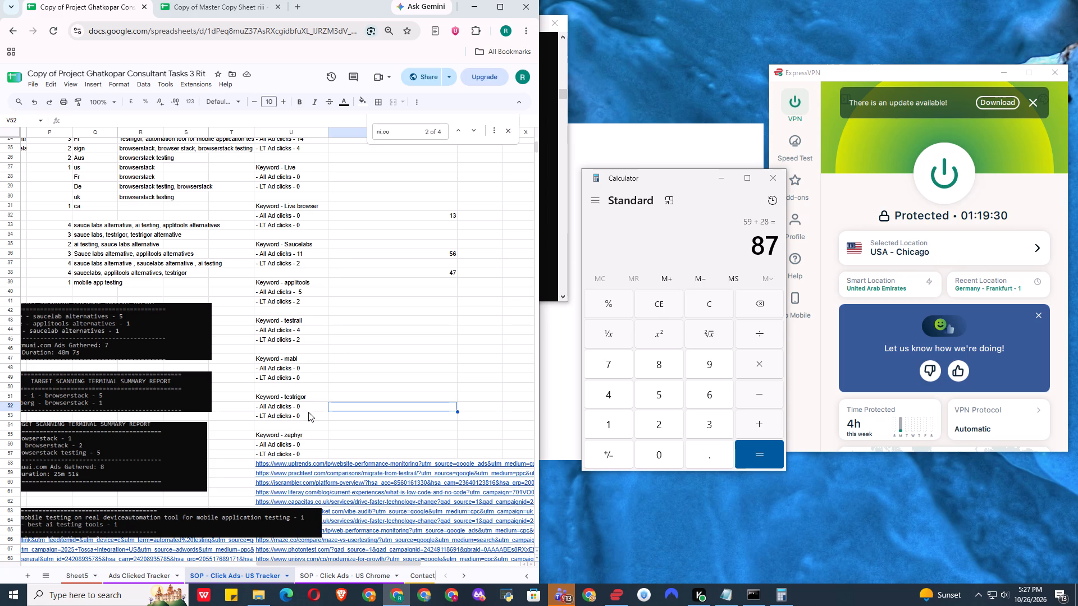
pyautogui.doubleClick(308, 412)
pyautogui.doubleClick(309, 412)
pyautogui.doubleClick(314, 412)
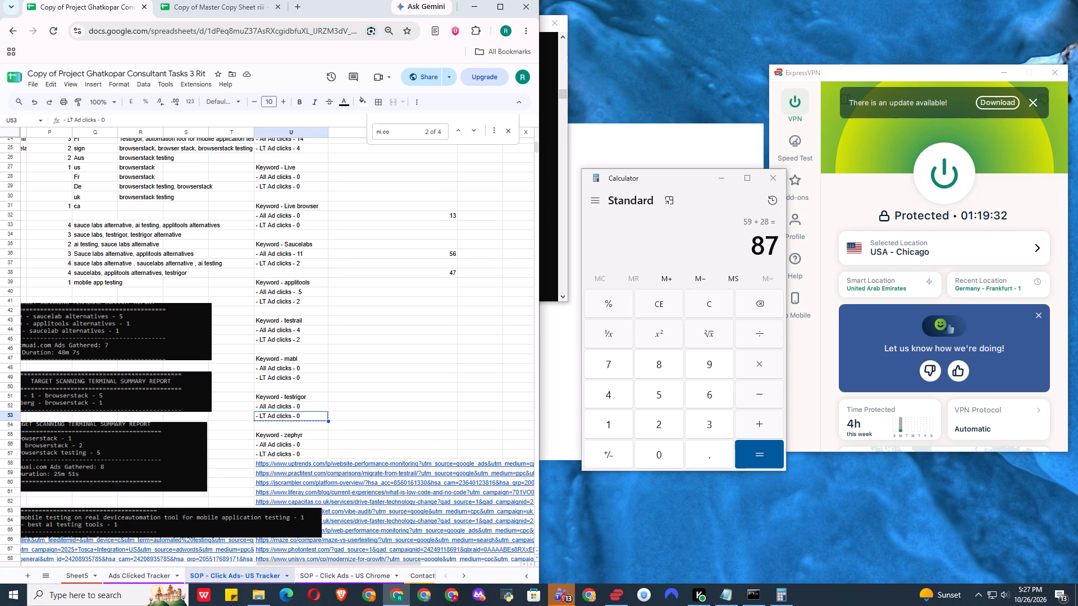
pyautogui.doubleClick(320, 419)
pyautogui.press('BackSpace')
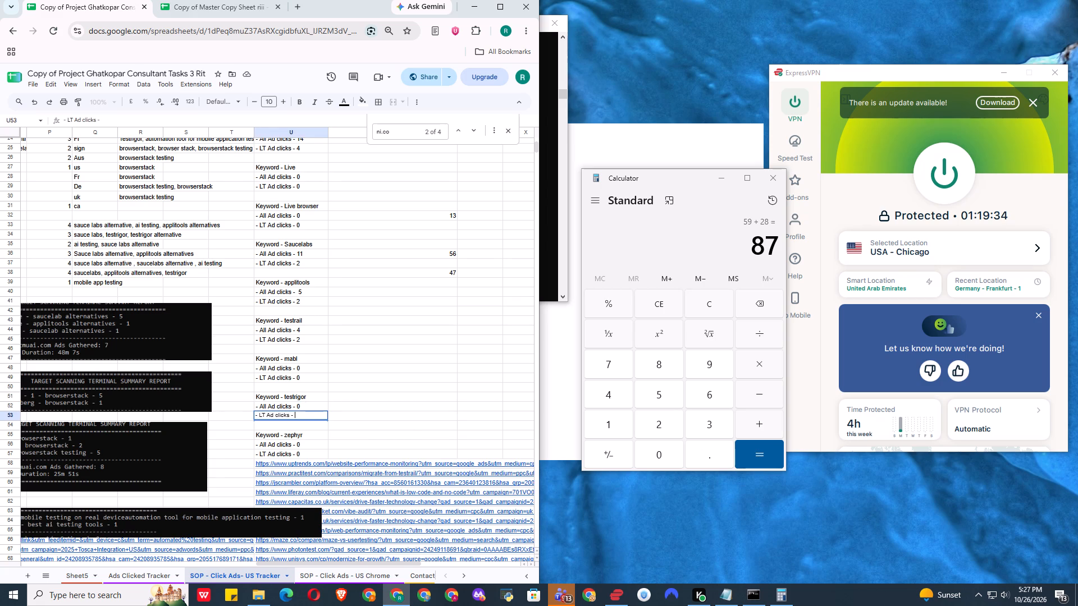
pyautogui.press('2')
pyautogui.press('Return')
# Clear Calculator and subtract the BStck Overall and app automate All Ad clicks, 87 and 12, from 154.
pyautogui.scroll(6, 377, 418)
pyautogui.click(378, 417)
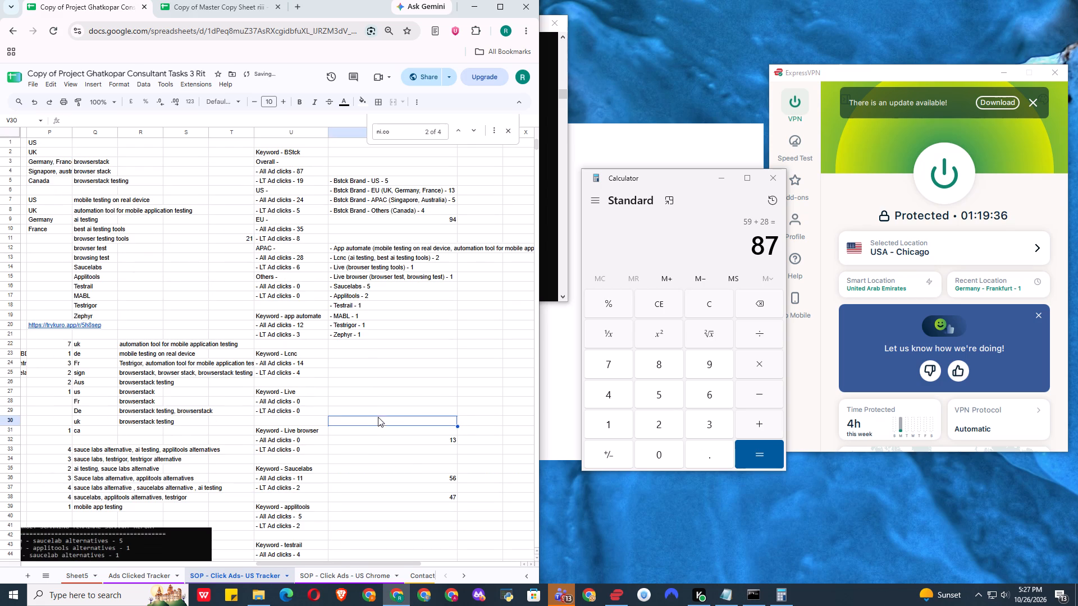
pyautogui.click(611, 304)
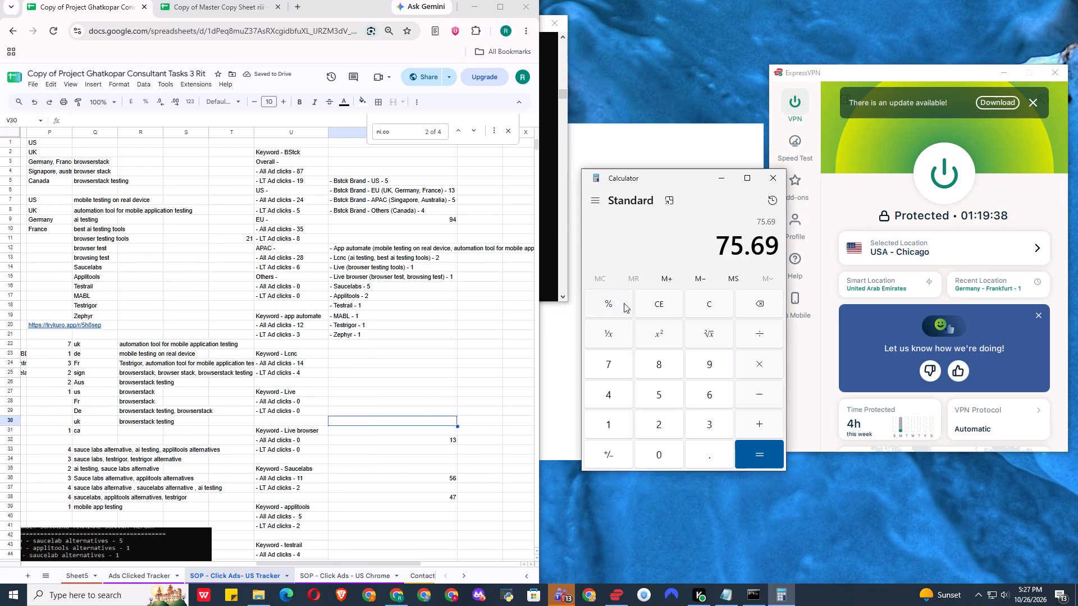
pyautogui.click(652, 305)
pyautogui.click(624, 420)
pyautogui.click(654, 399)
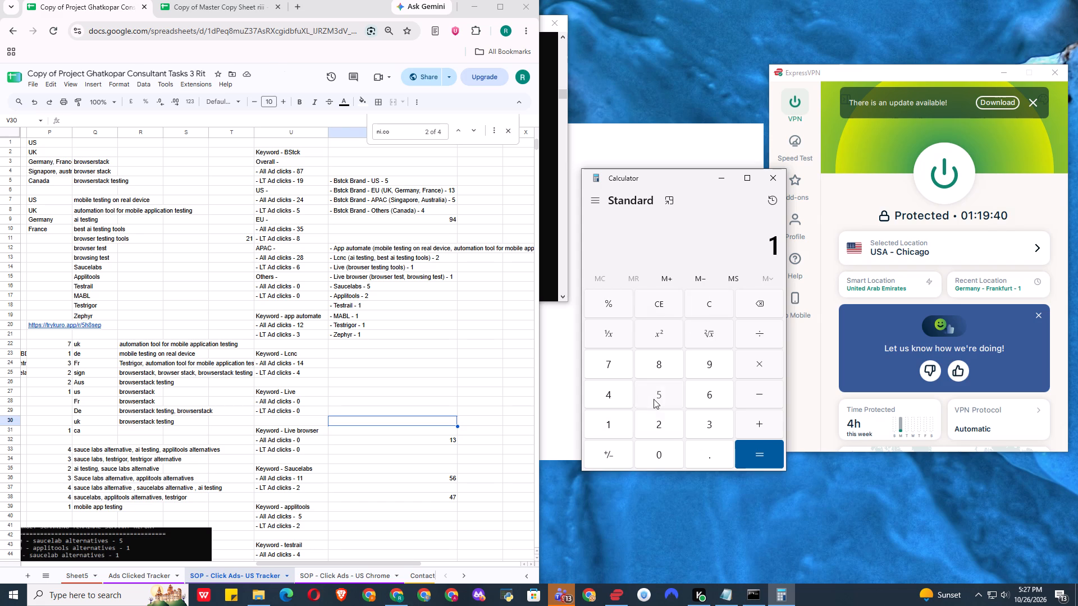
pyautogui.click(608, 398)
pyautogui.click(760, 389)
pyautogui.click(664, 359)
pyautogui.click(610, 357)
pyautogui.click(757, 454)
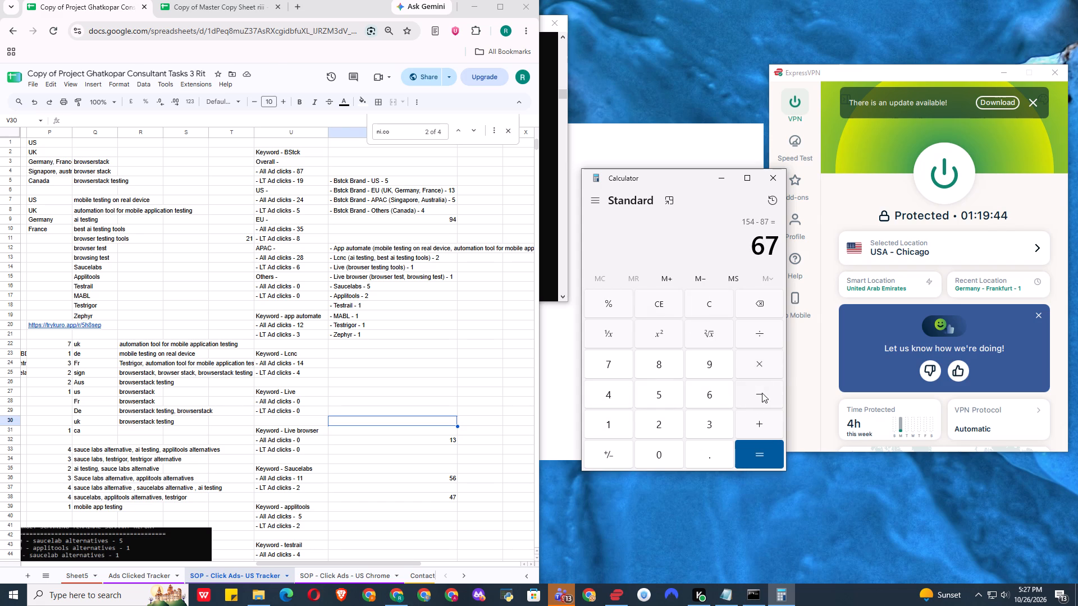
pyautogui.click(762, 393)
pyautogui.click(610, 425)
pyautogui.click(654, 429)
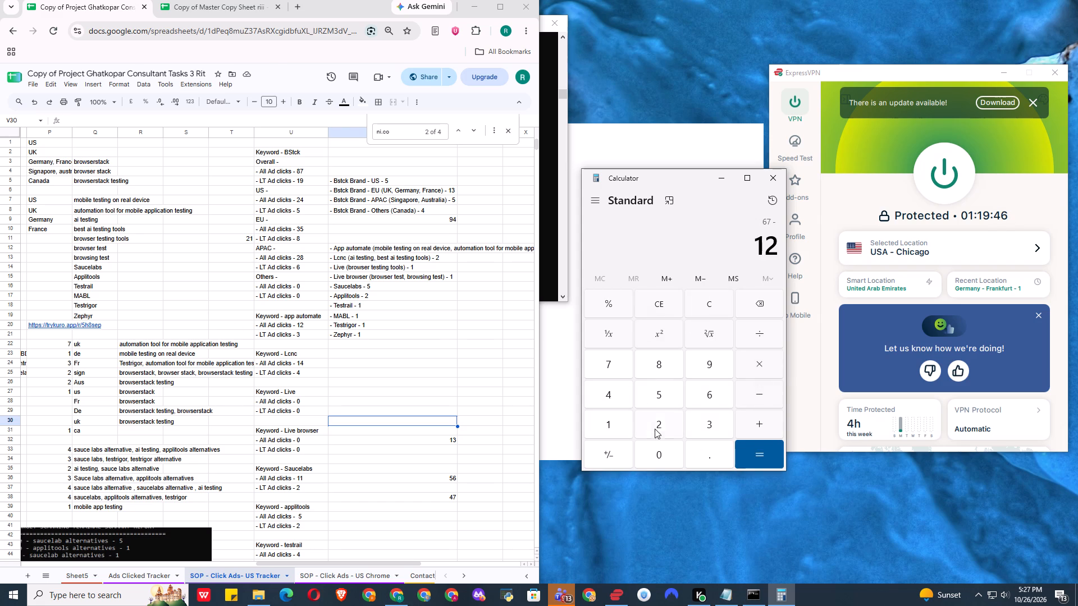
pyautogui.click(766, 455)
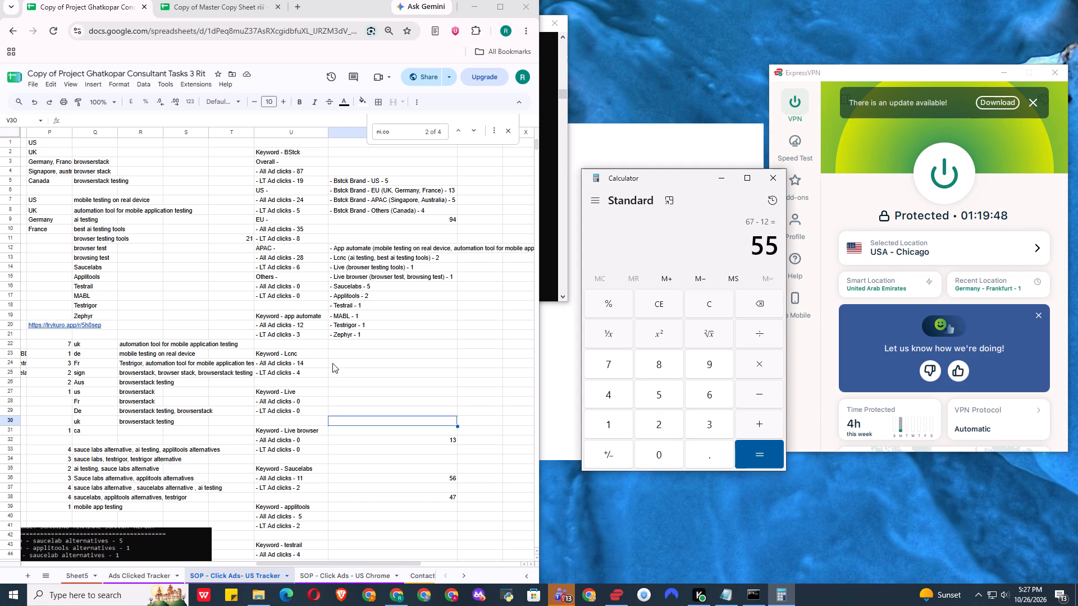
# Set the testrigor keyword's All Ad clicks to 11 in the US Tracker.
pyautogui.scroll(-1, 323, 371)
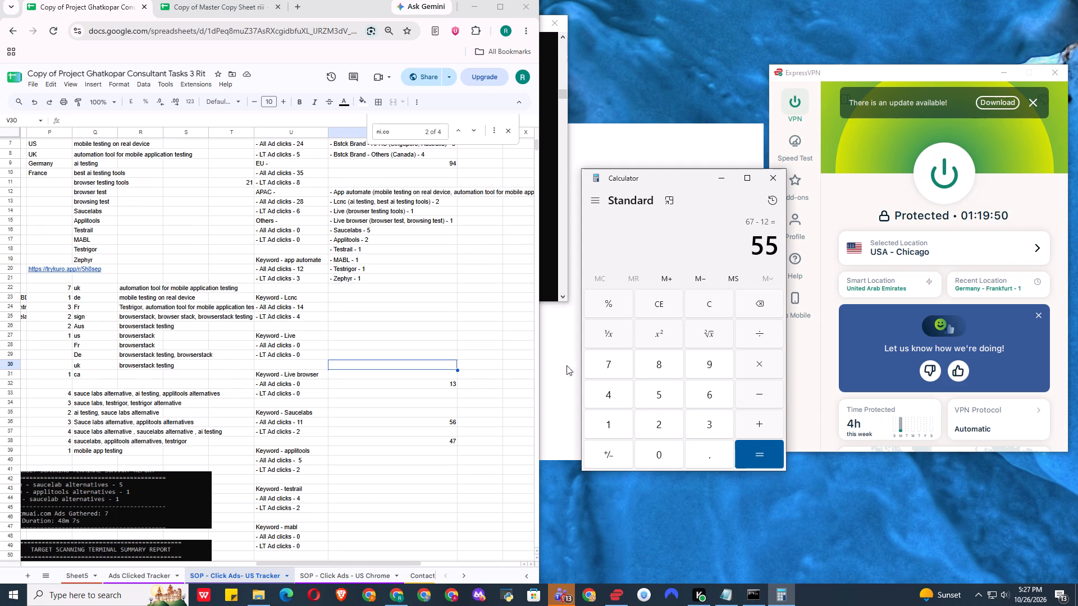
pyautogui.click(757, 392)
pyautogui.scroll(-2, 342, 397)
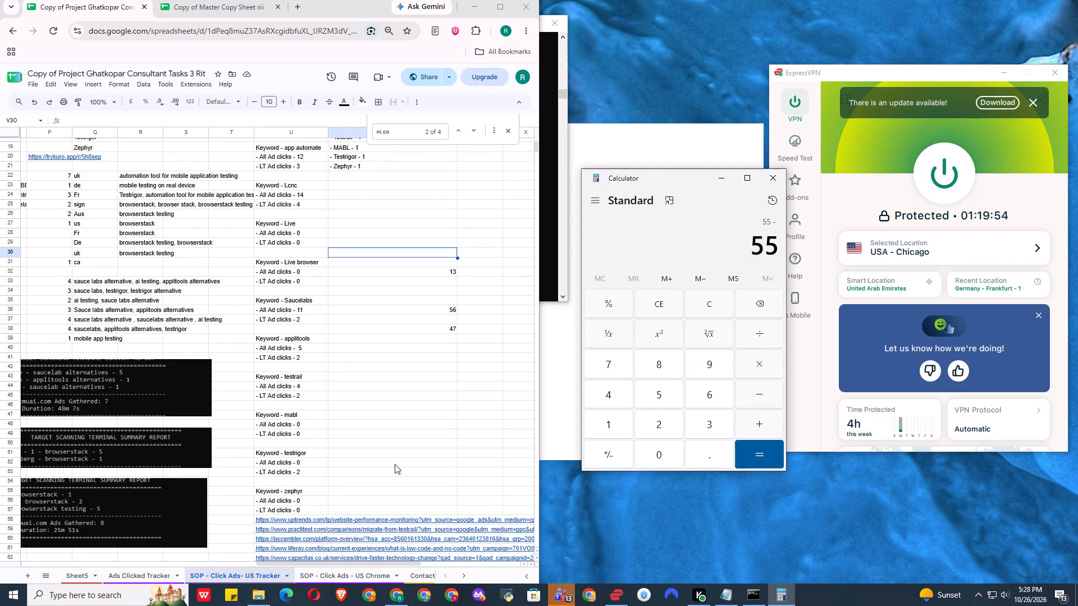
pyautogui.tripleClick(309, 458)
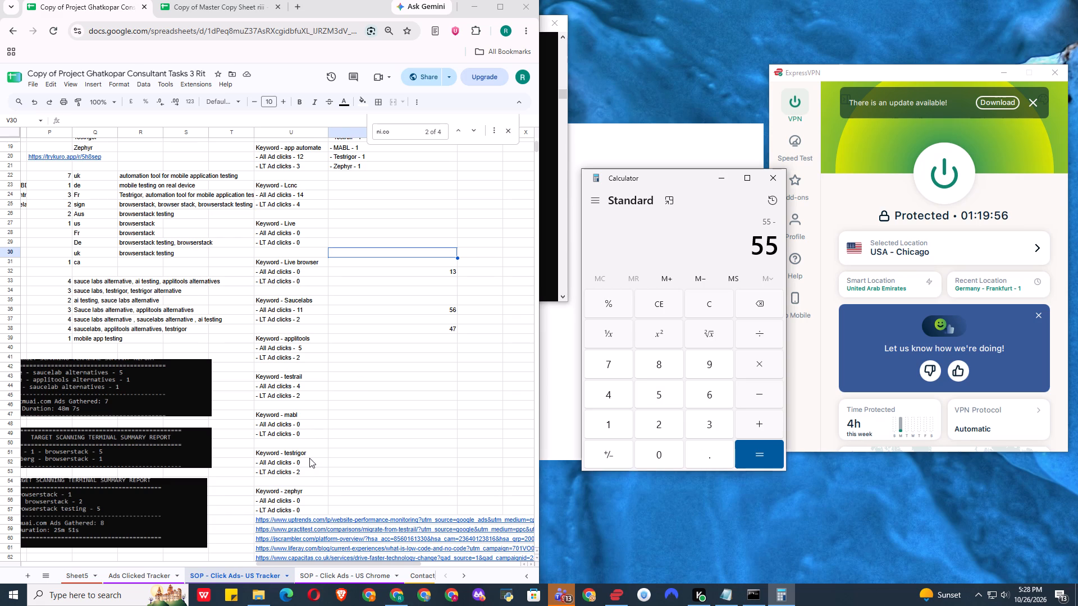
pyautogui.press('BackSpace')
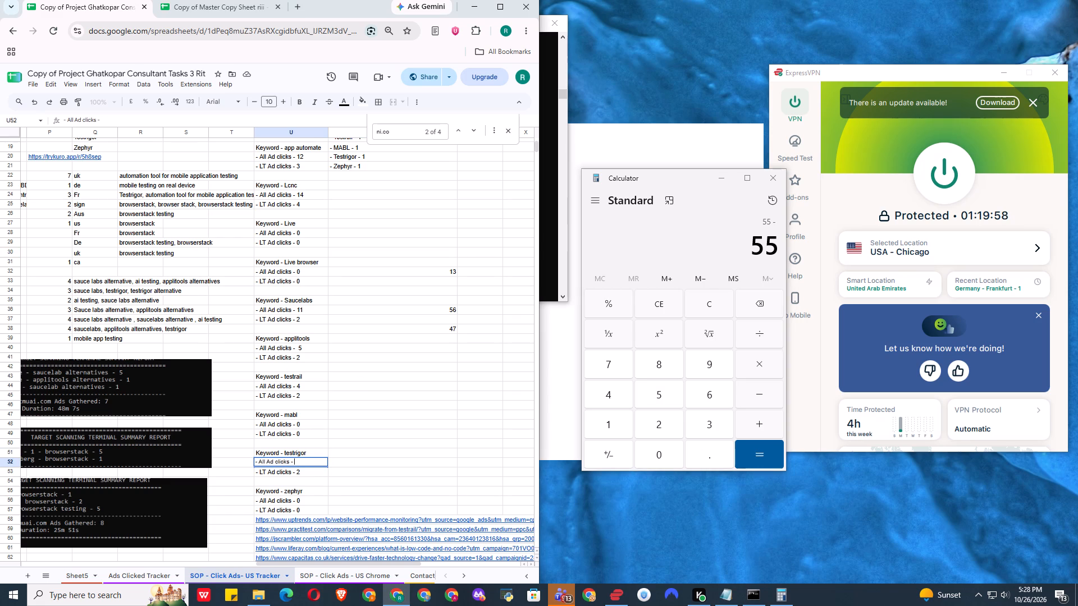
pyautogui.press('8')
pyautogui.press('BackSpace')
pyautogui.write('11')
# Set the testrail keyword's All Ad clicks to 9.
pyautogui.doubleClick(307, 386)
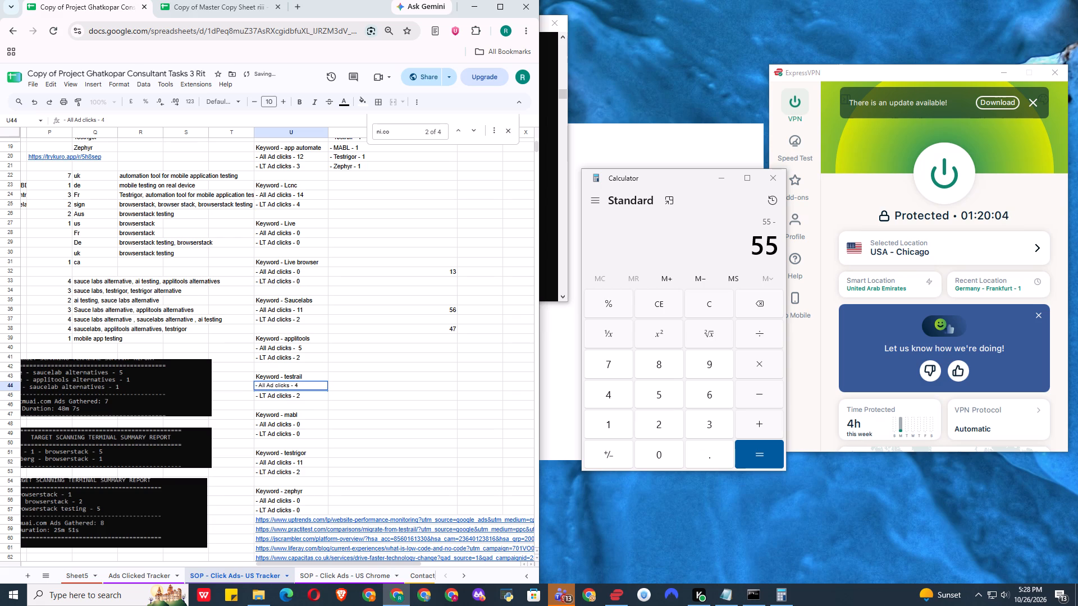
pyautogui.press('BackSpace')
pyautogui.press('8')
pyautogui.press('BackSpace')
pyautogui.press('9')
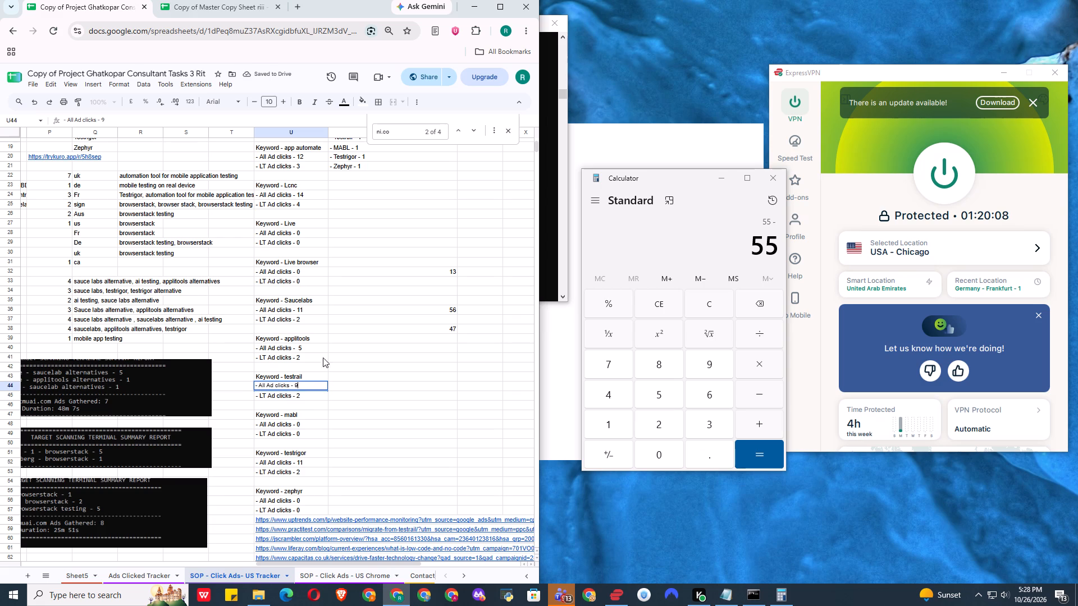
# Set the All Ad clicks to 8 for the applitools keyword and 10 for the testrail keyword.
pyautogui.doubleClick(304, 345)
pyautogui.press('BackSpace')
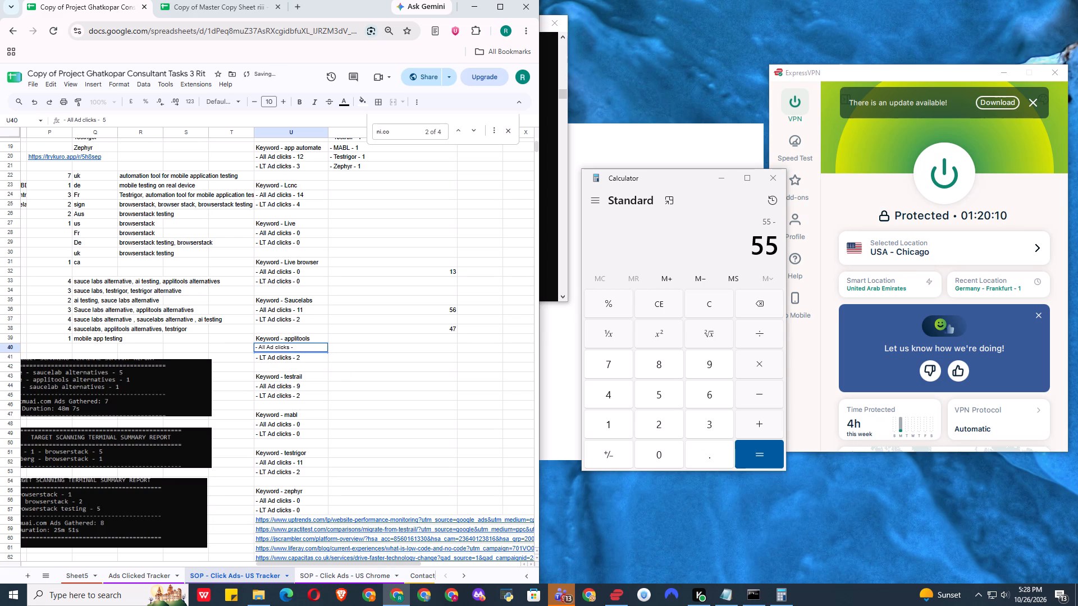
pyautogui.press('8')
pyautogui.press('BackSpace')
pyautogui.press('8')
pyautogui.doubleClick(302, 384)
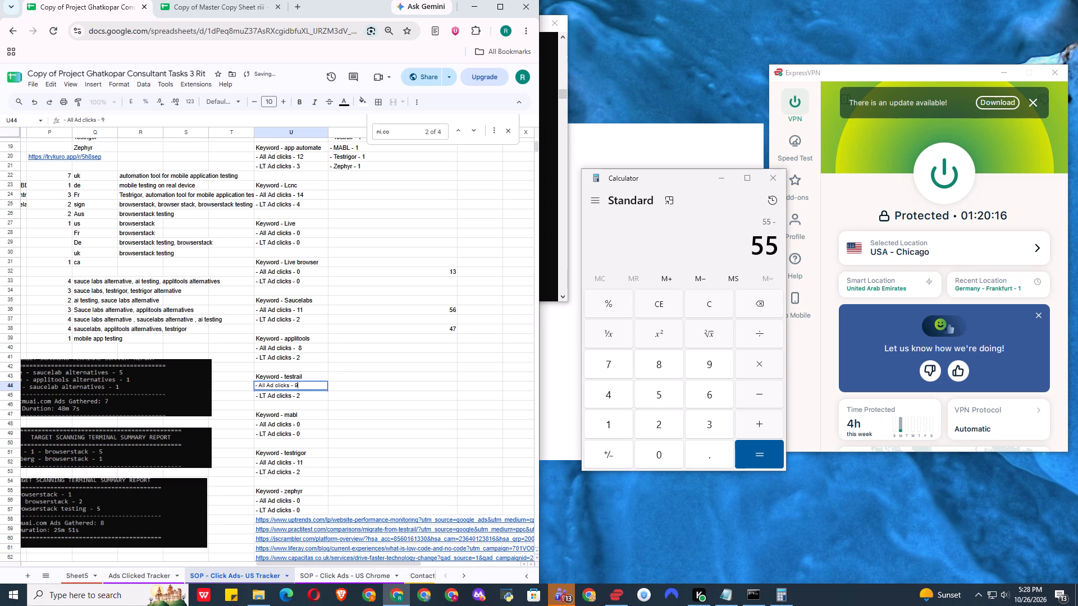
pyautogui.press('BackSpace')
pyautogui.write('10')
# Set the Saucelabs keyword's All Ad clicks to 13.
pyautogui.doubleClick(307, 309)
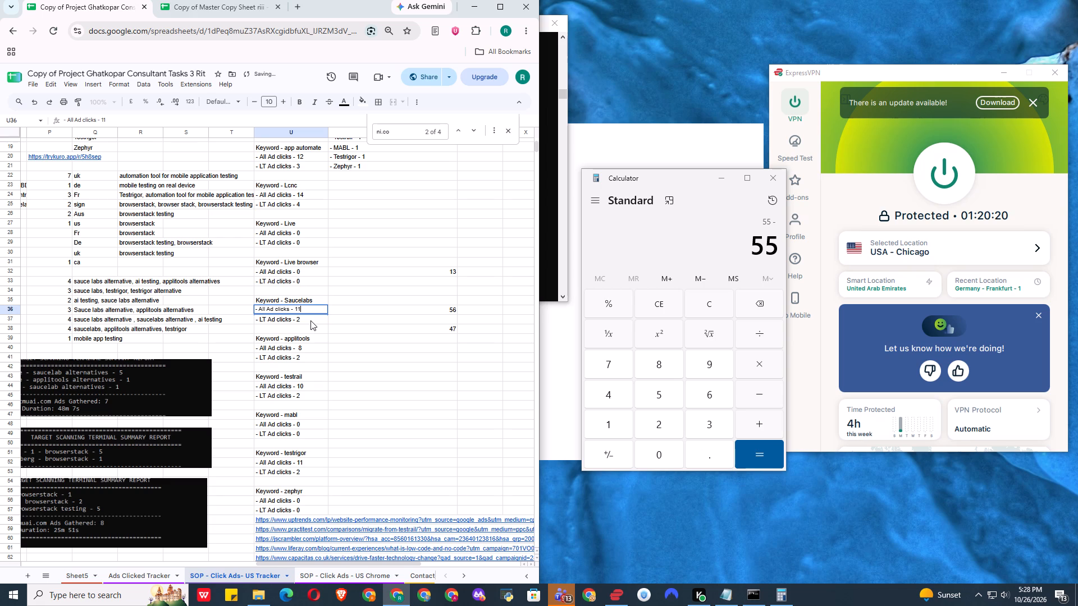
pyautogui.press('BackSpace')
pyautogui.press('3')
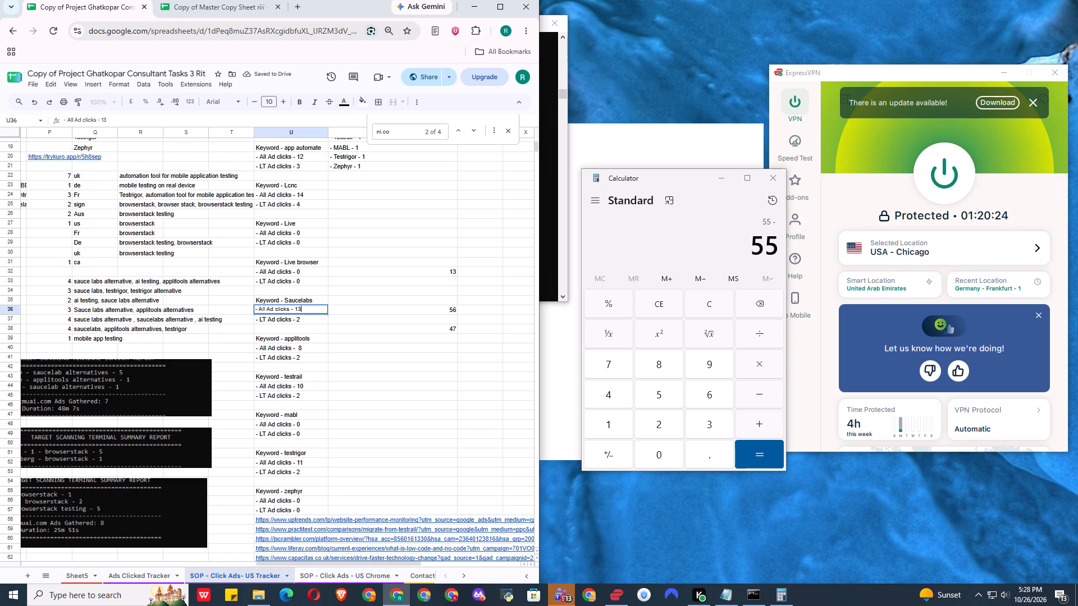
pyautogui.click(331, 379)
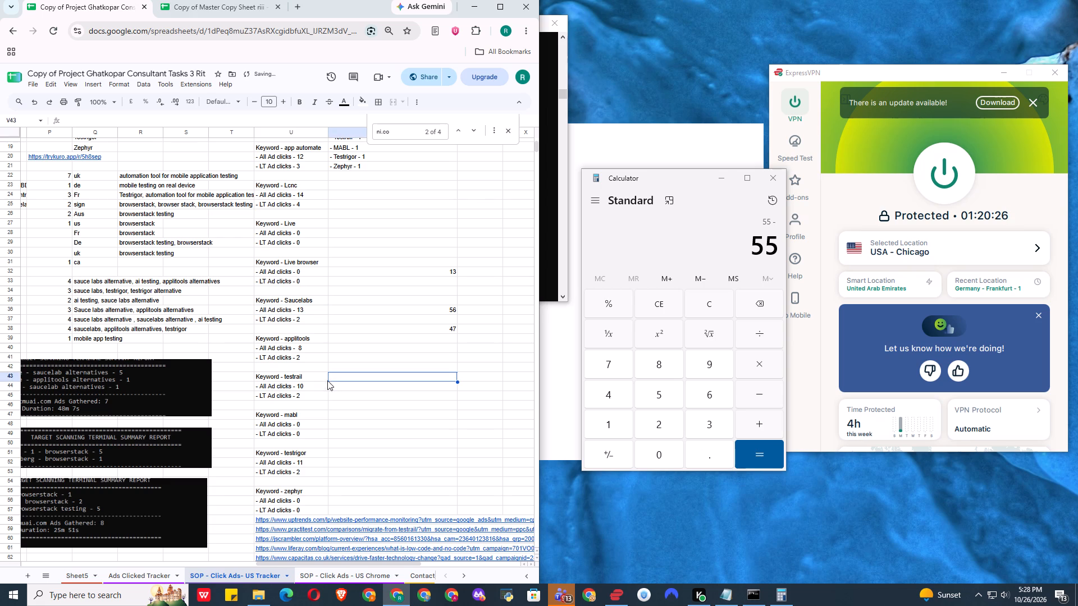
pyautogui.doubleClick(309, 309)
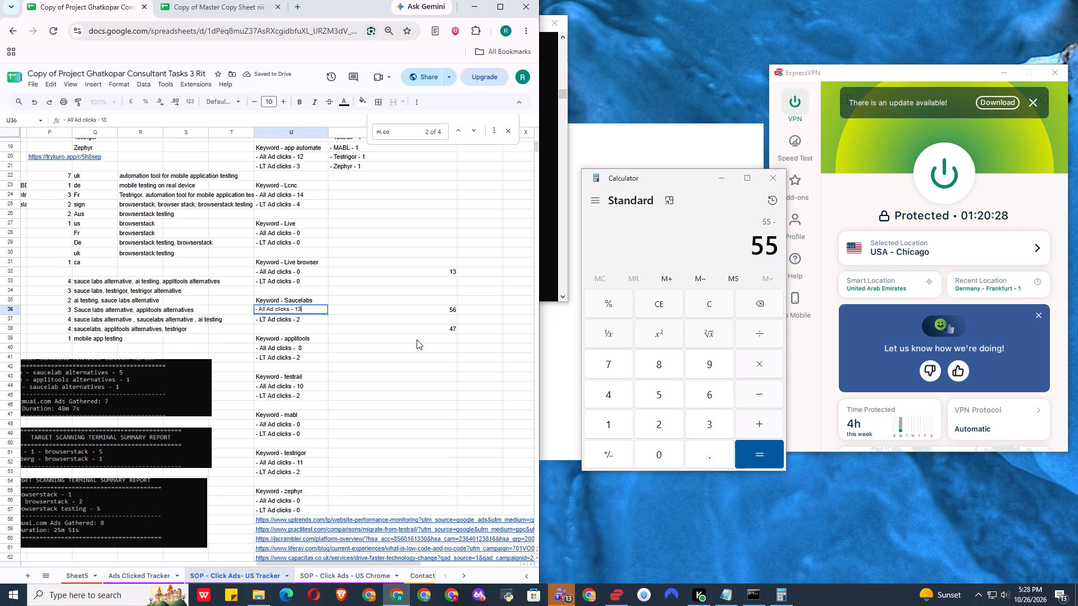
pyautogui.press('BackSpace')
pyautogui.press('3')
pyautogui.press('Return')
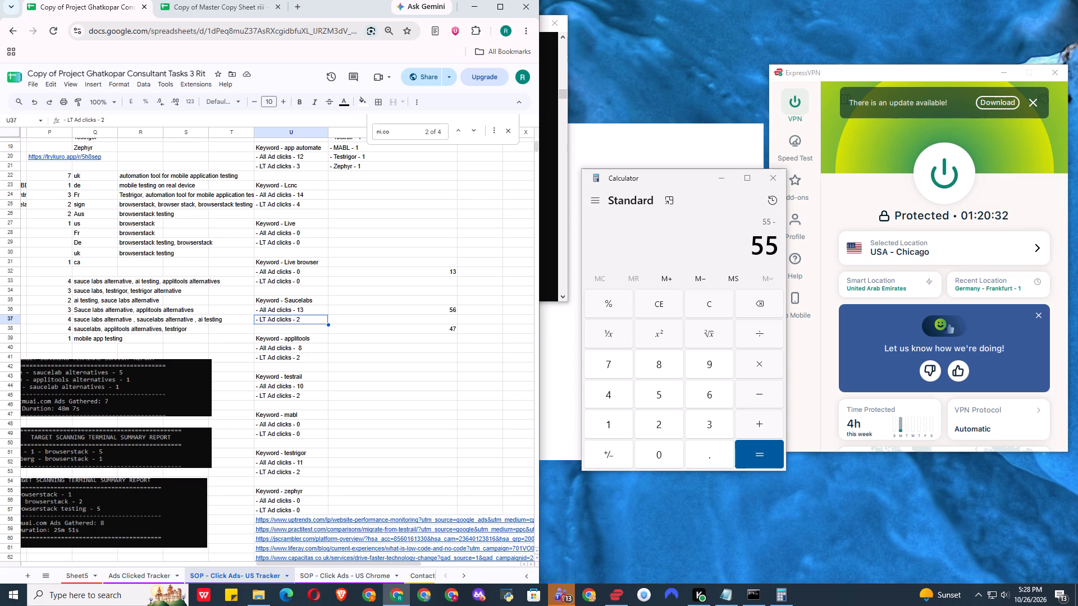
# Set the Lcnc keyword's All Ad clicks to 19.
pyautogui.doubleClick(303, 198)
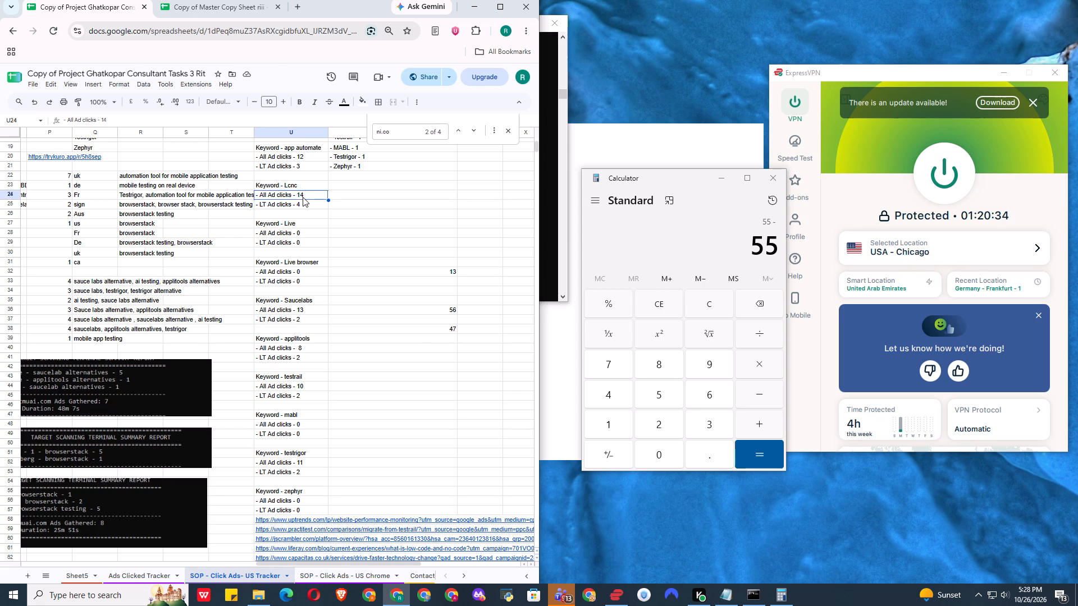
pyautogui.press('BackSpace')
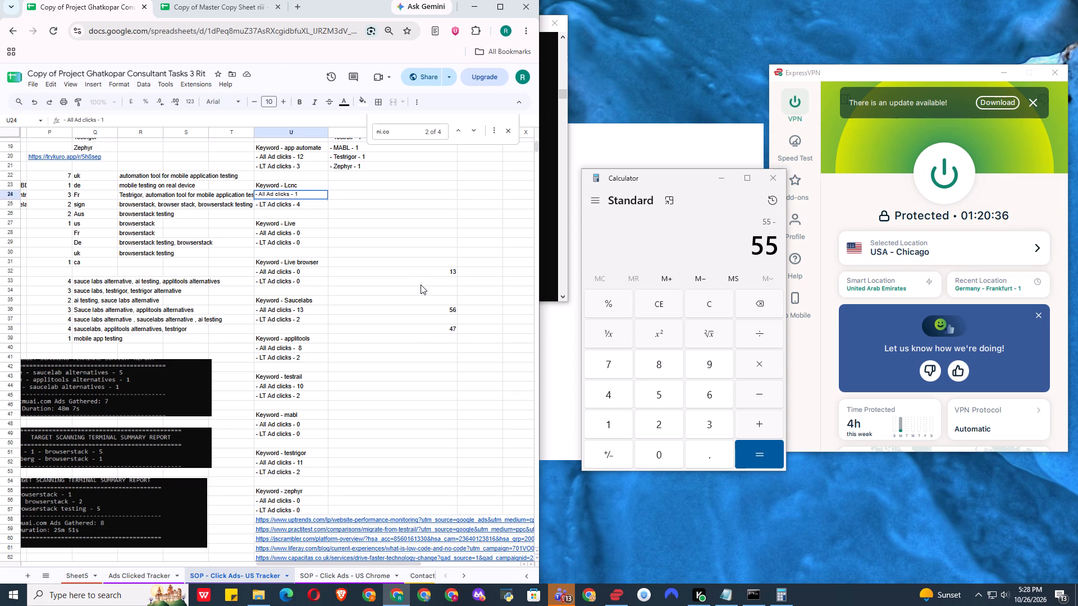
pyautogui.press('9')
pyautogui.click(434, 292)
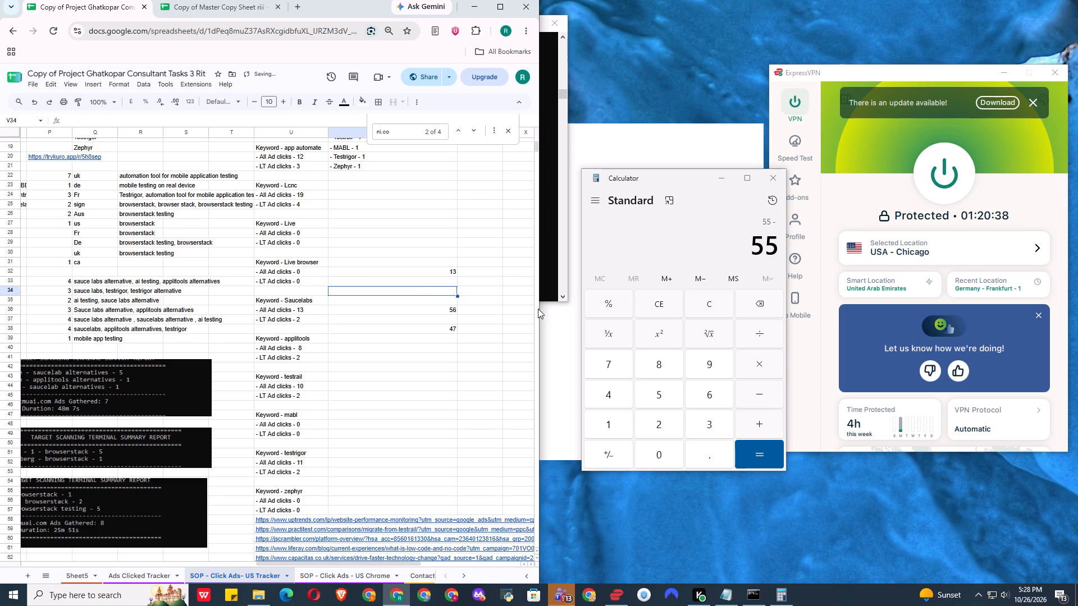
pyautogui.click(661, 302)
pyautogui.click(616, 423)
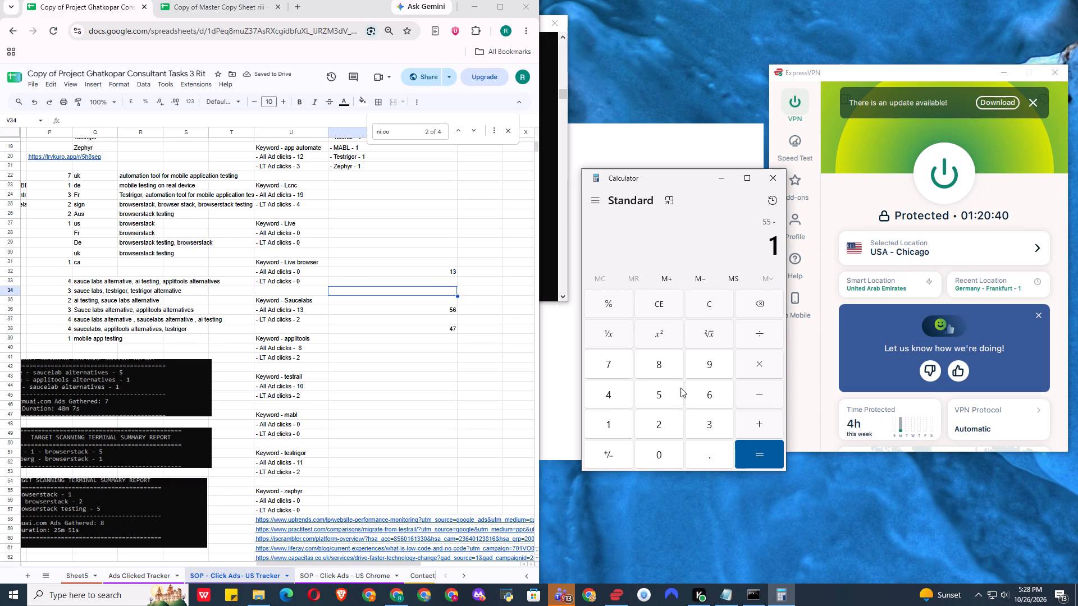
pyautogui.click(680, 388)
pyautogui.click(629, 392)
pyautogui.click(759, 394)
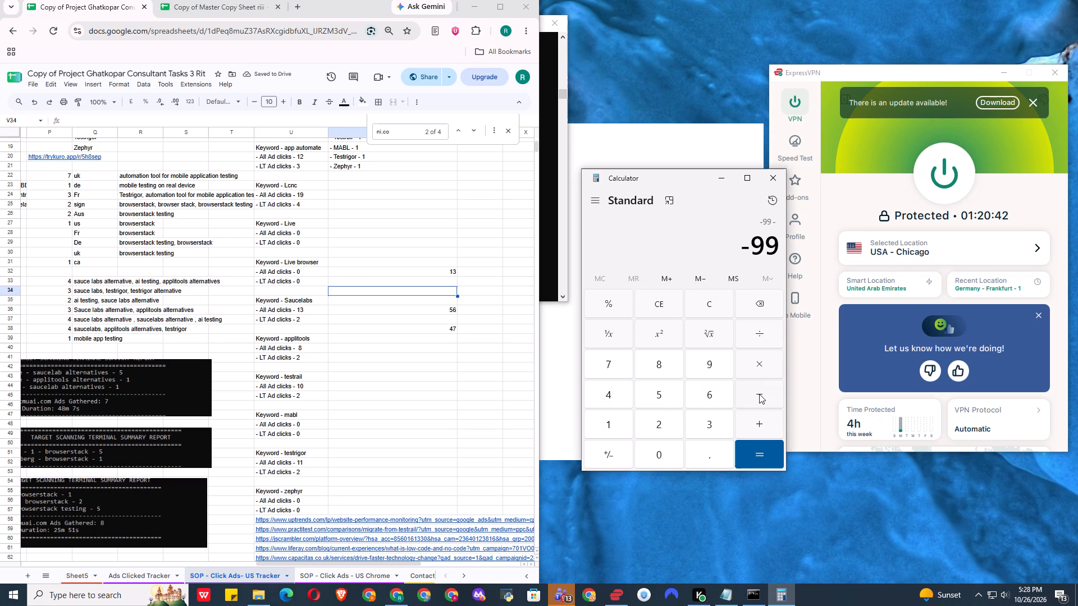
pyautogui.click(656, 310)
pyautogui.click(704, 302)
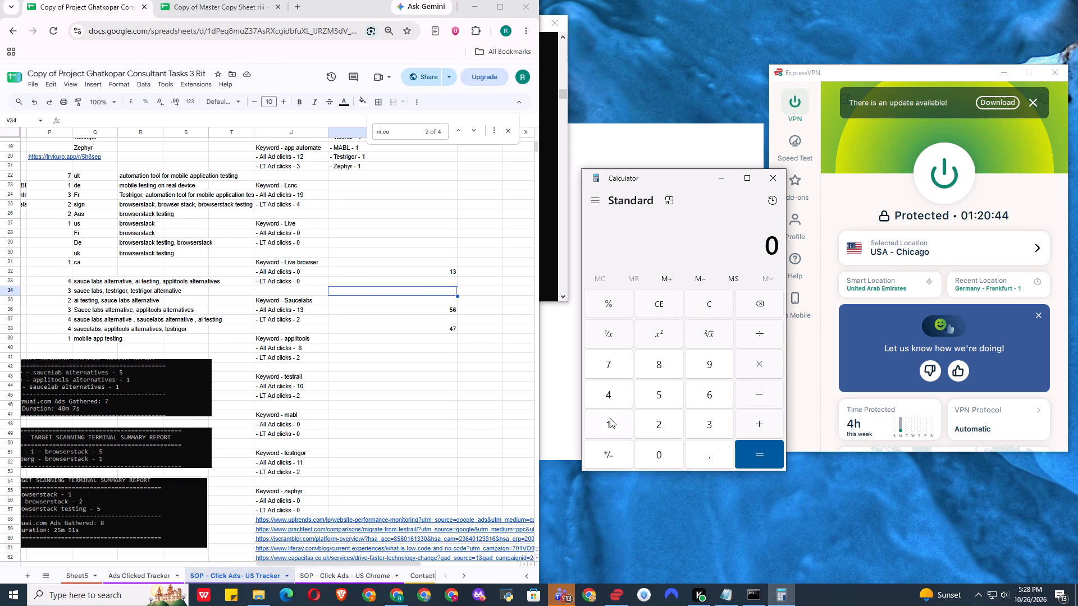
# In Calculator, subtract the BStck Overall and app automate All Ad clicks, 87 and 12, from 154.
pyautogui.click(610, 418)
pyautogui.click(656, 398)
pyautogui.click(613, 395)
pyautogui.click(762, 397)
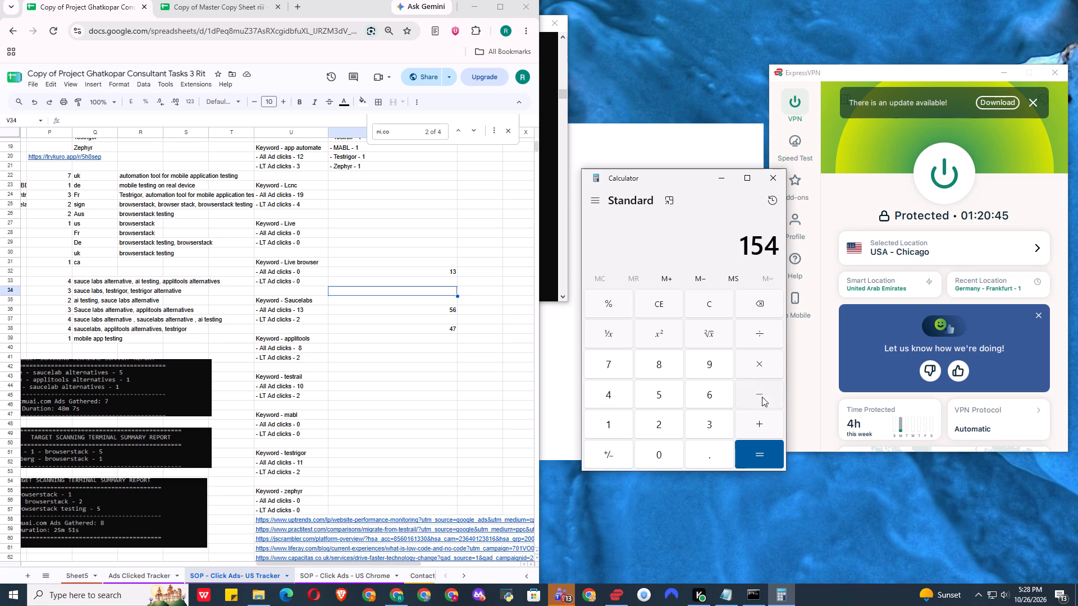
pyautogui.click(660, 364)
pyautogui.click(610, 365)
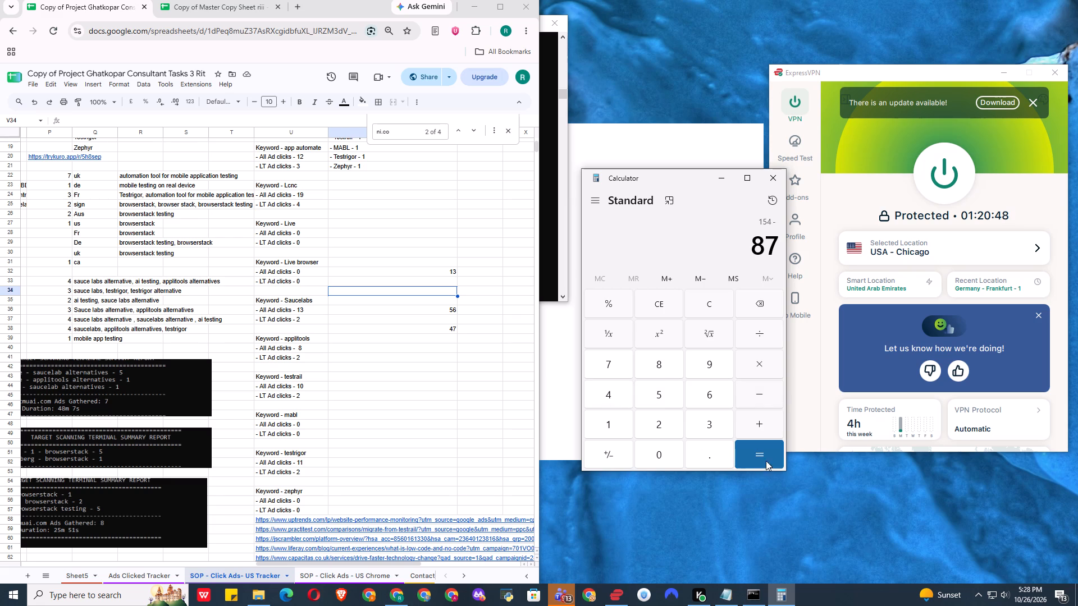
pyautogui.click(769, 447)
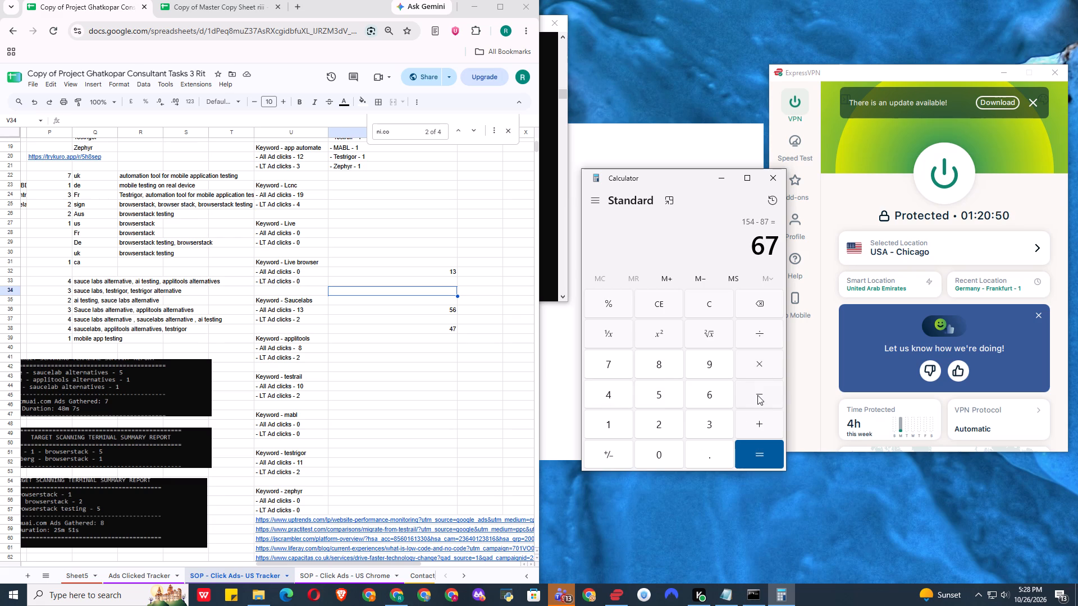
pyautogui.click(757, 395)
pyautogui.click(624, 422)
pyautogui.click(669, 427)
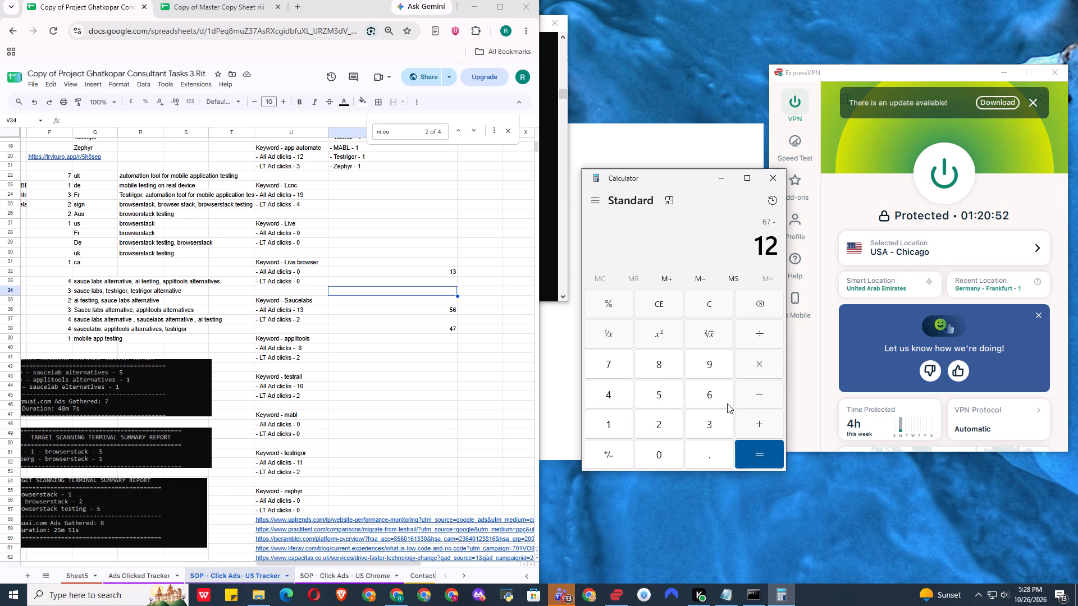
# Continue the Calculator subtraction with the Lcnc 19, Saucelabs 13, applitools 8, testrail 10 and testrigor 11 All Ad clicks.
pyautogui.click(751, 395)
pyautogui.click(615, 420)
pyautogui.click(709, 366)
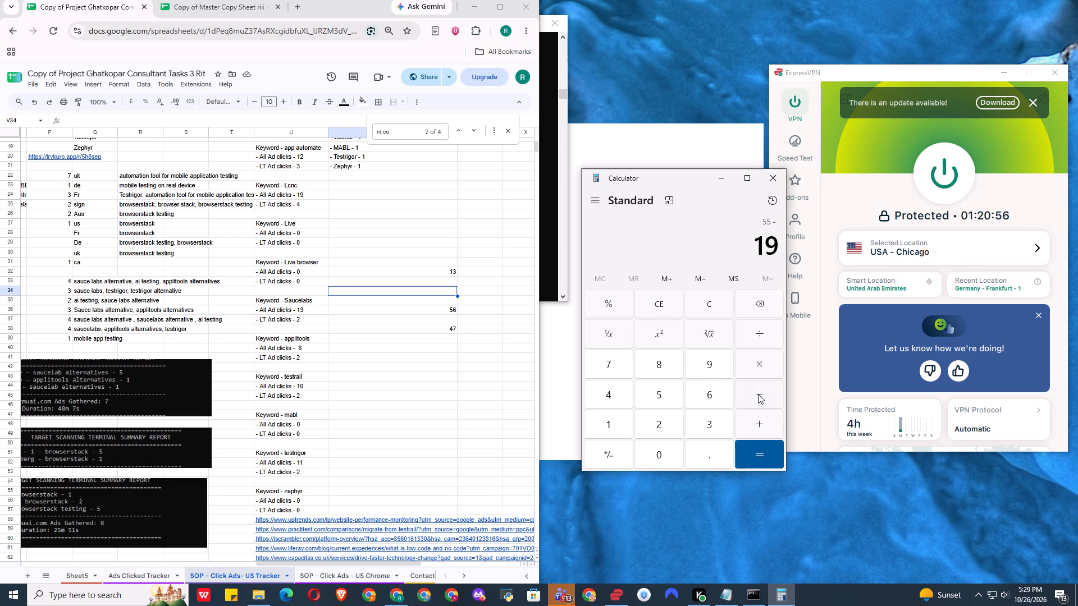
pyautogui.click(758, 394)
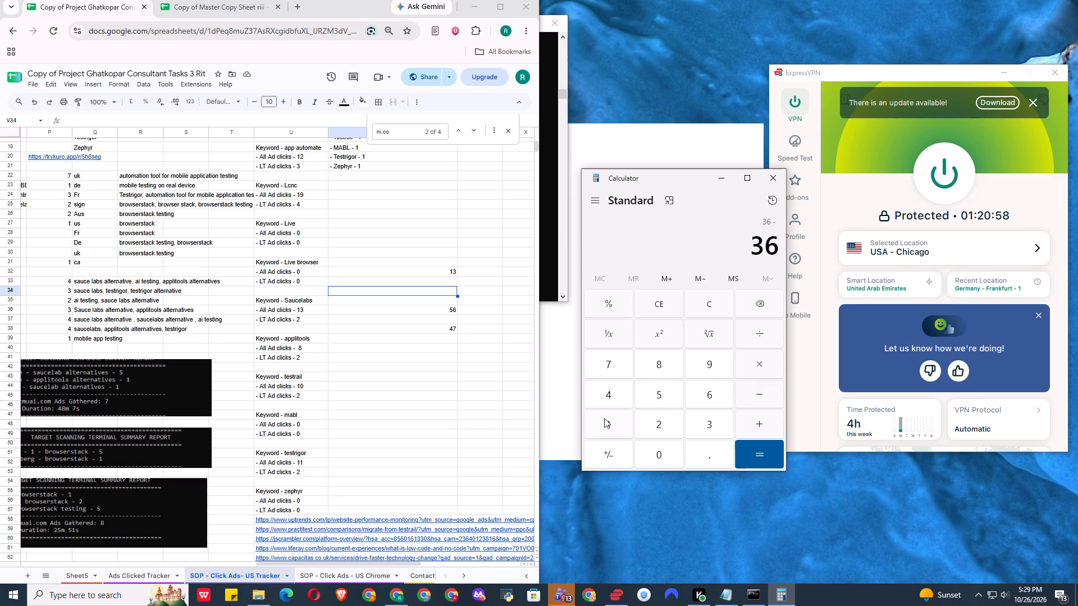
pyautogui.click(604, 418)
pyautogui.click(704, 417)
pyautogui.click(752, 389)
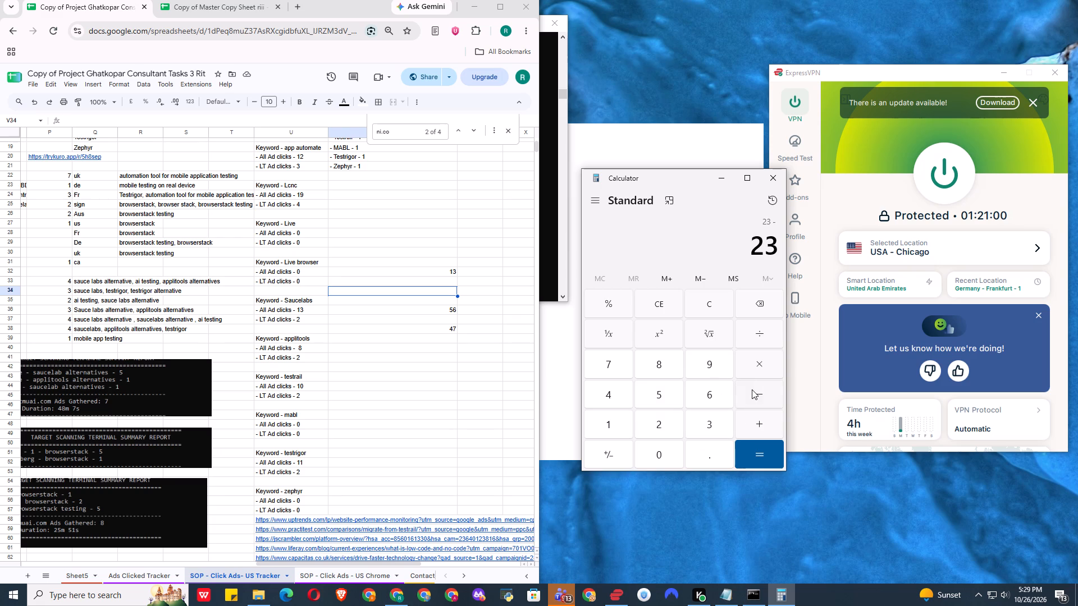
pyautogui.click(664, 368)
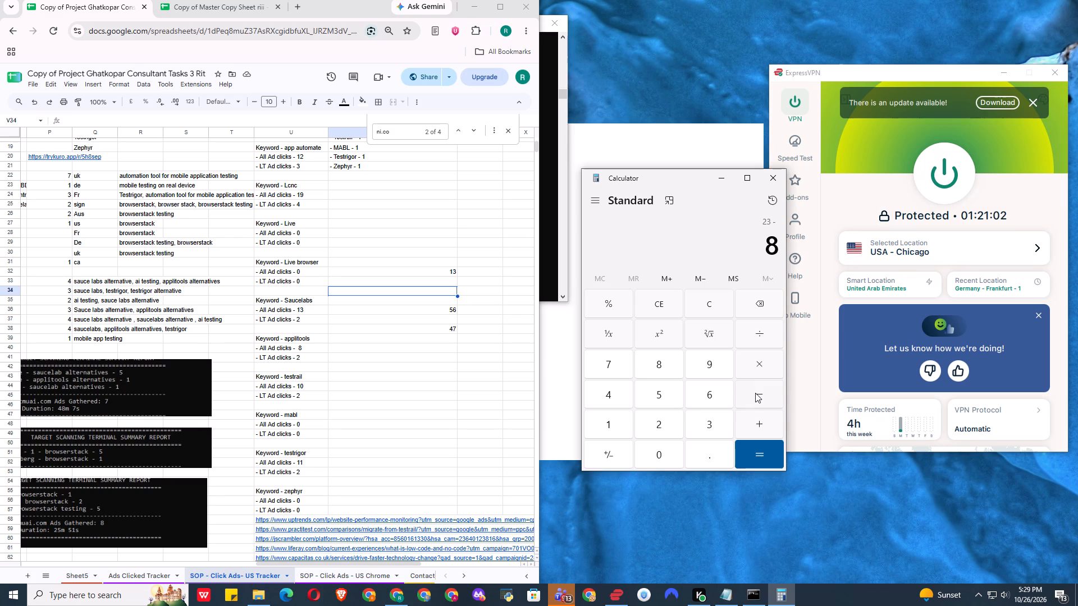
pyautogui.click(755, 393)
pyautogui.click(606, 428)
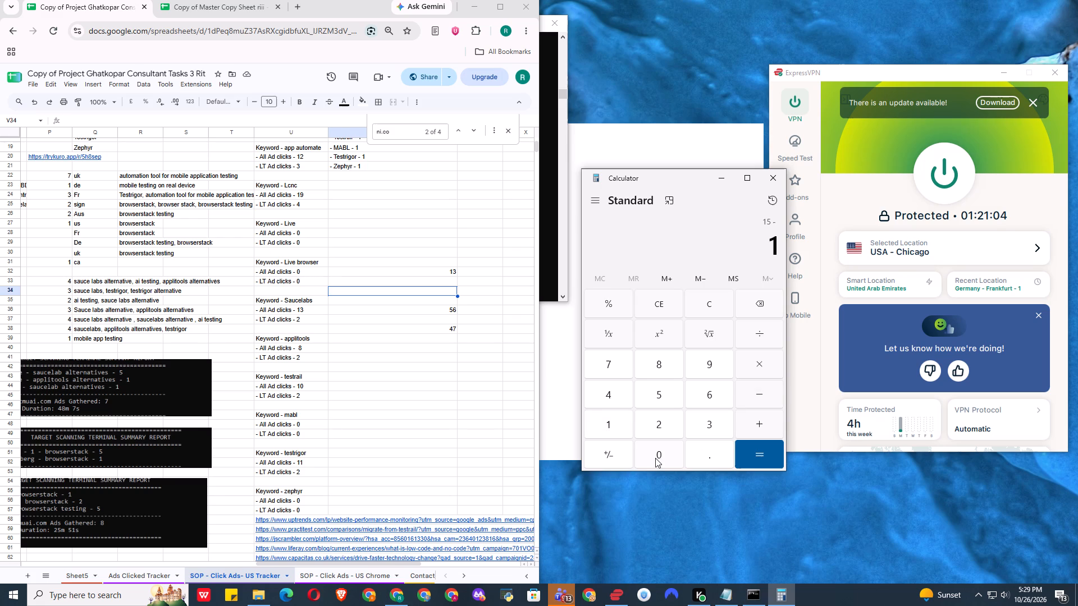
pyautogui.click(656, 458)
pyautogui.click(759, 387)
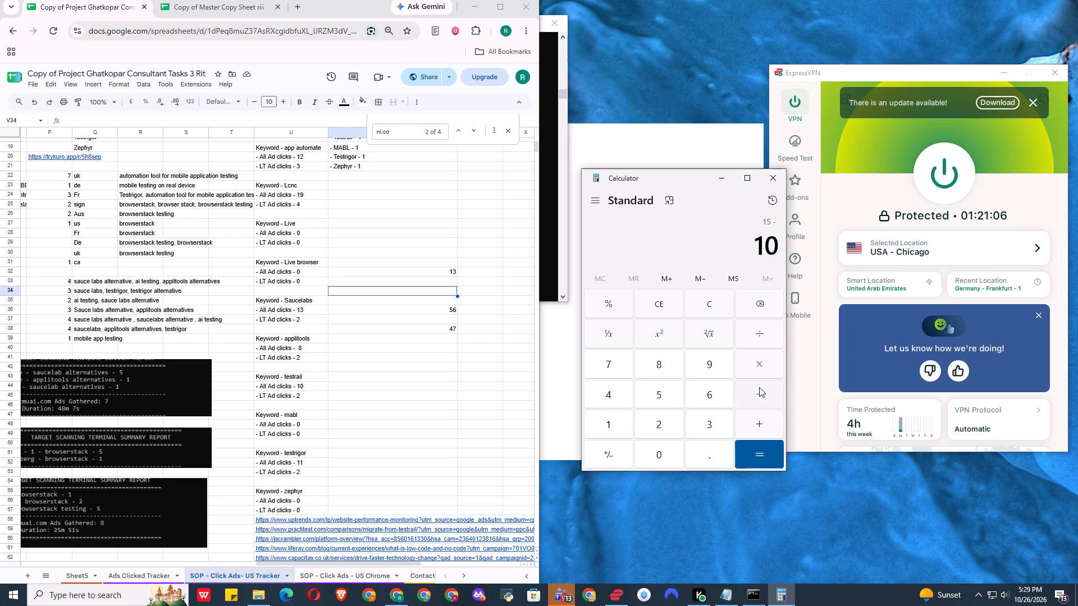
pyautogui.doubleClick(610, 423)
pyautogui.click(768, 445)
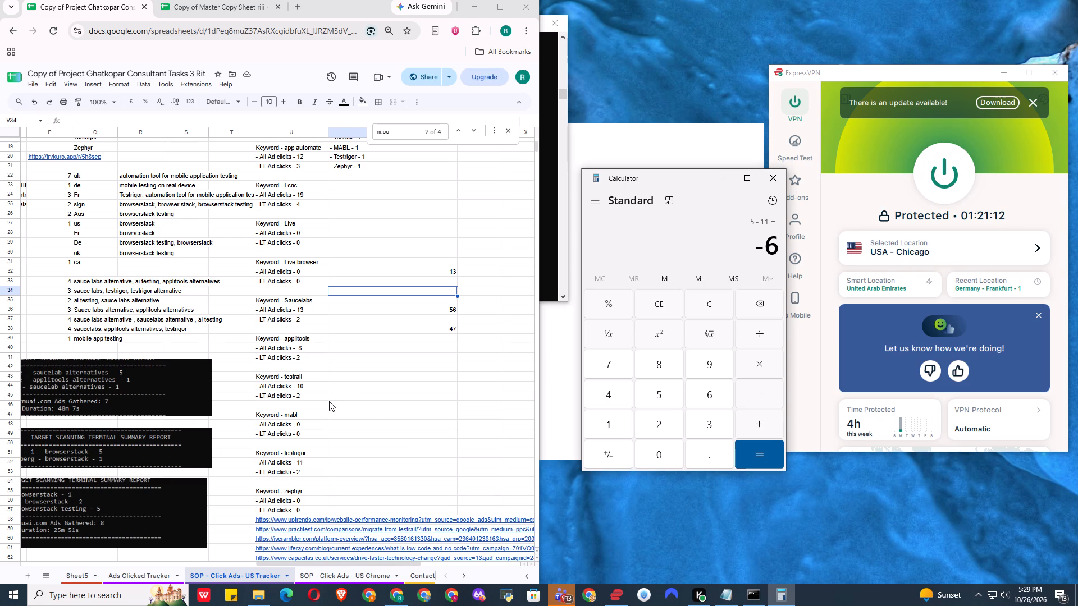
# Review the All Ad and LT Ad click counts from BStck through zephyr to find a count to reduce.
pyautogui.scroll(1, 367, 444)
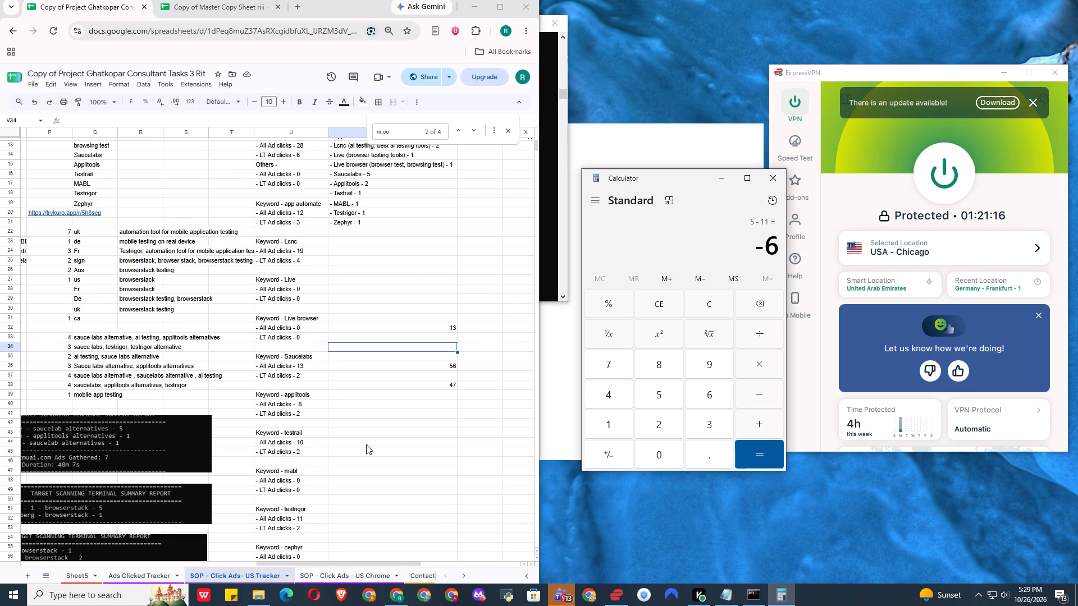
pyautogui.scroll(5, 366, 444)
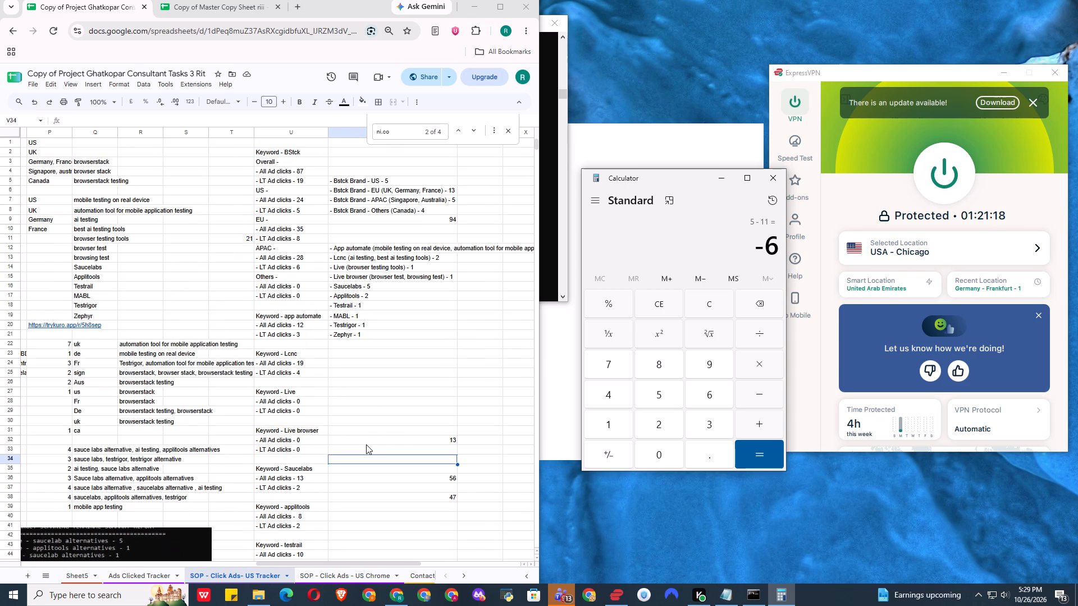
pyautogui.scroll(-1, 366, 444)
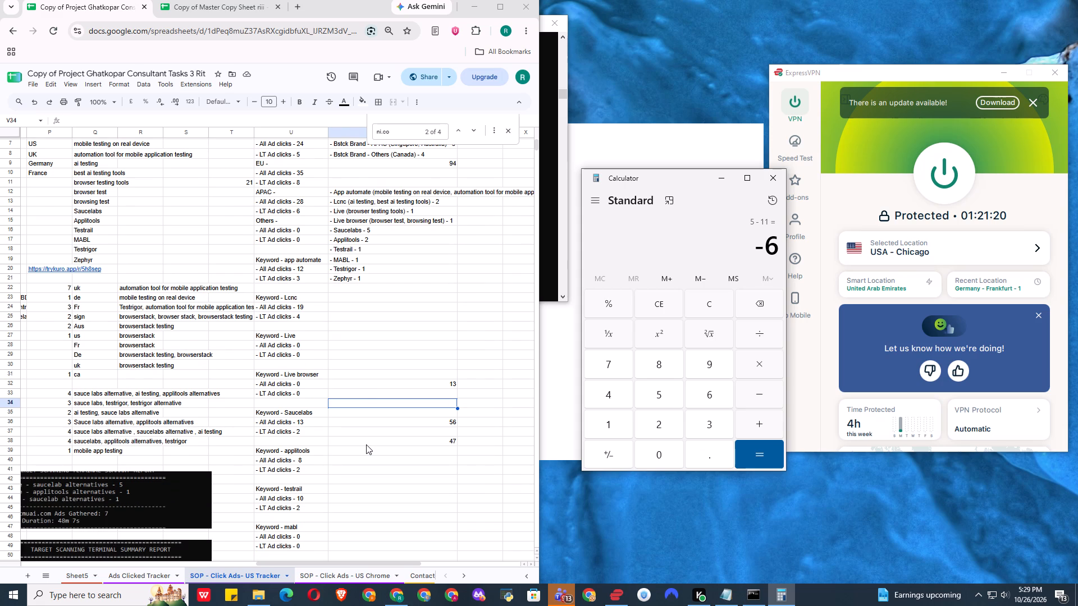
pyautogui.scroll(-1, 366, 444)
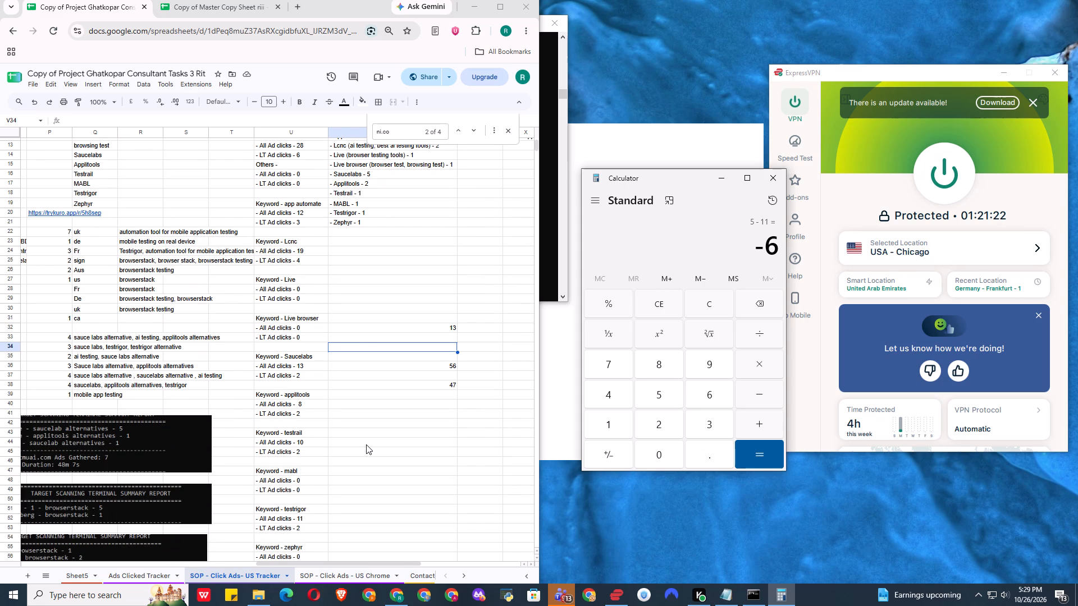
pyautogui.scroll(-1, 366, 444)
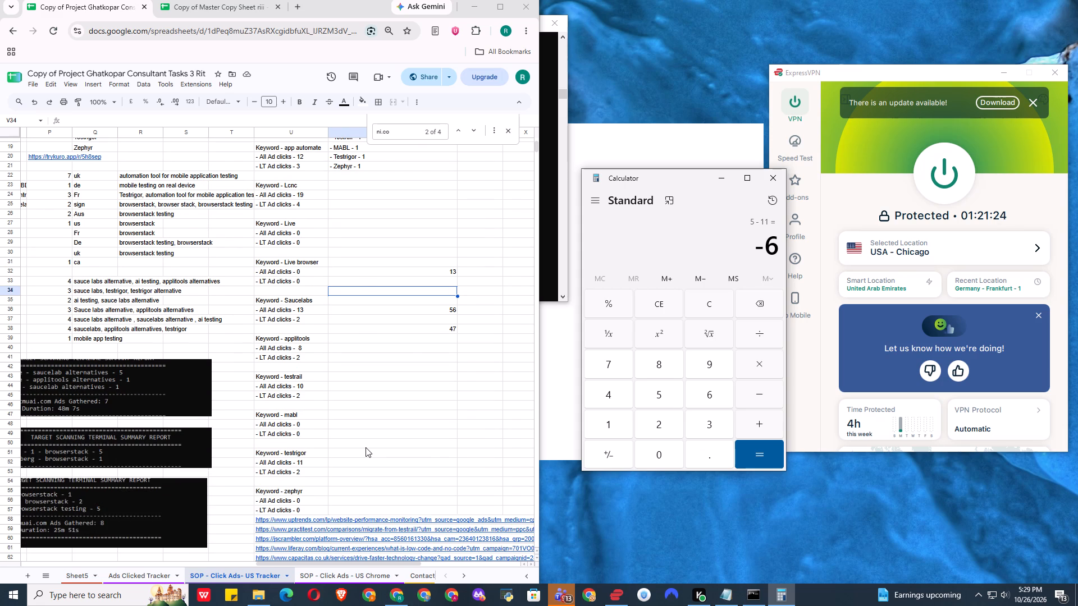
pyautogui.scroll(-1, 359, 456)
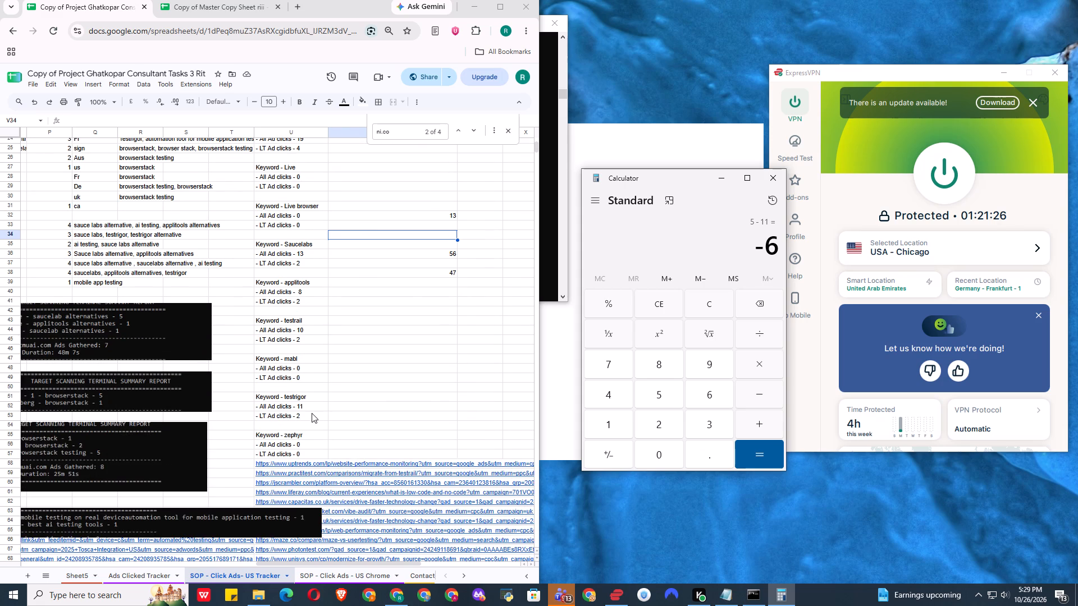
pyautogui.click(312, 413)
pyautogui.scroll(5, 316, 414)
pyautogui.scroll(-1, 318, 304)
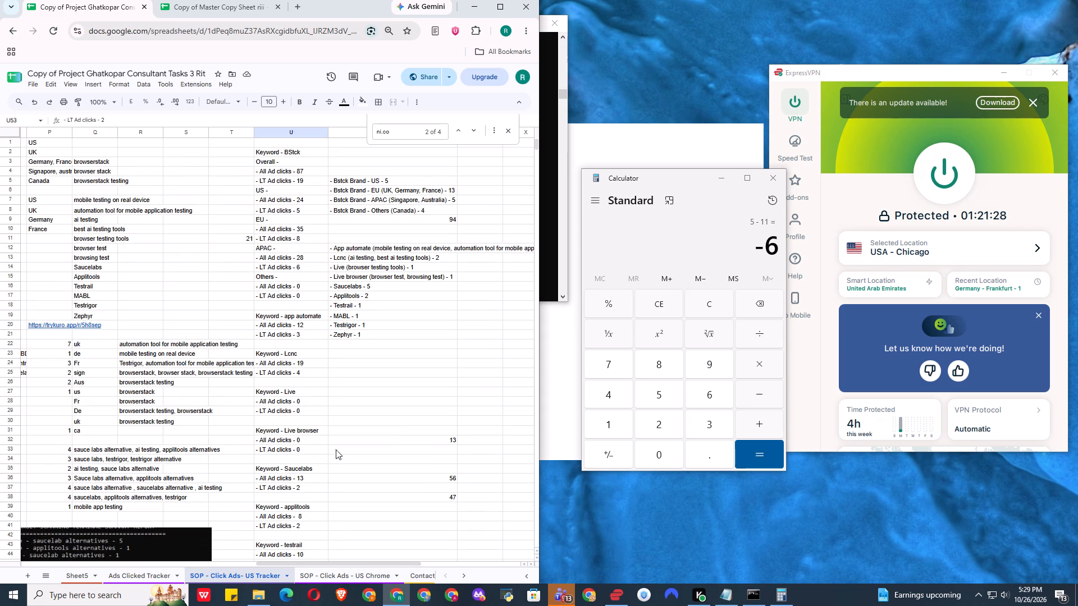
pyautogui.scroll(3, 318, 447)
pyautogui.scroll(-2, 321, 385)
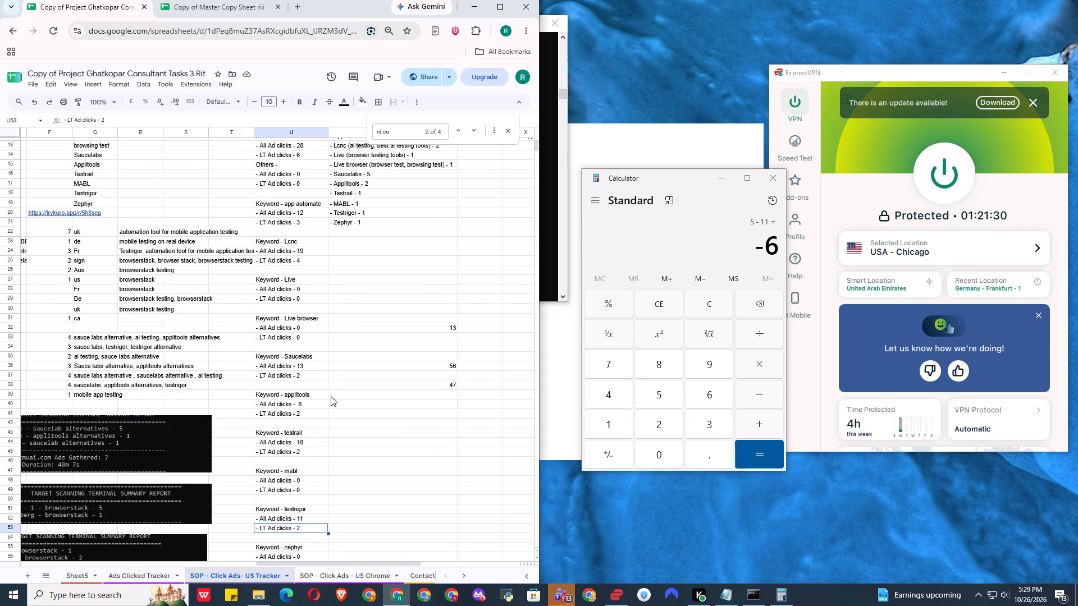
pyautogui.scroll(3, 331, 243)
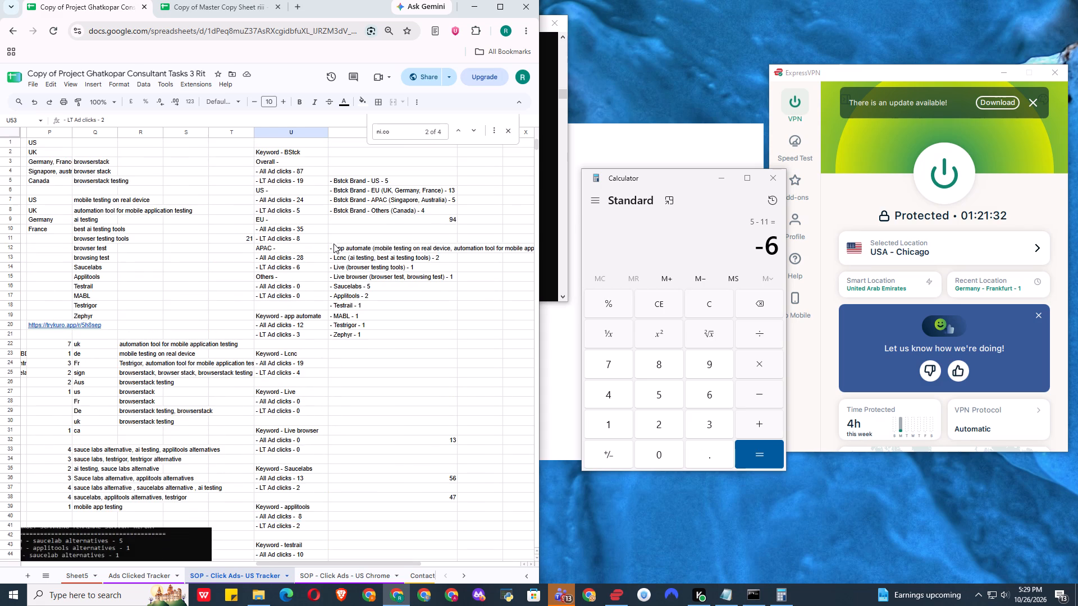
pyautogui.scroll(-1, 337, 251)
pyautogui.scroll(3, 332, 281)
pyautogui.scroll(-2, 346, 291)
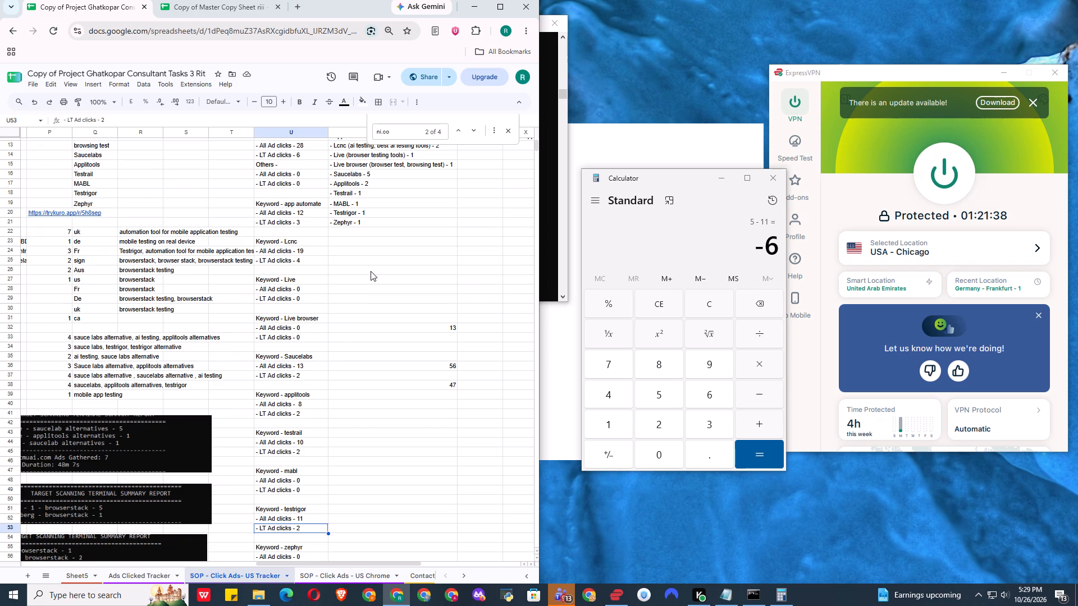
pyautogui.scroll(-1, 360, 321)
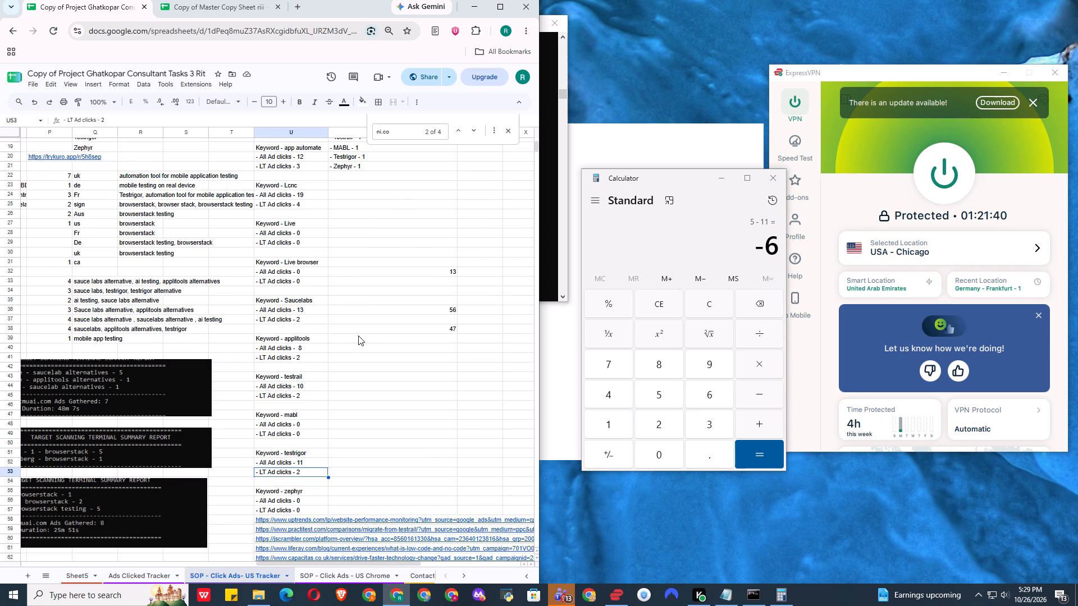
pyautogui.scroll(3, 378, 370)
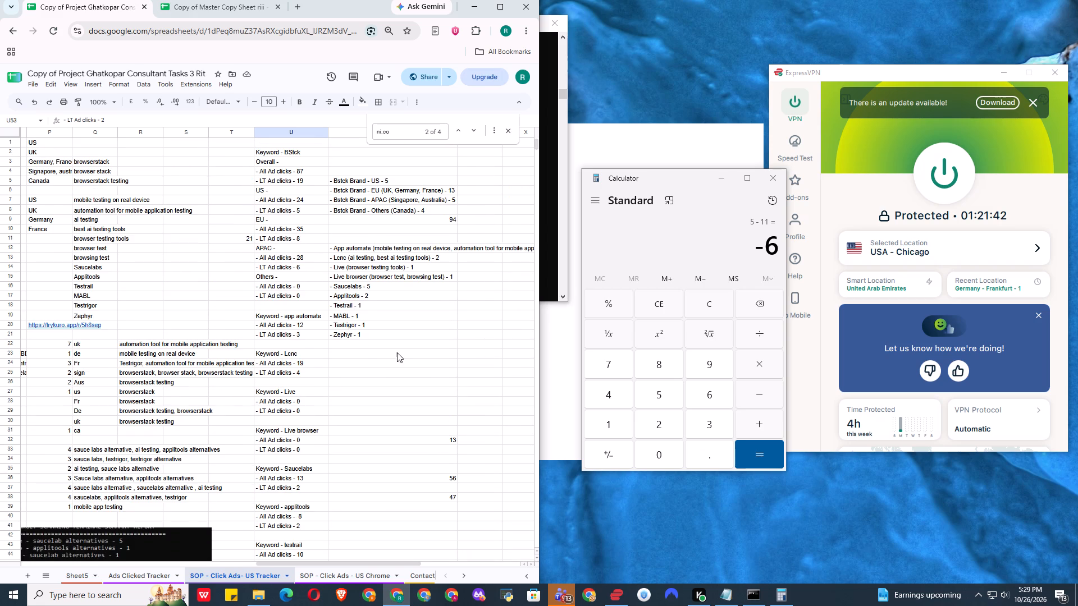
# Set the Lcnc keyword's All Ad clicks to 17.
pyautogui.doubleClick(311, 363)
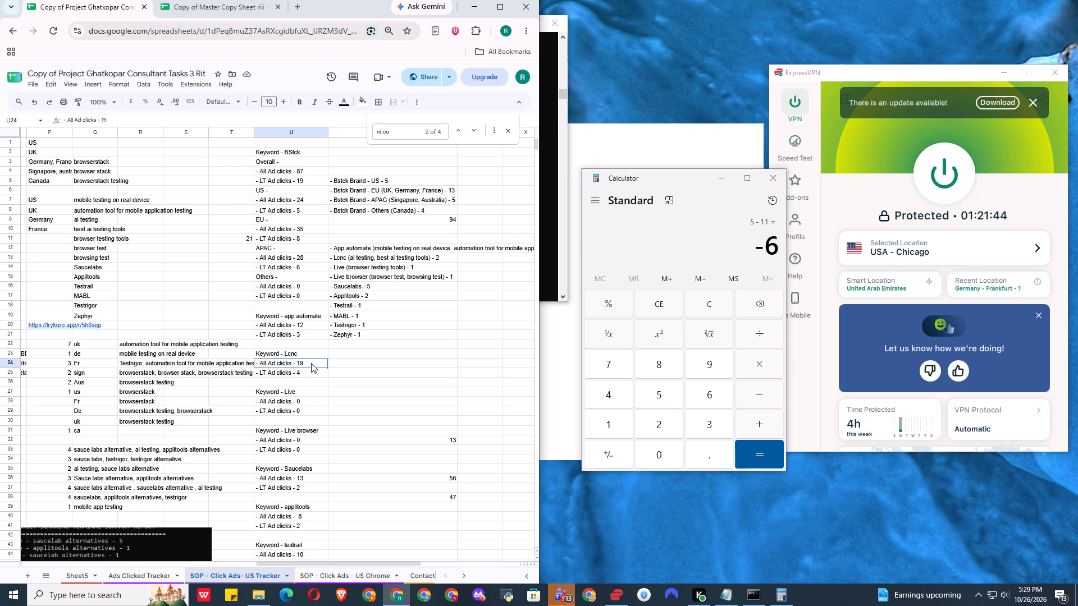
pyautogui.press('BackSpace')
pyautogui.press('7')
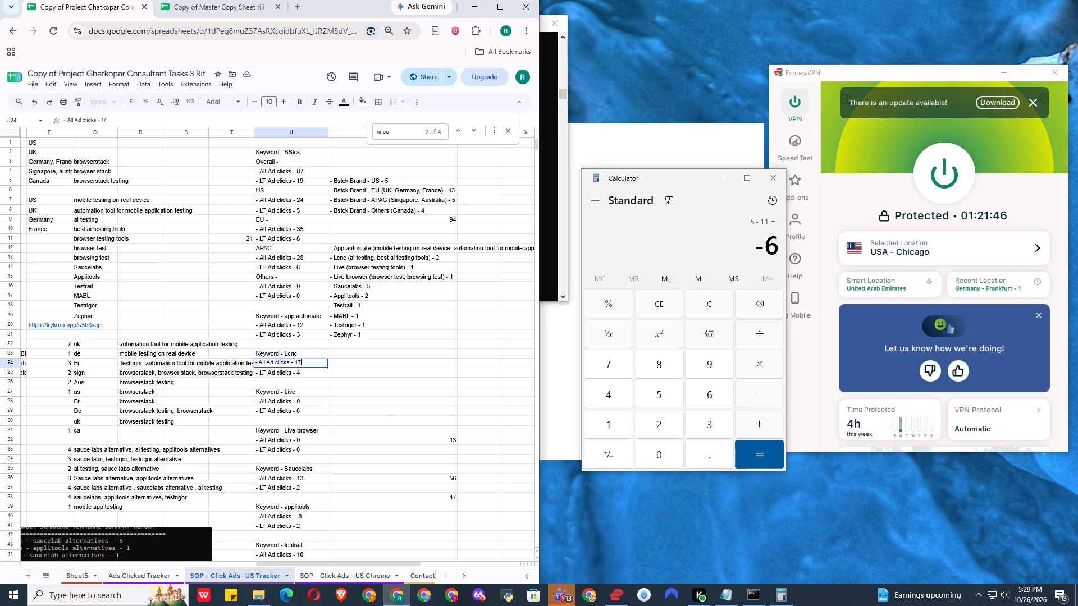
pyautogui.press('Return')
pyautogui.scroll(1, 334, 400)
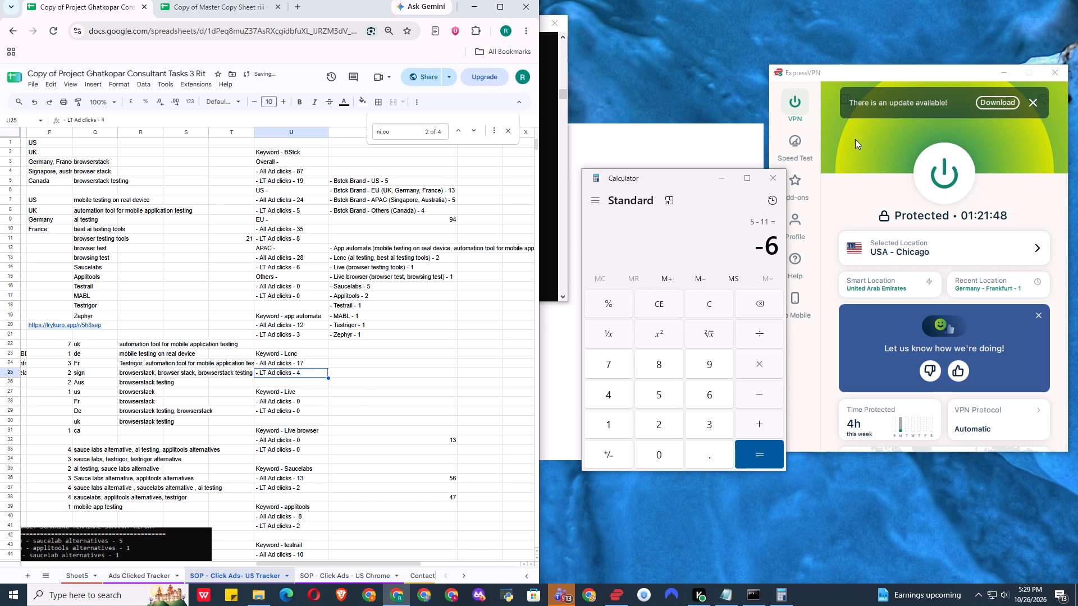
# In Calculator, restart the balance from 154, subtracting the BStck Overall 87, app automate 12 and Lcnc 17 All Ad clicks.
pyautogui.click(663, 305)
pyautogui.click(618, 423)
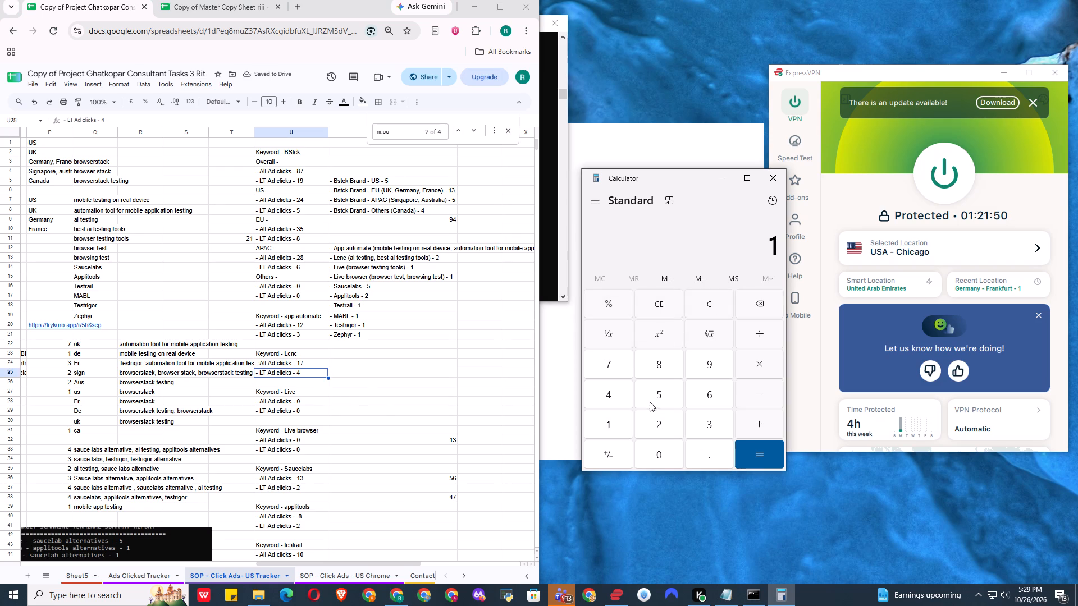
pyautogui.click(650, 401)
pyautogui.click(606, 389)
pyautogui.click(755, 396)
pyautogui.click(664, 366)
pyautogui.click(607, 365)
pyautogui.click(772, 460)
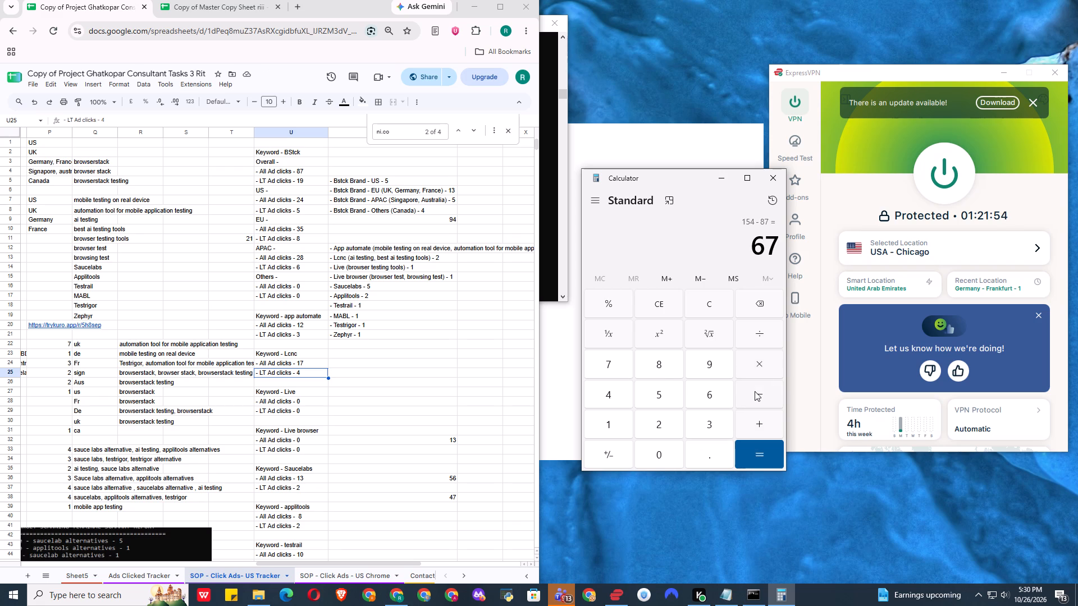
pyautogui.click(758, 393)
pyautogui.click(614, 422)
pyautogui.click(658, 420)
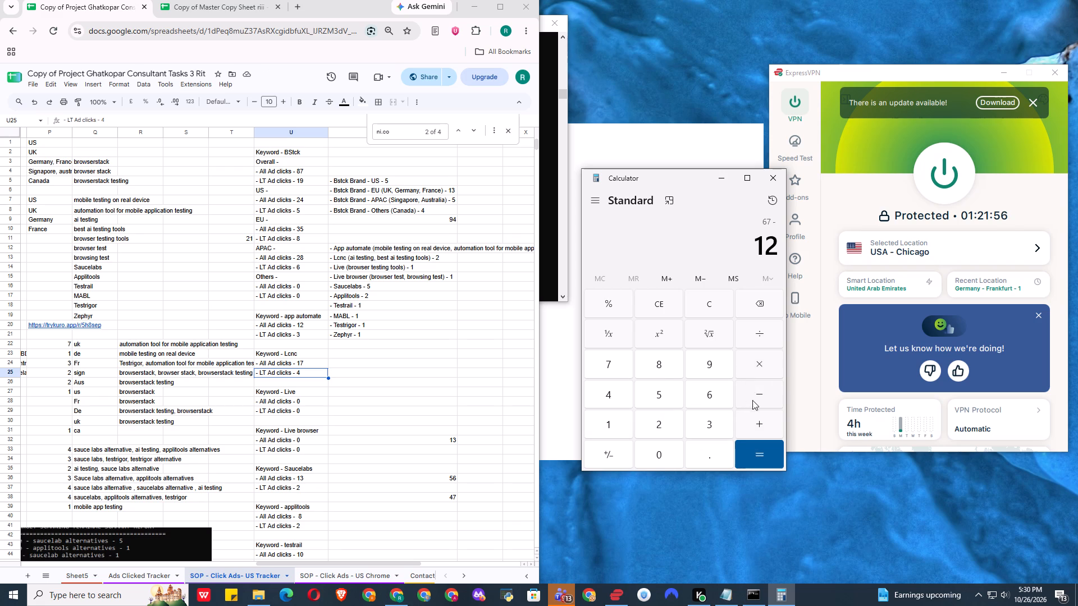
pyautogui.click(756, 393)
pyautogui.click(612, 426)
pyautogui.click(613, 371)
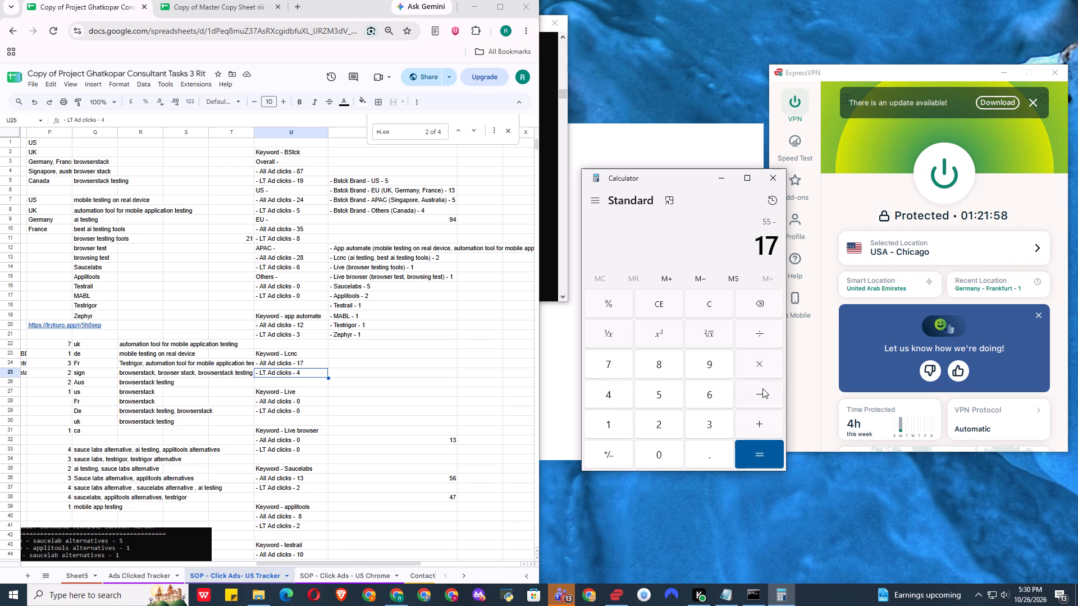
# Continue the subtraction with the Saucelabs 13, applitools 8, testrail 10 and testrigor 11 All Ad clicks.
pyautogui.click(762, 388)
pyautogui.scroll(-1, 357, 428)
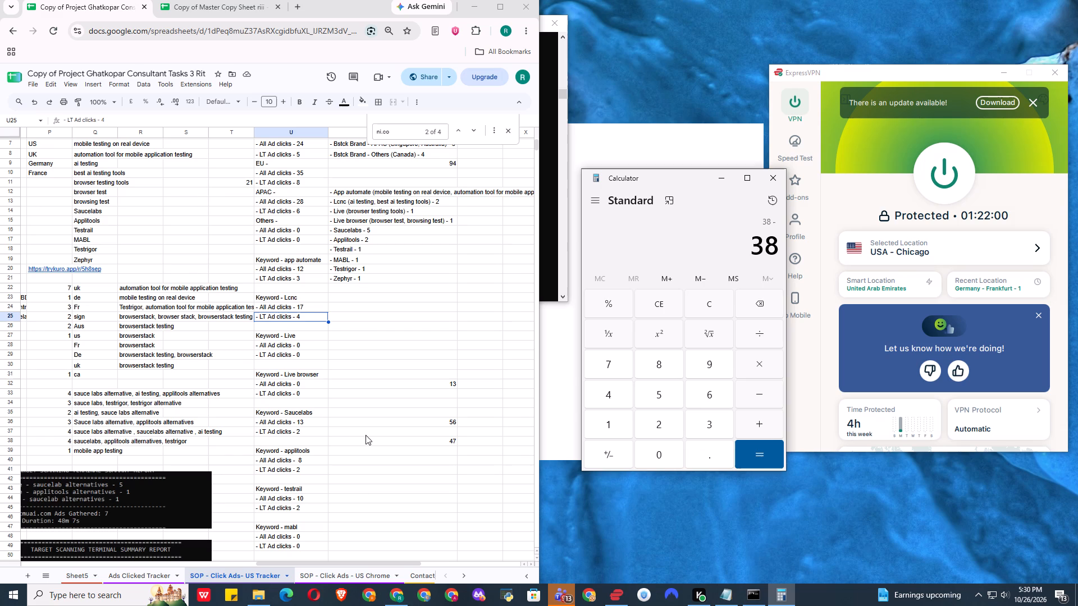
pyautogui.scroll(-1, 392, 448)
pyautogui.click(615, 419)
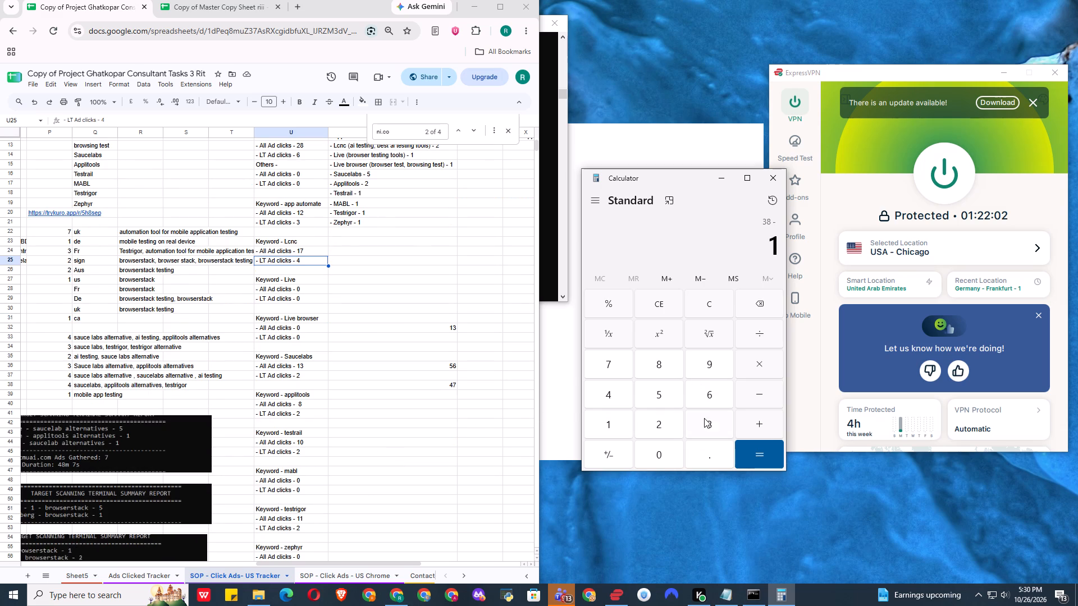
pyautogui.click(705, 420)
pyautogui.click(757, 396)
pyautogui.click(665, 365)
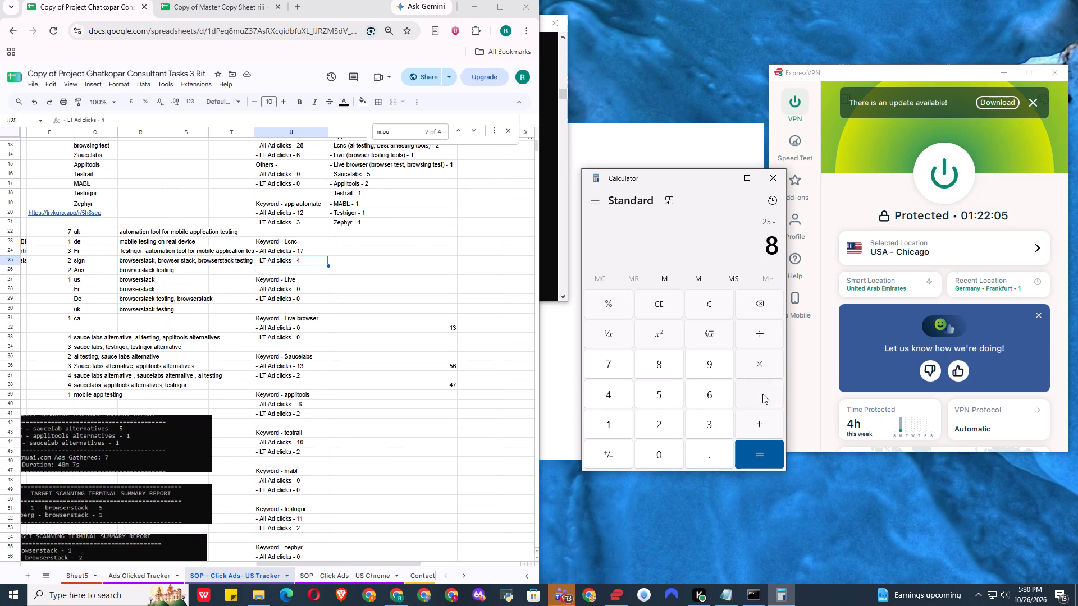
pyautogui.click(762, 394)
pyautogui.click(612, 422)
pyautogui.click(670, 448)
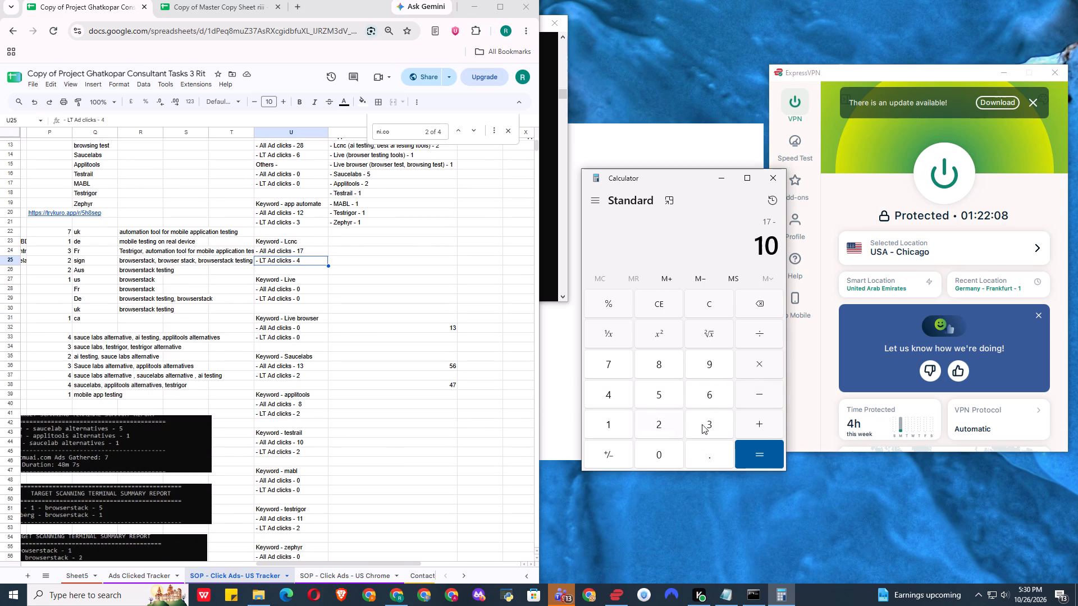
pyautogui.click(757, 396)
pyautogui.scroll(-1, 377, 479)
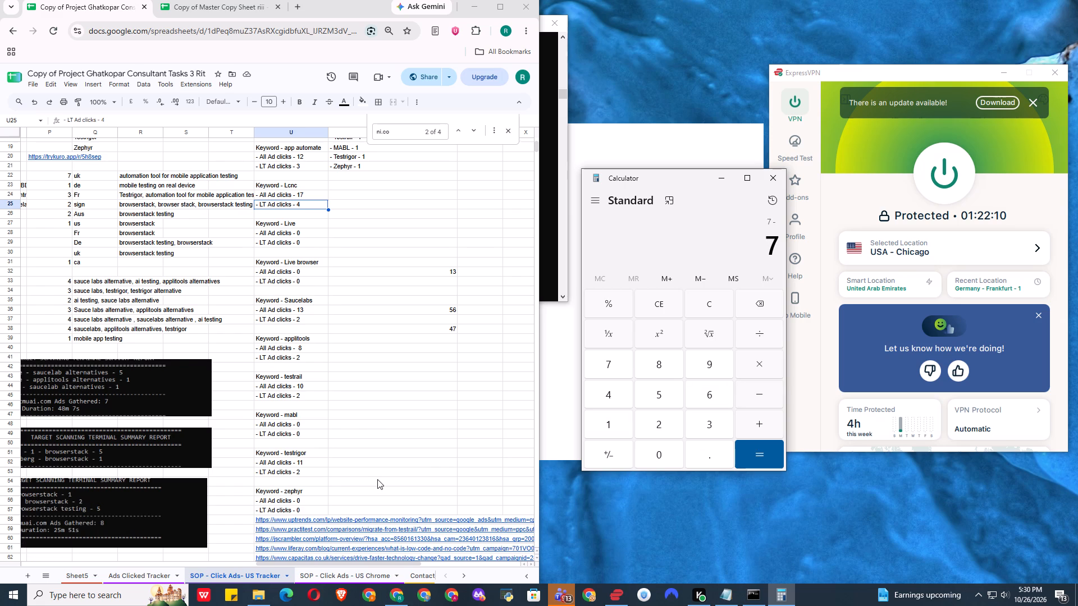
pyautogui.doubleClick(615, 419)
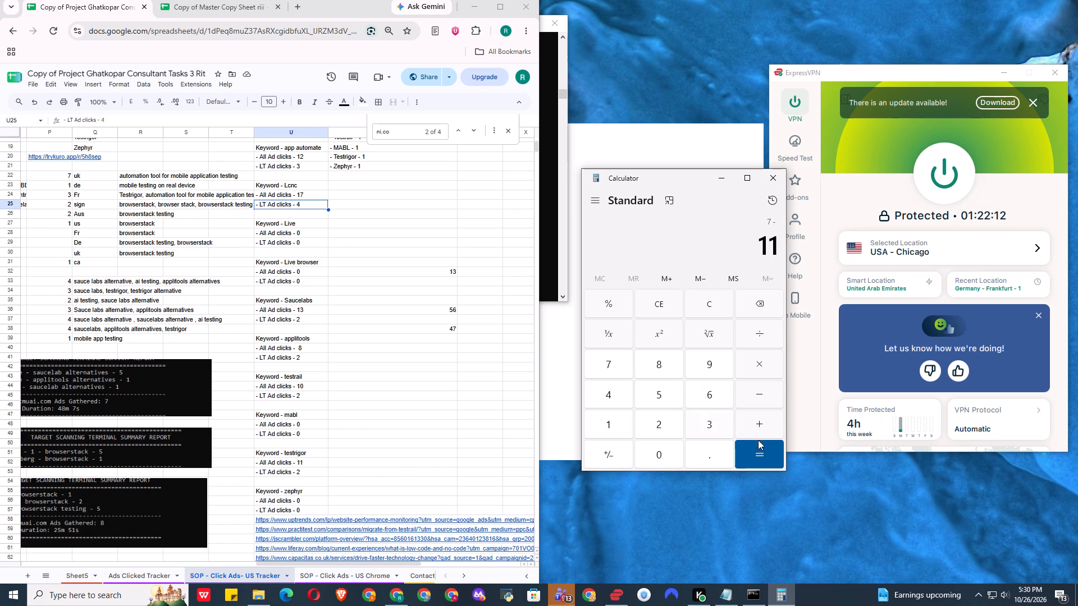
pyautogui.click(760, 442)
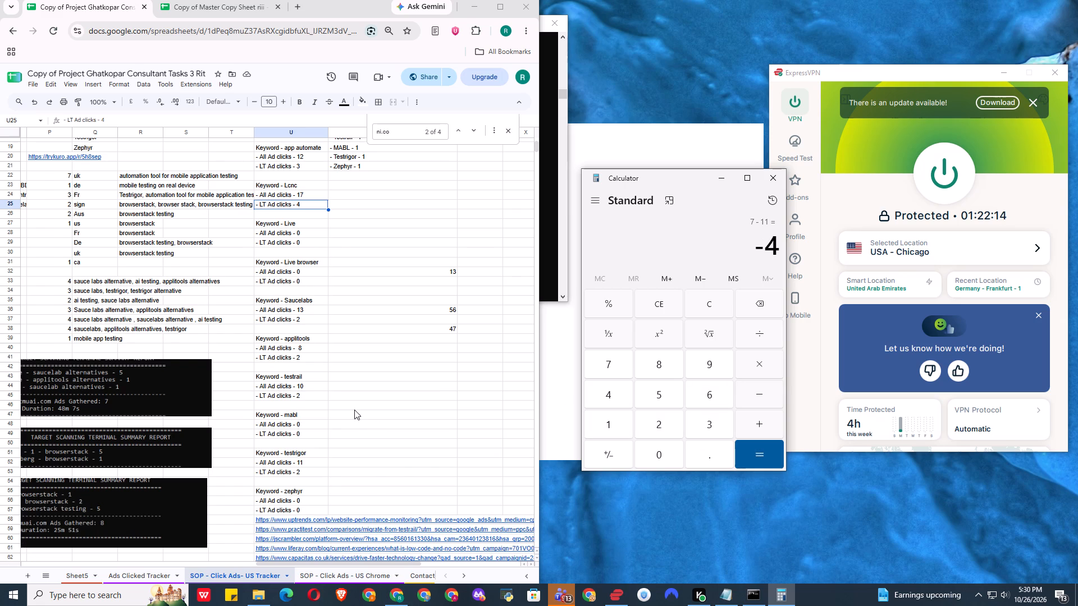
# Set the Saucelabs keyword's All Ad clicks to 12.
pyautogui.click(354, 410)
pyautogui.scroll(3, 387, 447)
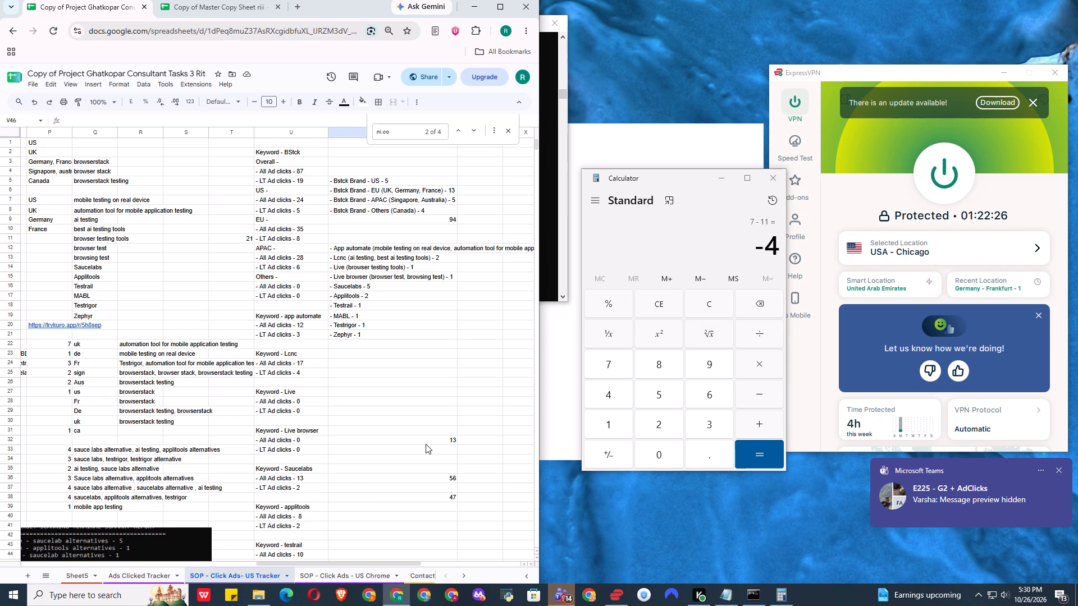
pyautogui.scroll(2, 398, 448)
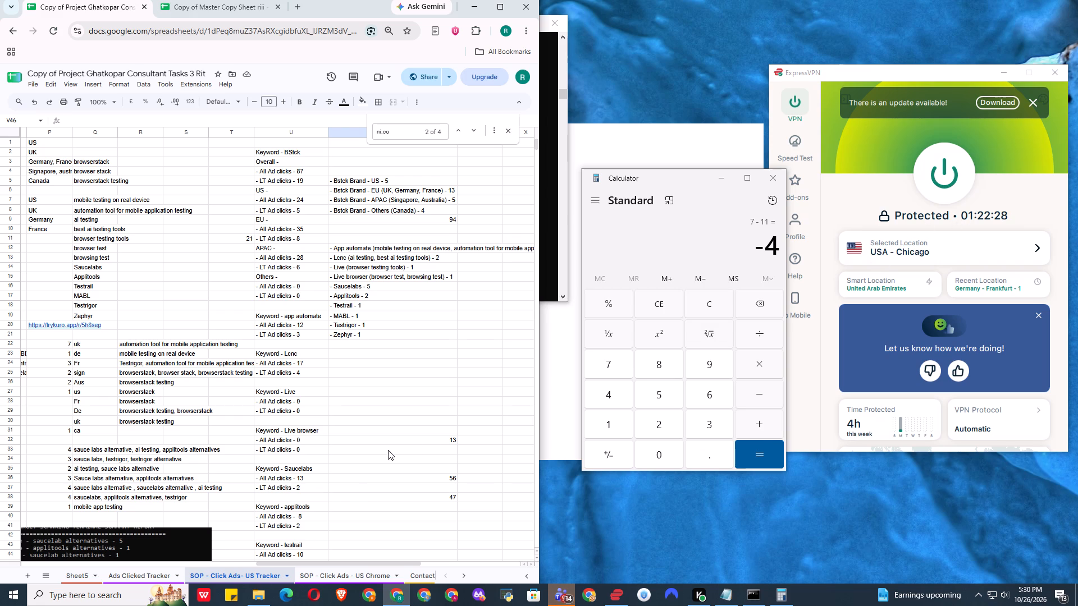
pyautogui.scroll(-2, 331, 451)
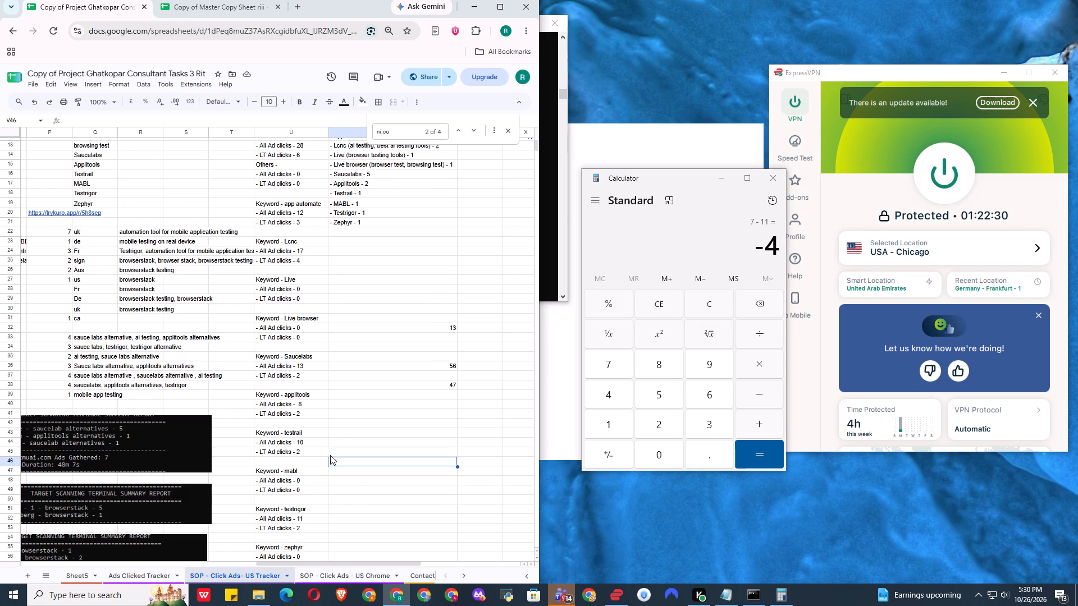
pyautogui.doubleClick(316, 365)
pyautogui.press('BackSpace')
pyautogui.press('2')
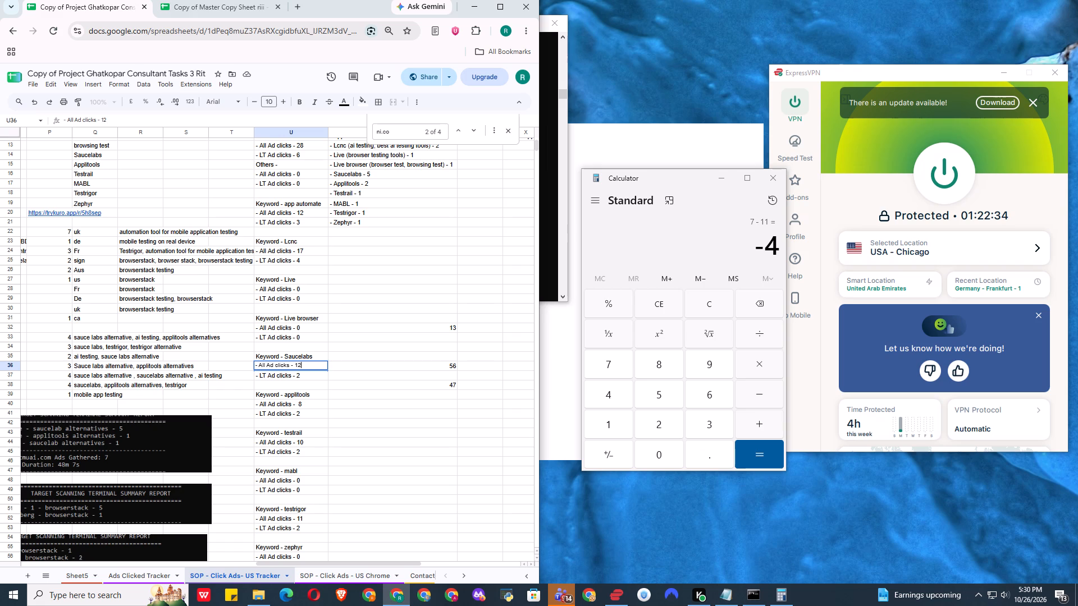
pyautogui.click(349, 402)
# Review the All Ad click counts across the keyword list from BStck through zephyr.
pyautogui.scroll(-1, 351, 439)
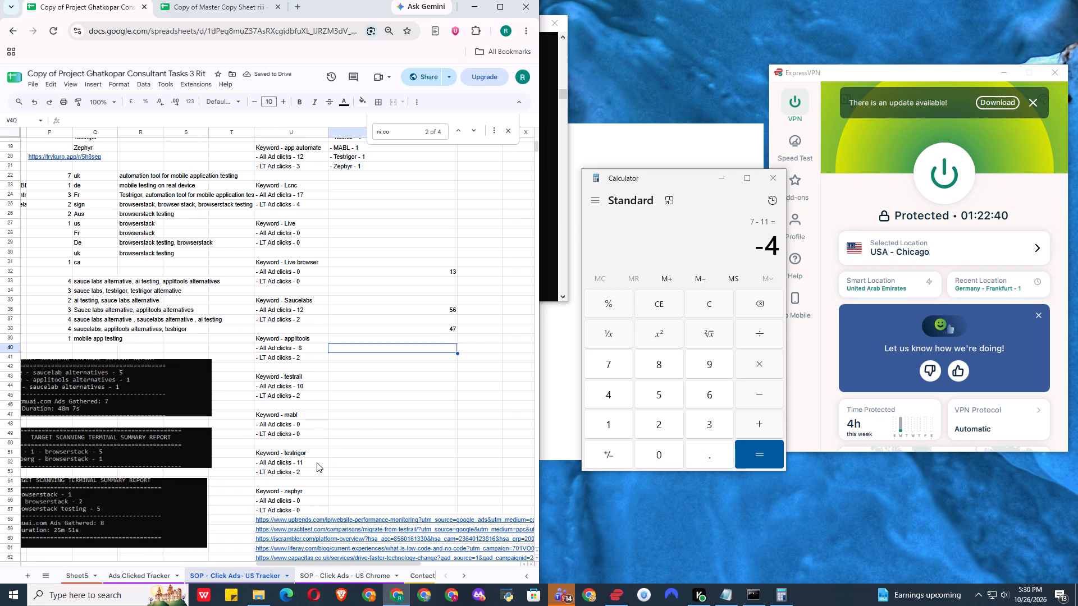
pyautogui.scroll(5, 367, 447)
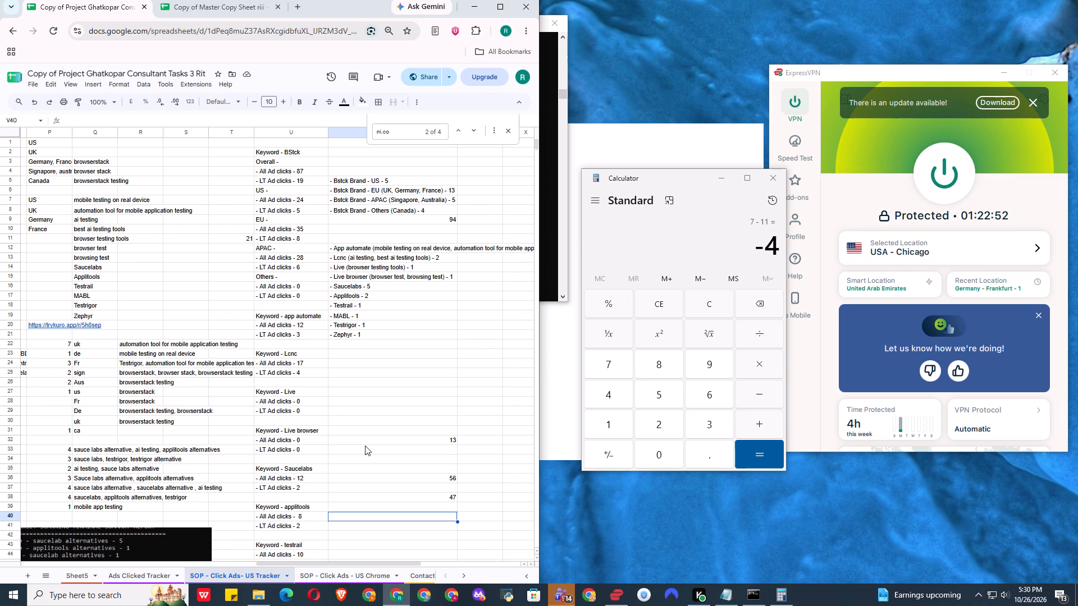
pyautogui.scroll(-2, 365, 446)
pyautogui.scroll(1, 365, 446)
pyautogui.scroll(-4, 365, 446)
pyautogui.scroll(3, 365, 446)
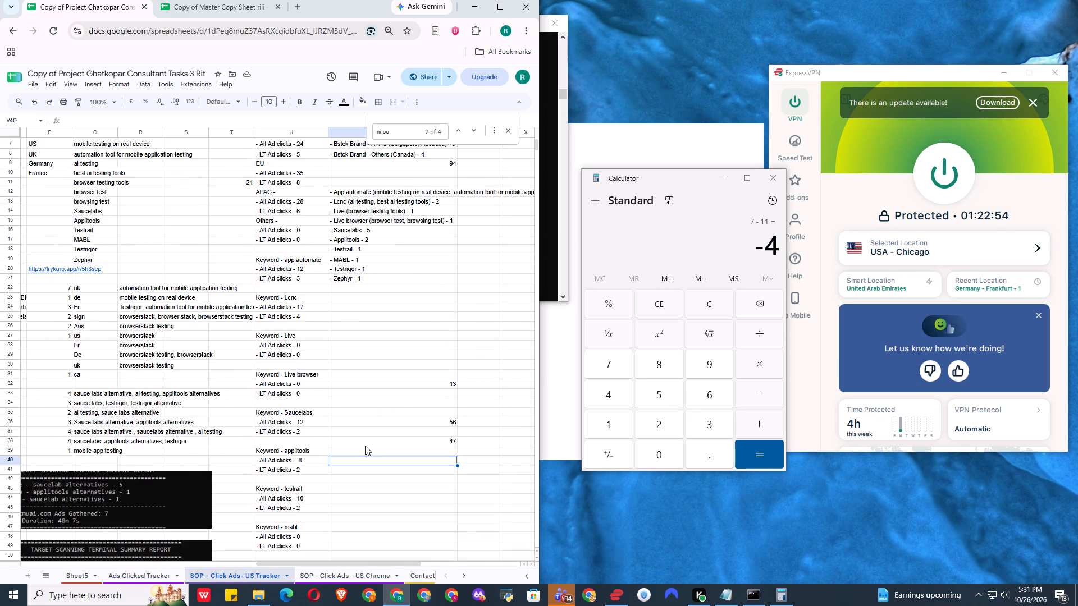
pyautogui.scroll(6, 365, 446)
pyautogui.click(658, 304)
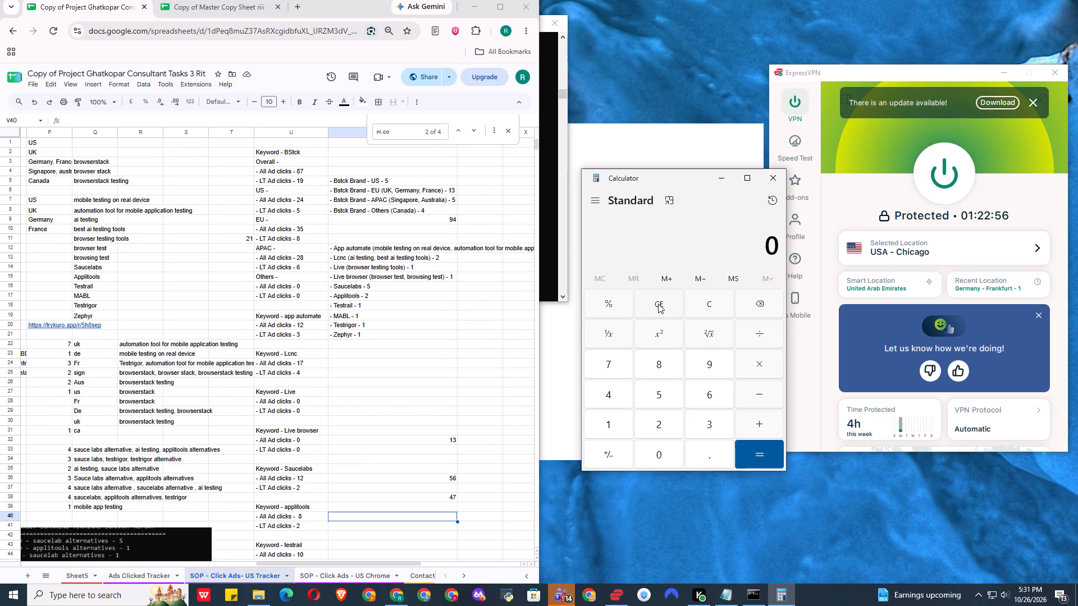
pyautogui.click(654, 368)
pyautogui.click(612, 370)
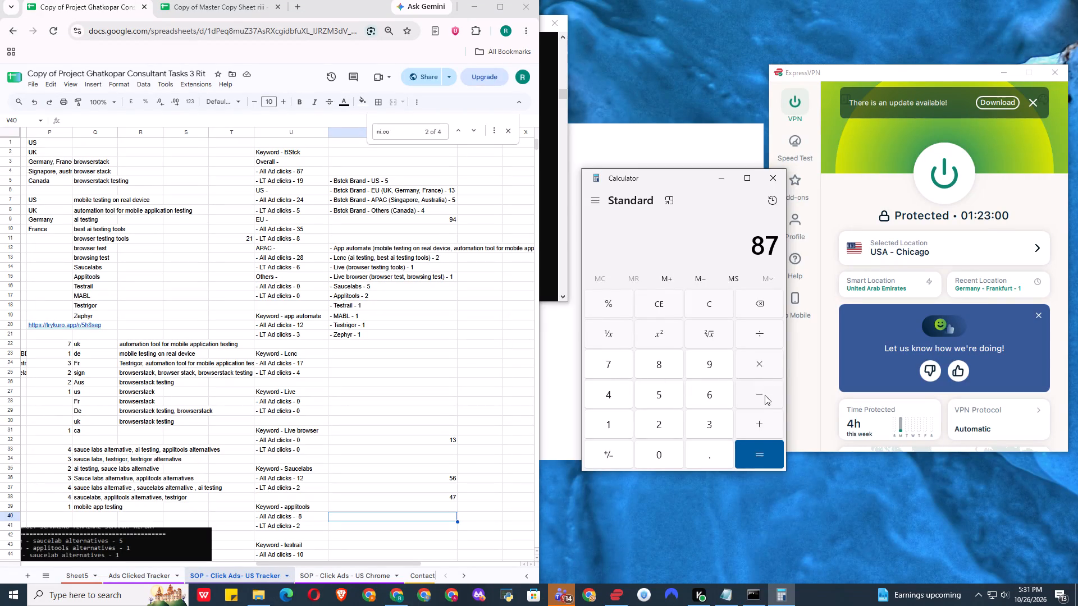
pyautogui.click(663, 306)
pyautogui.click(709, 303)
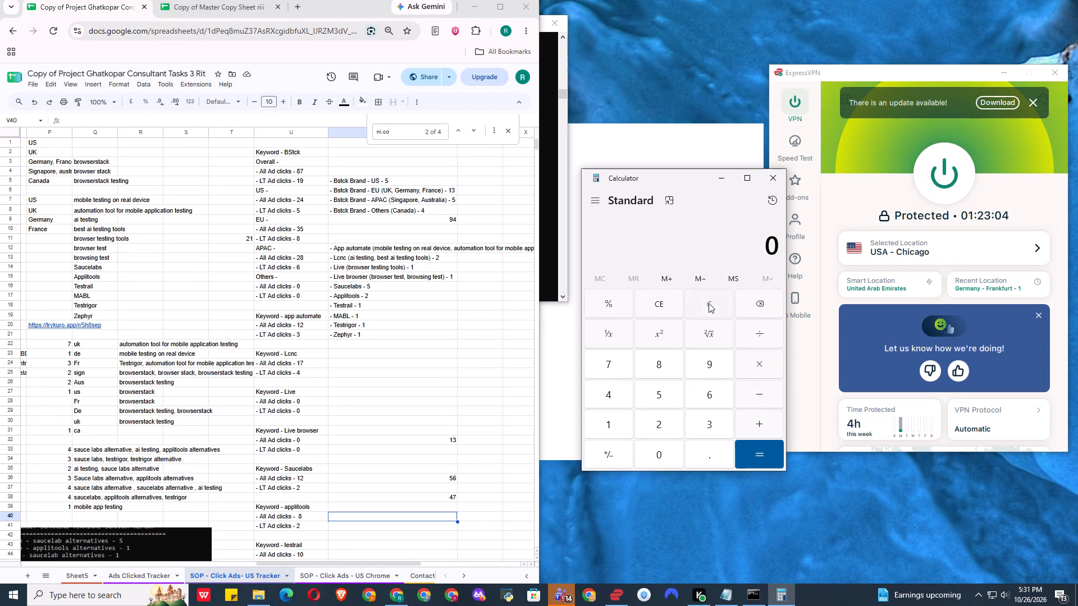
# In Calculator, restart the balance from 154, subtracting the BStck Overall 87, app automate 12 and Lcnc 17 All Ad clicks.
pyautogui.click(616, 420)
pyautogui.click(651, 400)
pyautogui.click(608, 392)
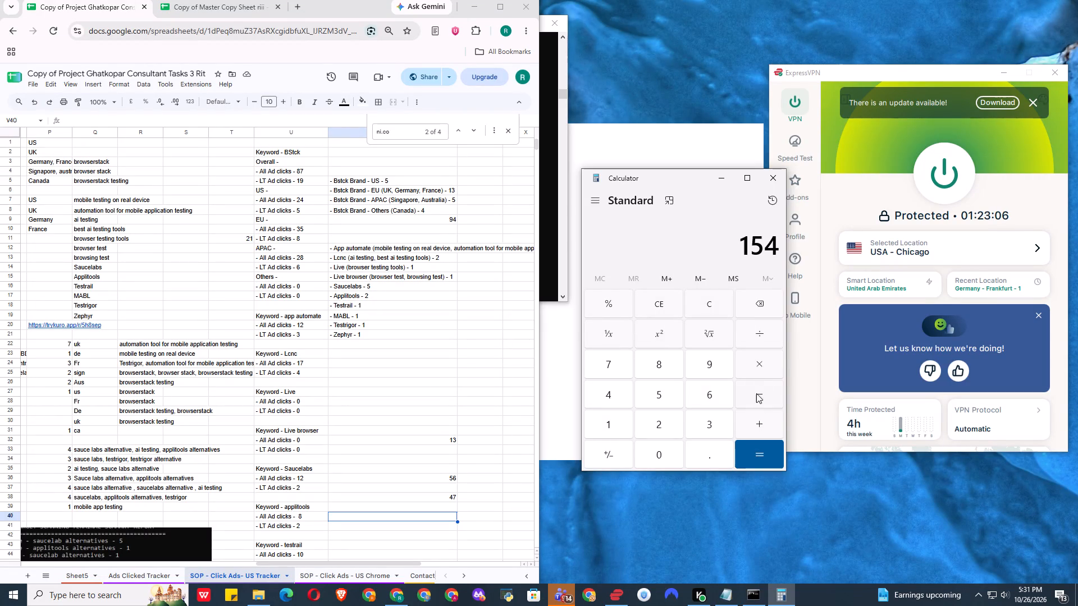
pyautogui.click(765, 391)
pyautogui.click(648, 361)
pyautogui.click(619, 360)
pyautogui.click(752, 453)
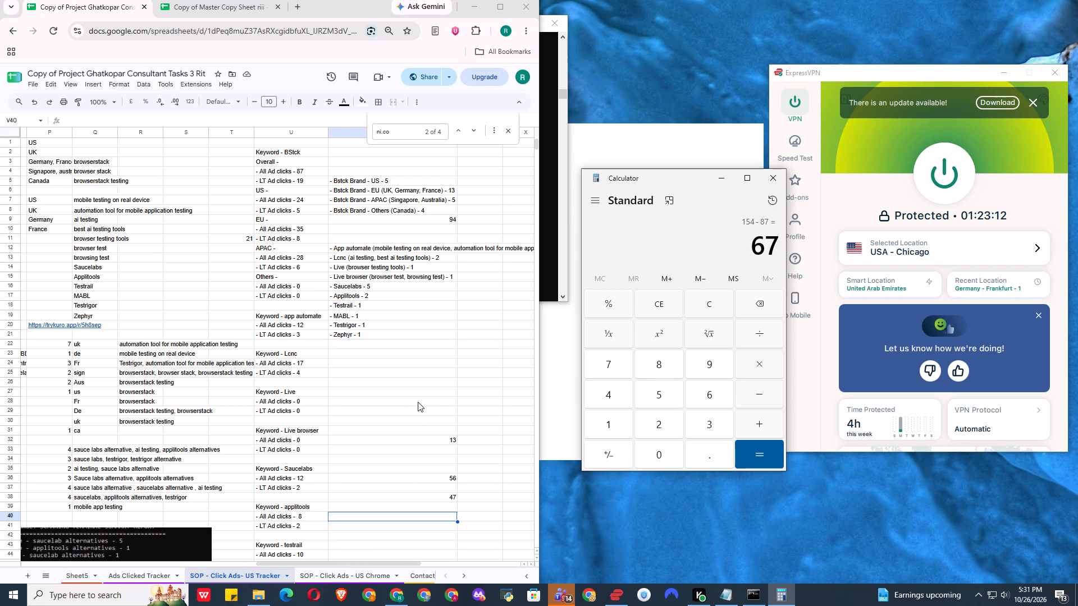
pyautogui.scroll(-1, 417, 405)
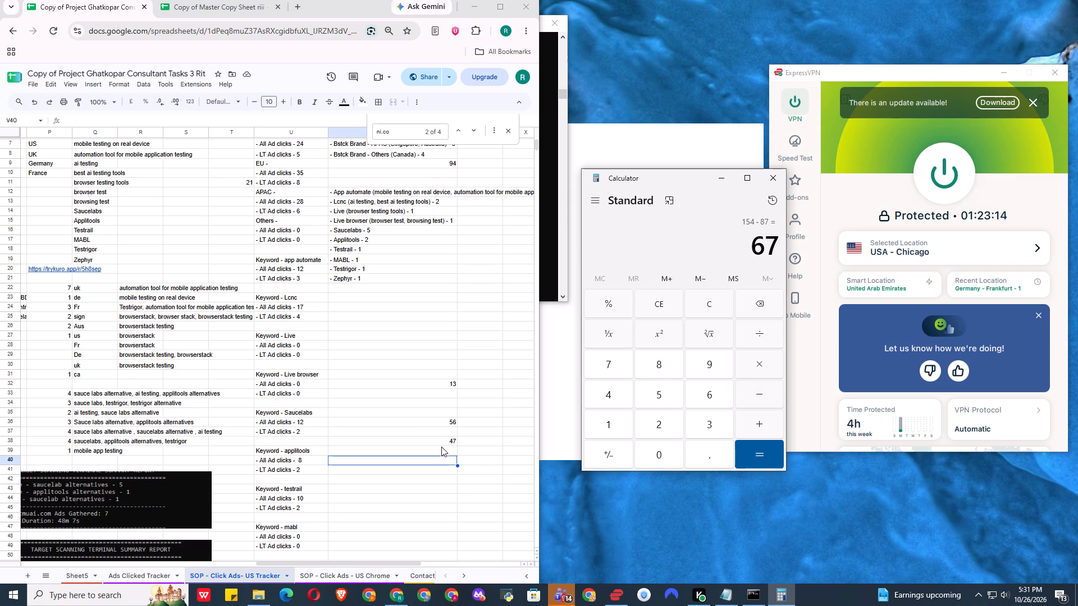
pyautogui.click(755, 391)
pyautogui.click(602, 429)
pyautogui.click(650, 423)
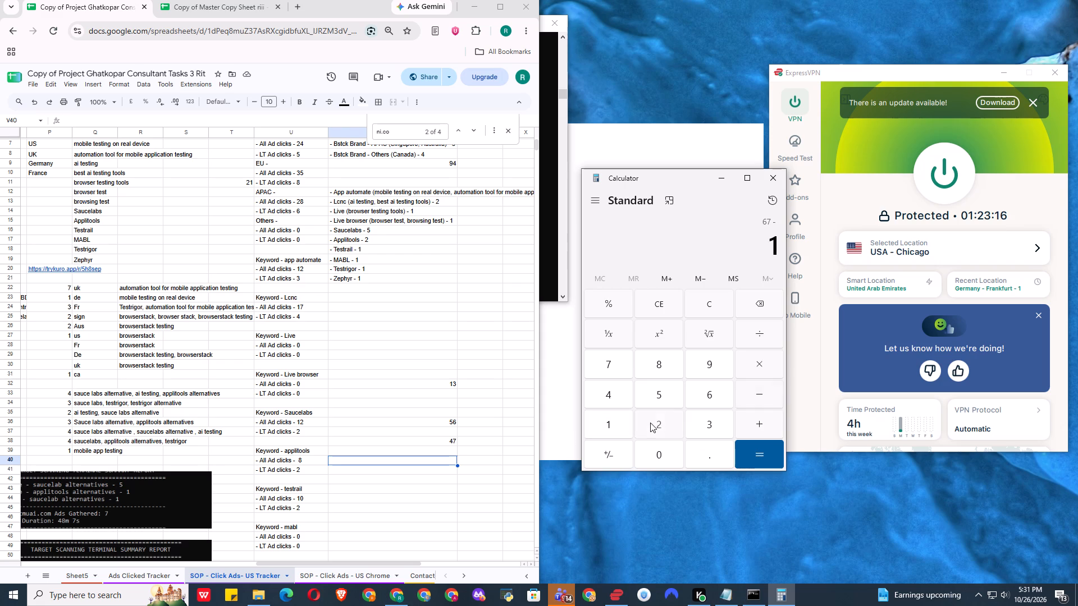
pyautogui.click(761, 394)
pyautogui.click(603, 423)
pyautogui.click(605, 366)
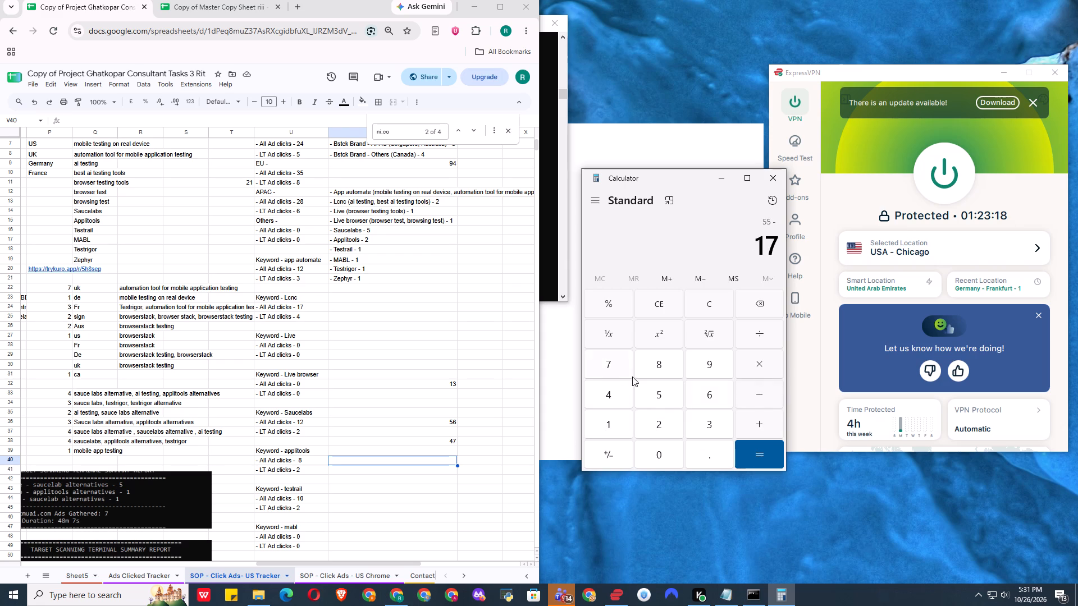
# Continue the subtraction with the Saucelabs 12, applitools 8, testrail 10 and testrigor 11 All Ad clicks.
pyautogui.click(765, 396)
pyautogui.click(620, 428)
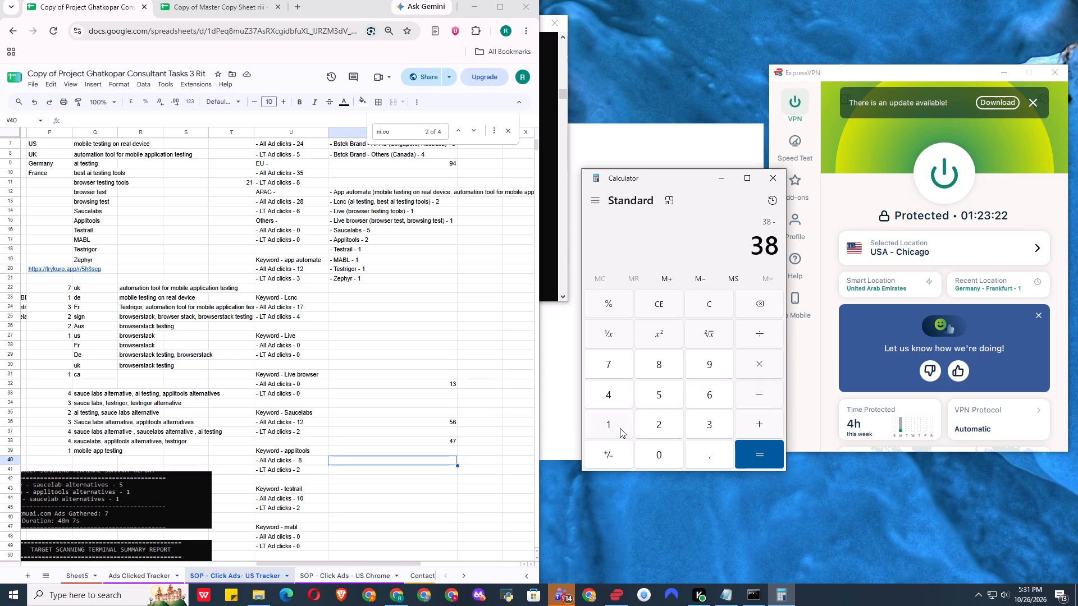
pyautogui.click(660, 421)
pyautogui.click(760, 394)
pyautogui.click(657, 363)
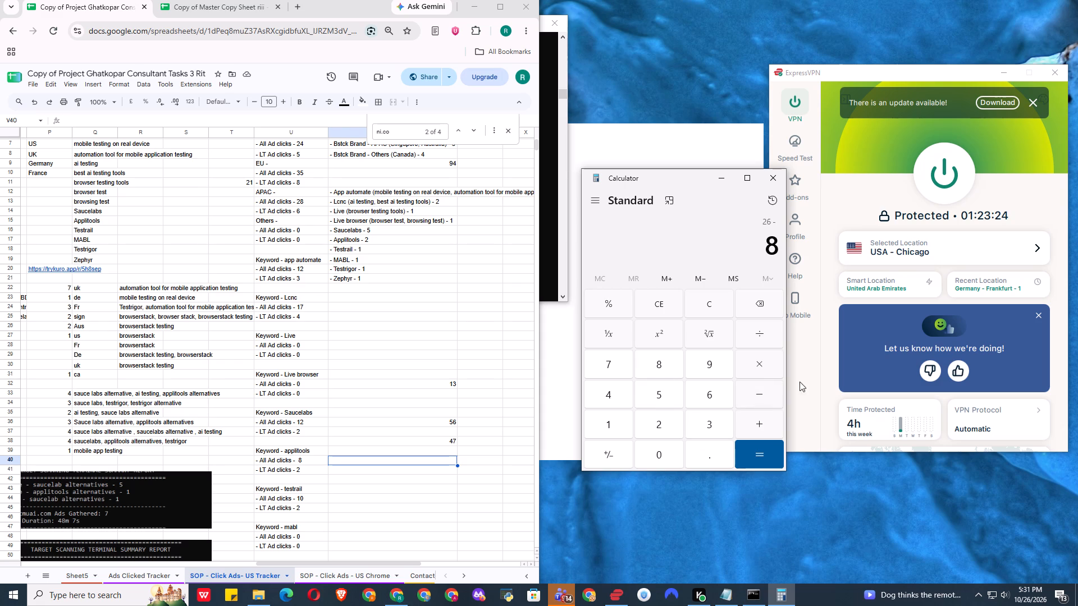
pyautogui.click(759, 392)
pyautogui.click(616, 427)
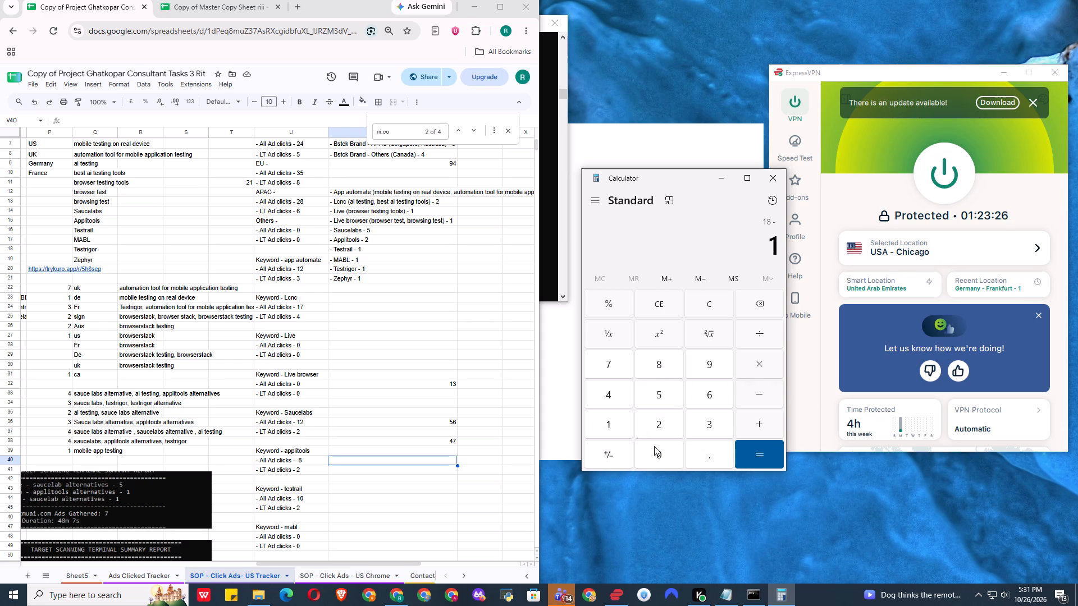
pyautogui.click(655, 447)
pyautogui.click(756, 391)
pyautogui.scroll(-1, 317, 520)
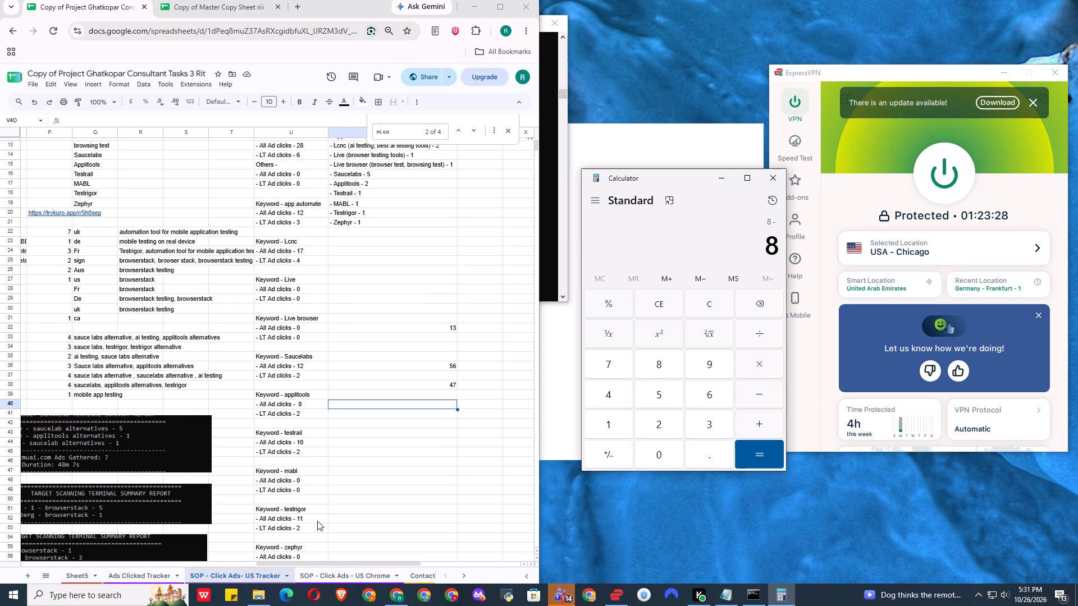
pyautogui.doubleClick(610, 419)
pyautogui.click(770, 451)
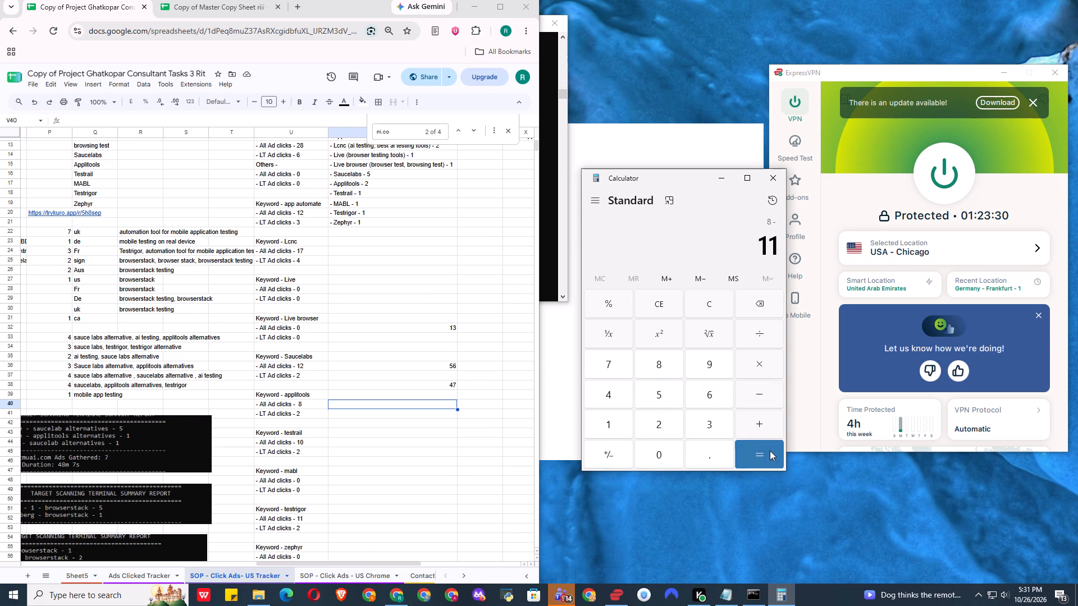
# In the US Tracker's website list, set the applitools.com count to 2.
pyautogui.scroll(2, 371, 444)
pyautogui.moveTo(303, 564); pyautogui.dragTo(89, 571)
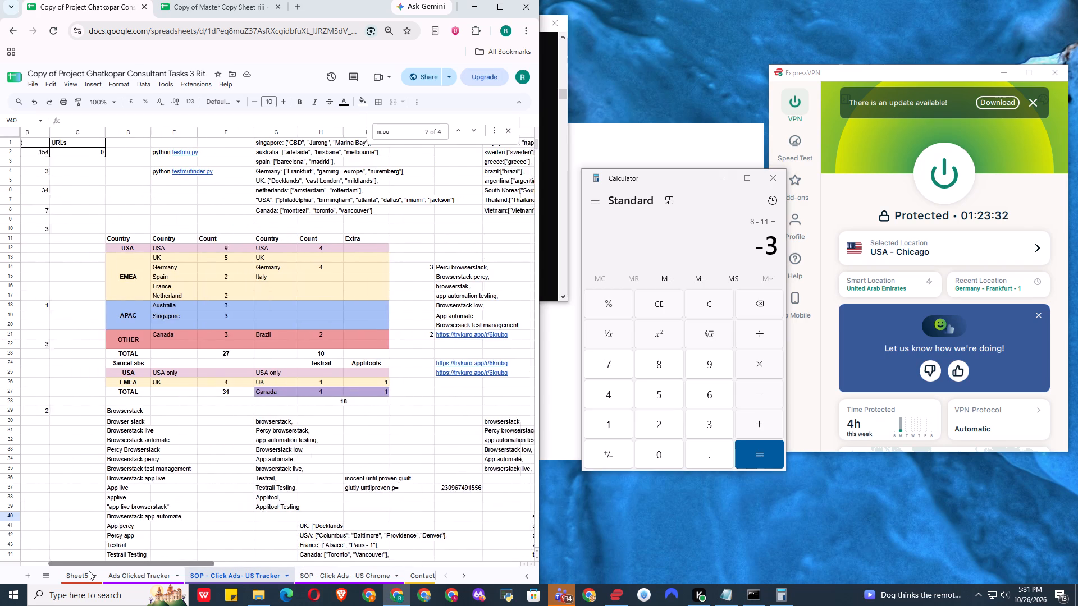
pyautogui.moveTo(89, 571); pyautogui.dragTo(57, 575)
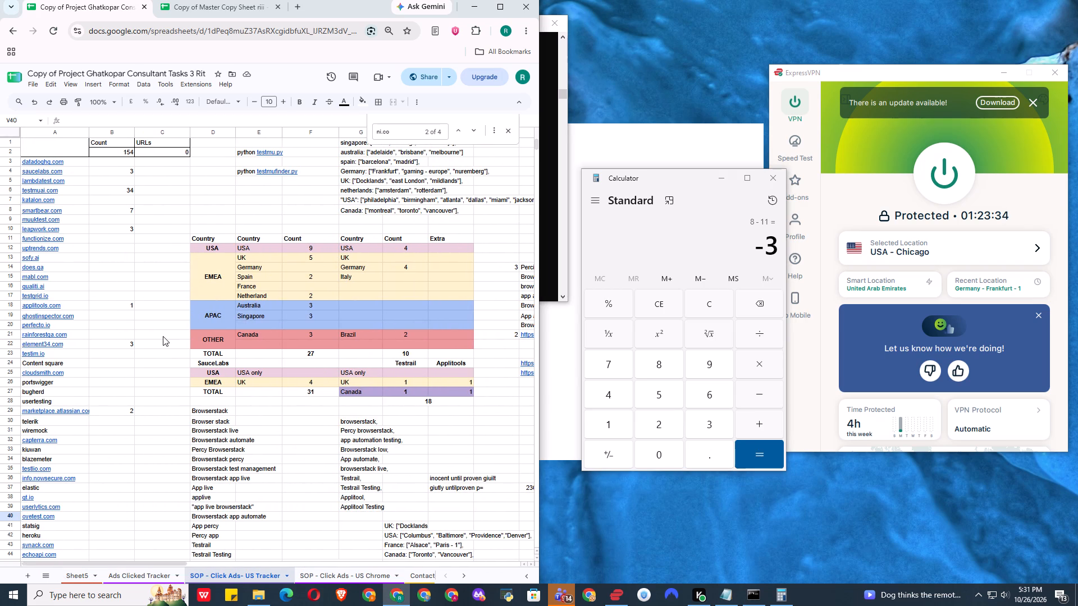
pyautogui.click(116, 306)
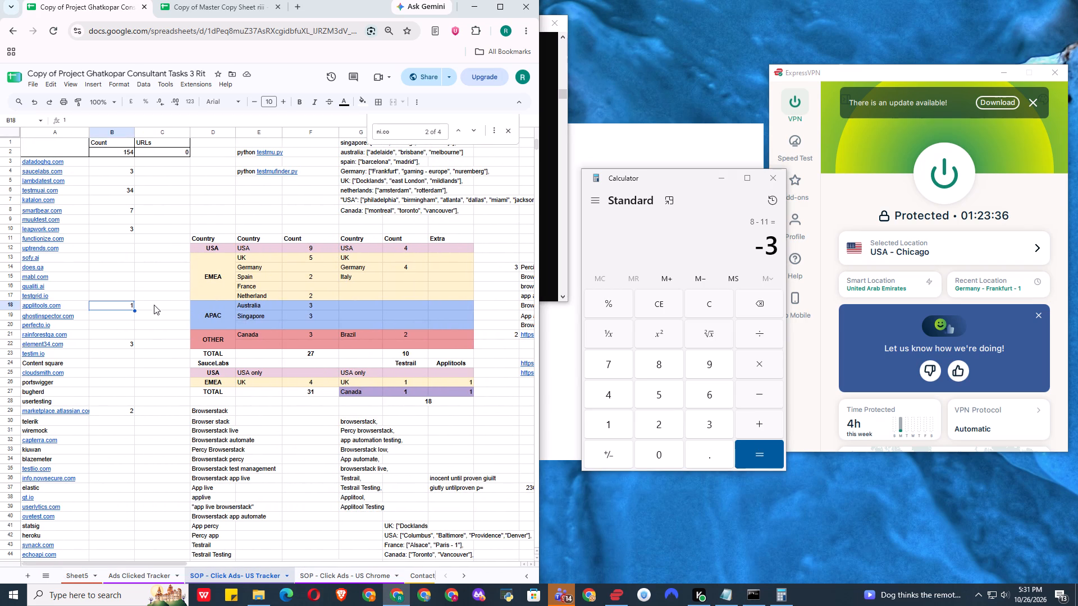
pyautogui.press('2')
pyautogui.click(262, 423)
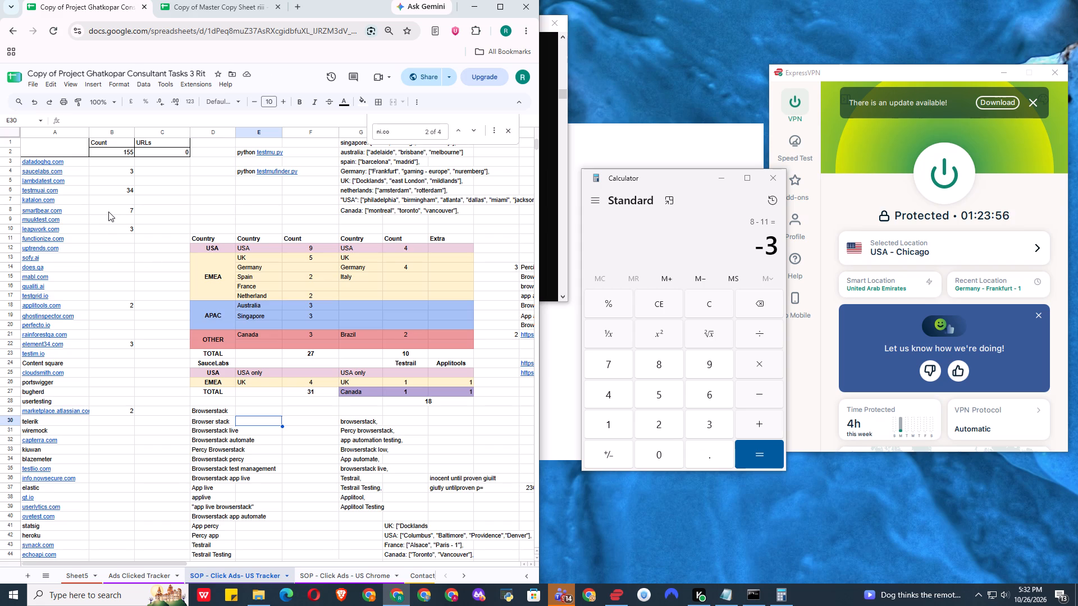
# Set the saucelabs.com count to 4 in the website list.
pyautogui.click(122, 171)
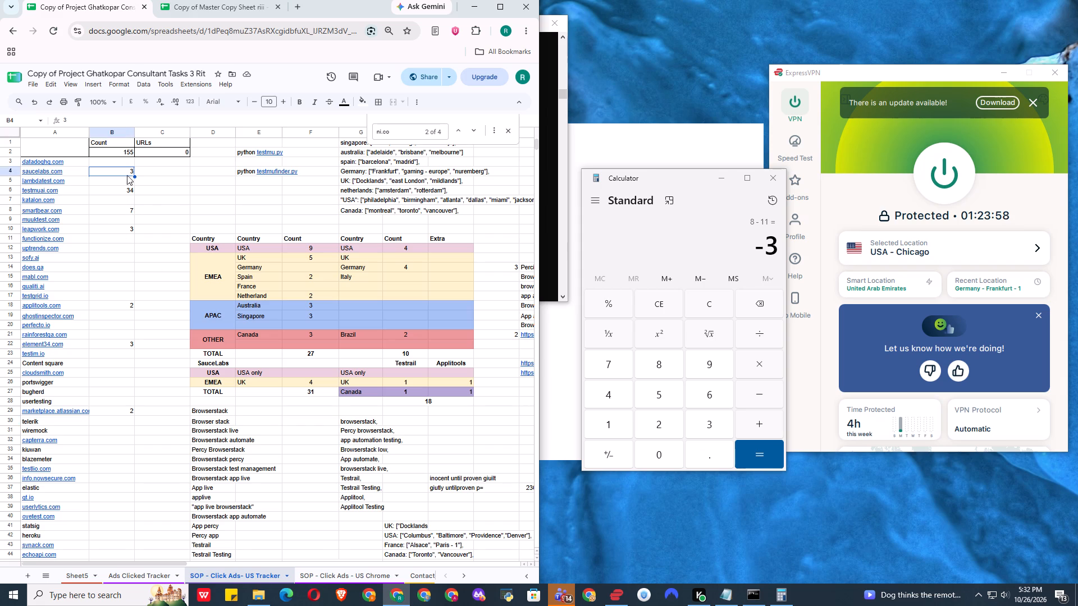
pyautogui.press('4')
pyautogui.click(182, 423)
# Set the smartbear.com count to 8 in the website list.
pyautogui.click(115, 413)
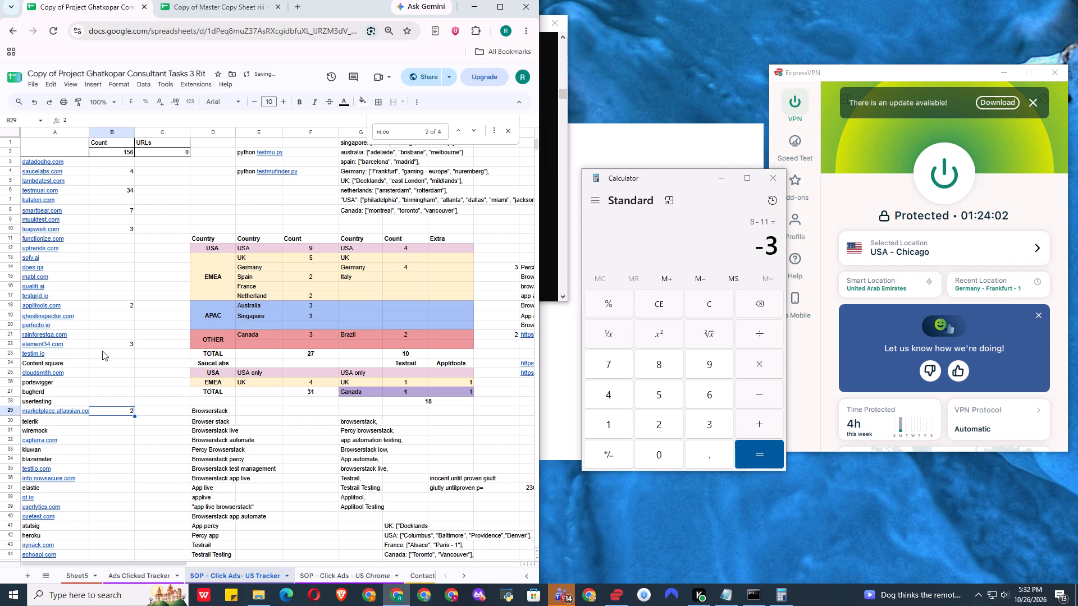
pyautogui.click(109, 343)
pyautogui.click(110, 227)
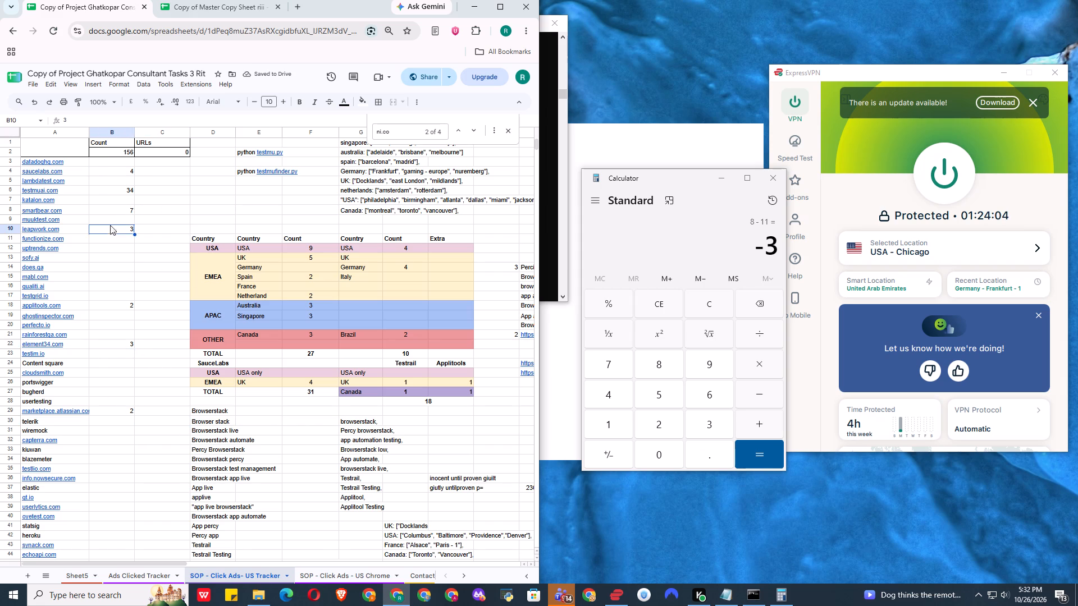
pyautogui.click(109, 210)
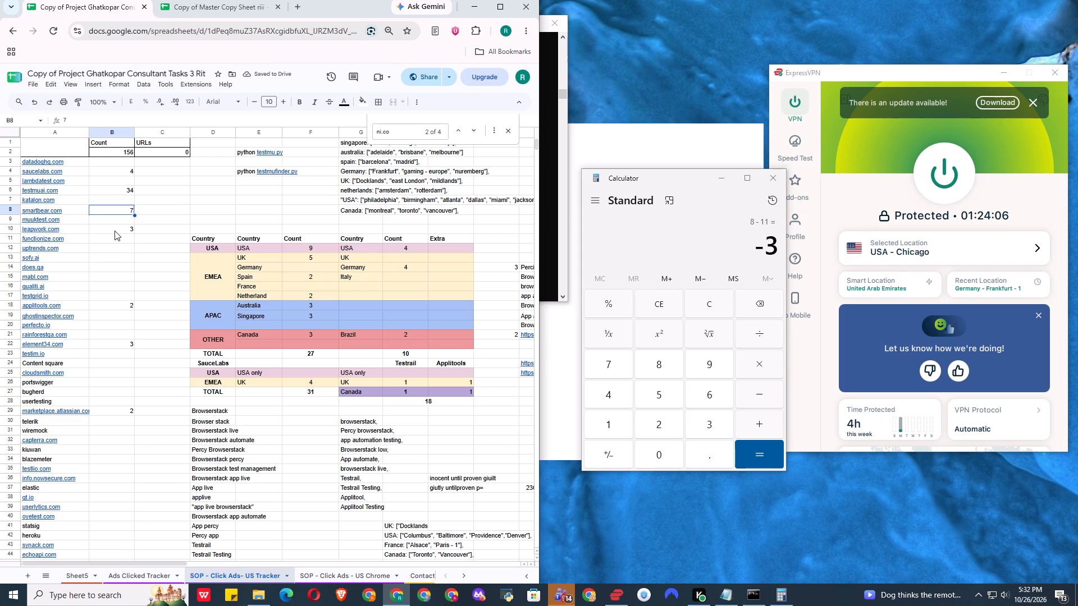
pyautogui.press('8')
pyautogui.press('Return')
pyautogui.click(168, 306)
# Go to the keyword All Ad and LT Ad click counts in the US Tracker sheet, starting with the BStck keyword.
pyautogui.scroll(3, 170, 323)
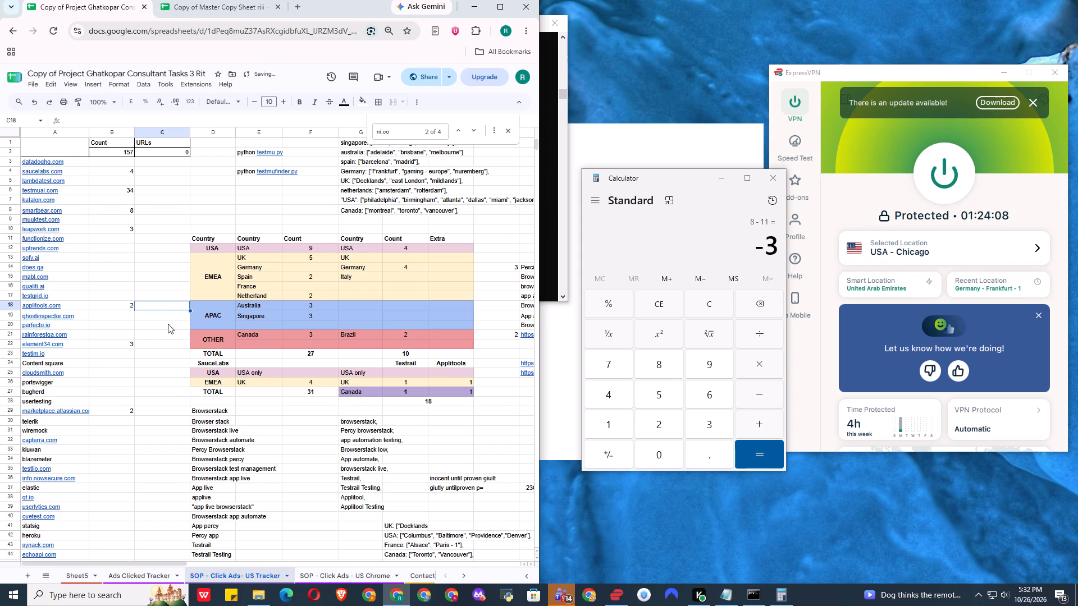
pyautogui.click(458, 447)
pyautogui.scroll(1, 447, 383)
pyautogui.click(478, 356)
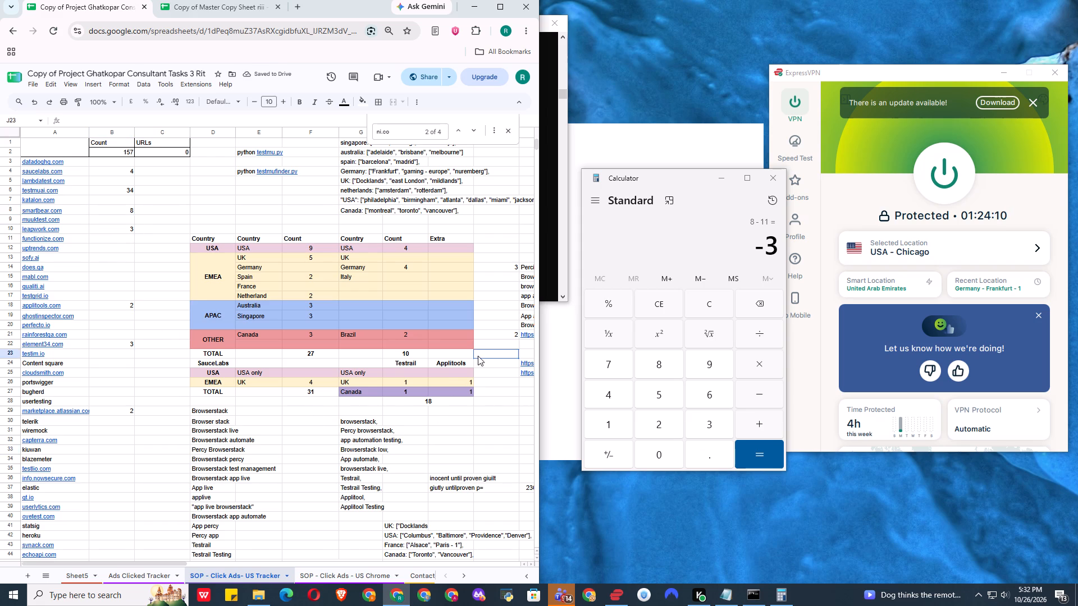
pyautogui.press('Right')
pyautogui.press('Right')
pyautogui.press('Right')
pyautogui.press('Right')
pyautogui.press('Right')
pyautogui.press('Right')
pyautogui.press('Right')
pyautogui.press('Right')
pyautogui.press('Right')
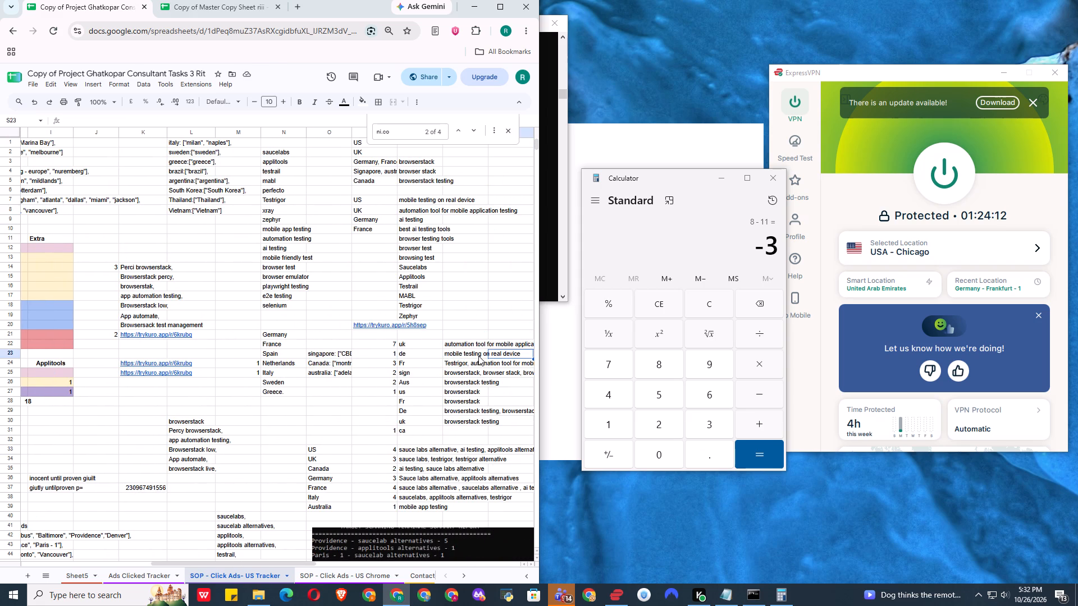
pyautogui.press('Right')
pyautogui.press('Right')
pyautogui.press('Right')
pyautogui.scroll(3, 473, 347)
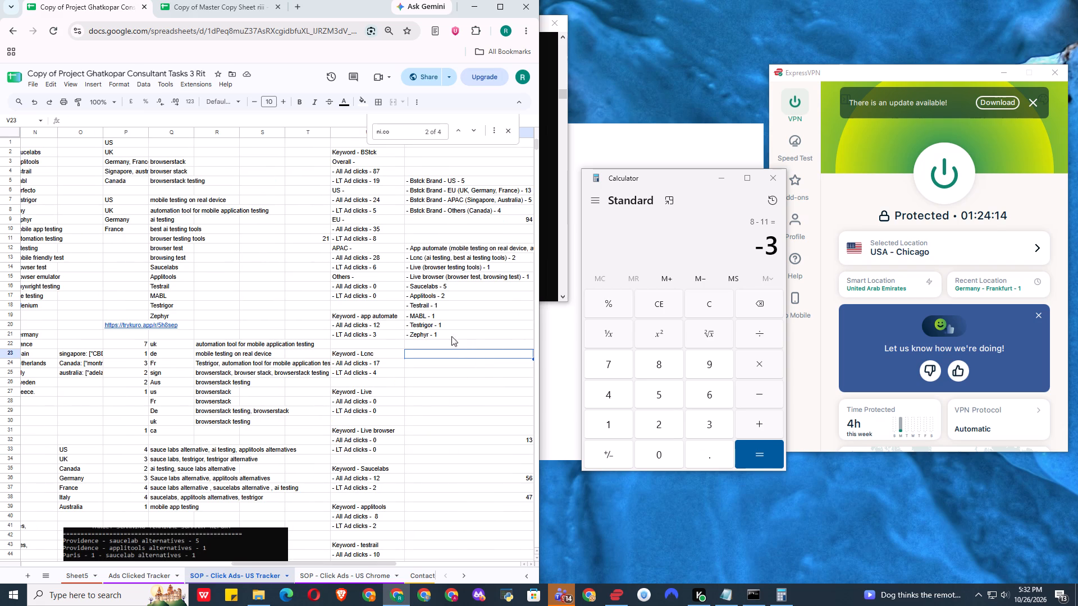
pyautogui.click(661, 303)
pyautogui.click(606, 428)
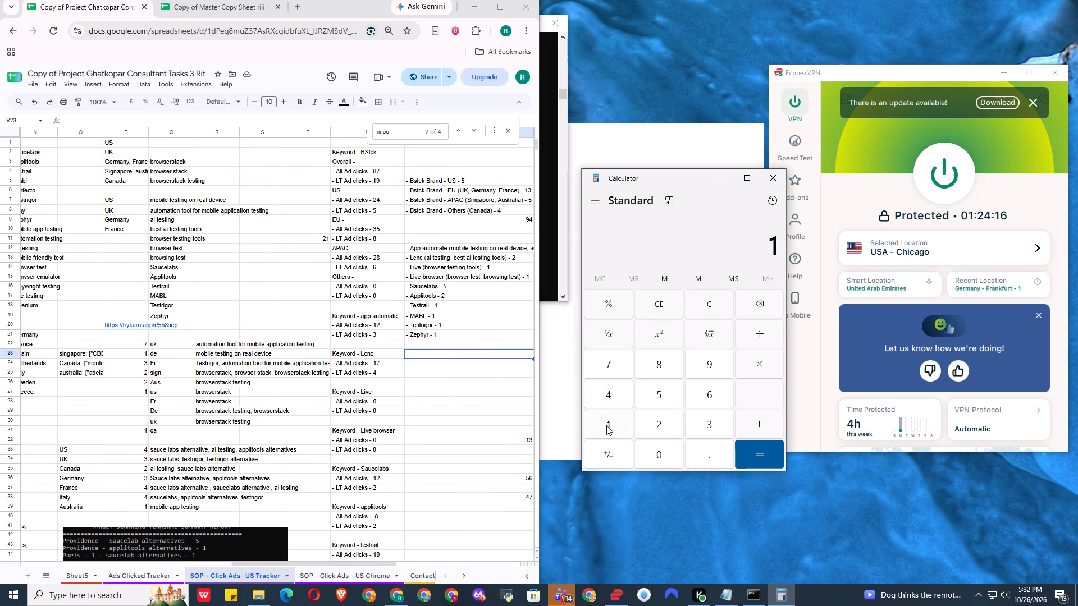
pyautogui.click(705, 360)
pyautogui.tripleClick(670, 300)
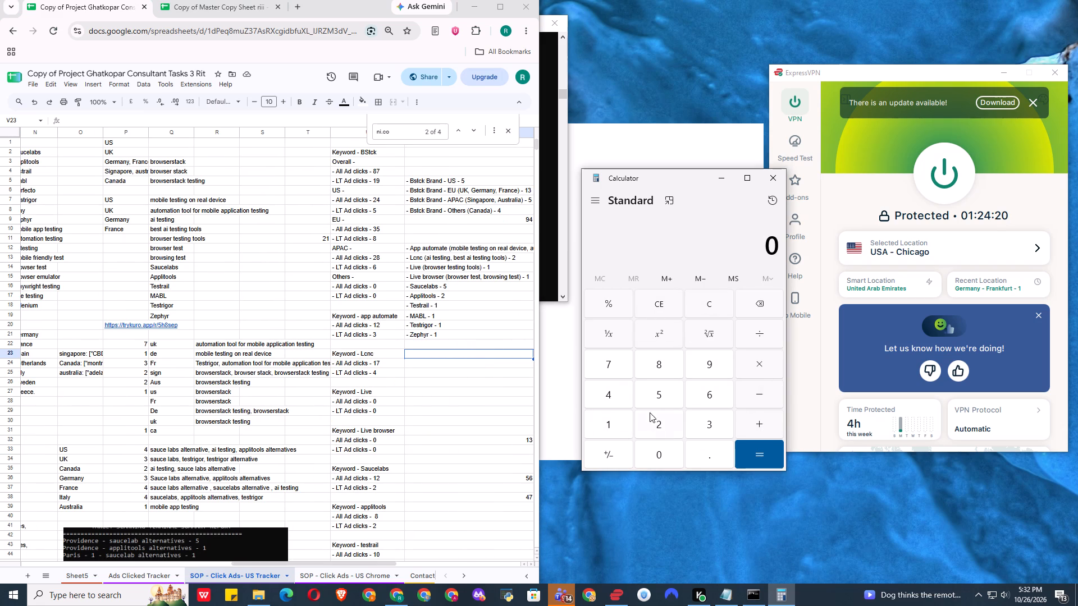
# In Calculator, add up the BStck keyword's All Ad clicks: US 24, EU 35 and APAC 28.
pyautogui.click(655, 425)
pyautogui.click(607, 394)
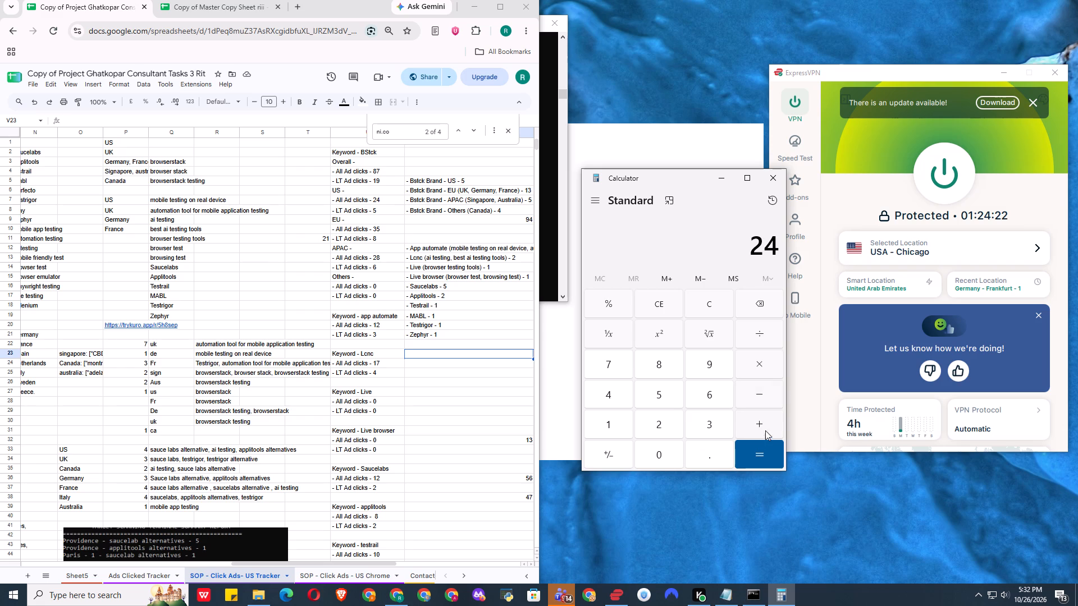
pyautogui.click(762, 425)
pyautogui.click(702, 426)
pyautogui.click(667, 398)
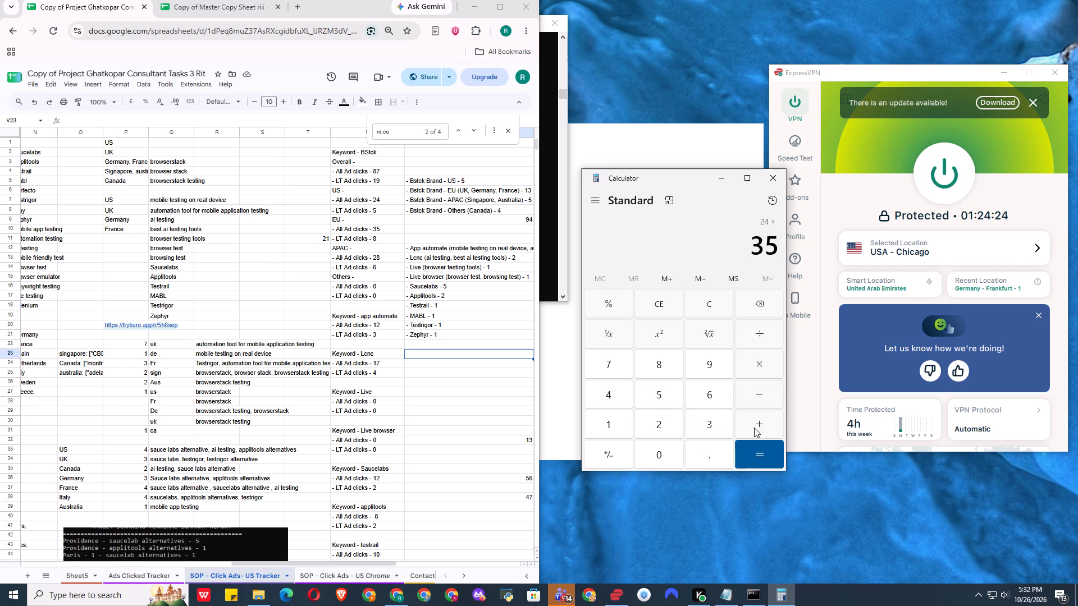
pyautogui.click(758, 425)
pyautogui.click(664, 428)
pyautogui.click(661, 369)
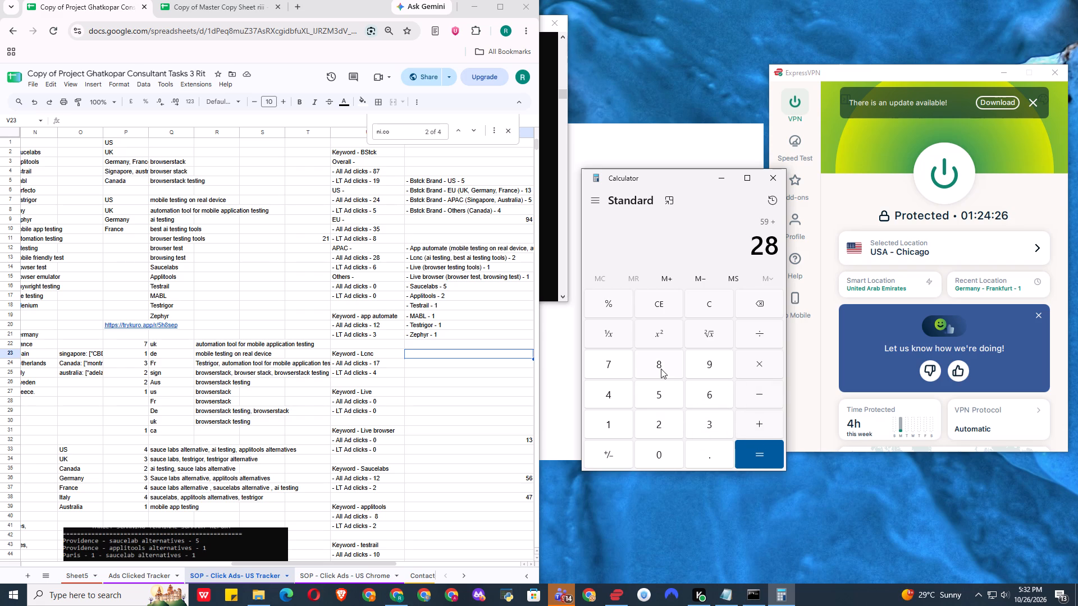
pyautogui.click(761, 421)
# Continue the sum with the app automate 12 and Lcnc 17 All Ad clicks.
pyautogui.scroll(-1, 392, 374)
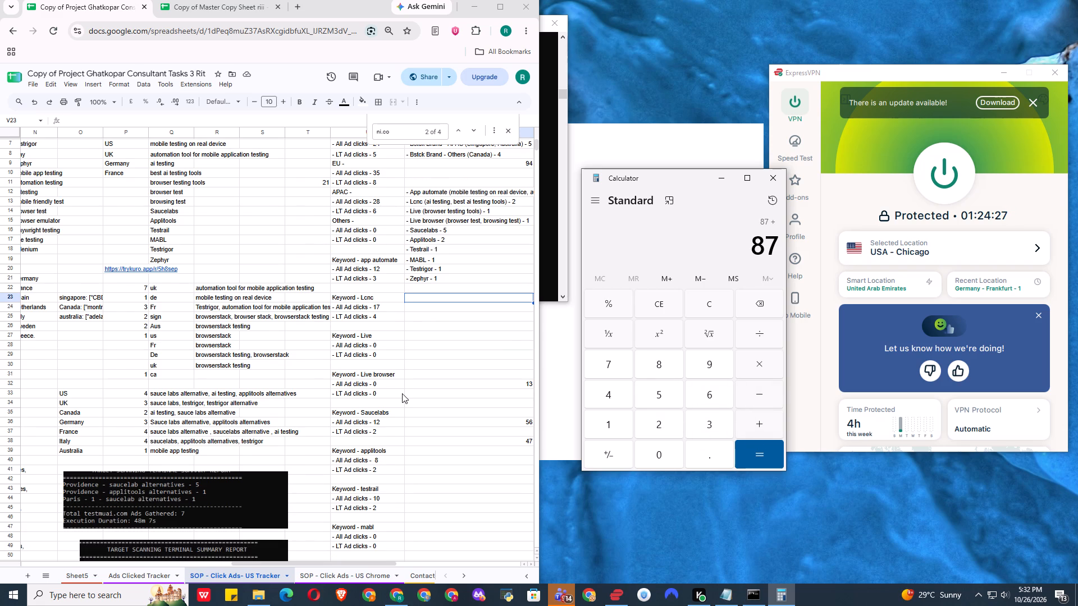
pyautogui.click(607, 428)
pyautogui.click(660, 425)
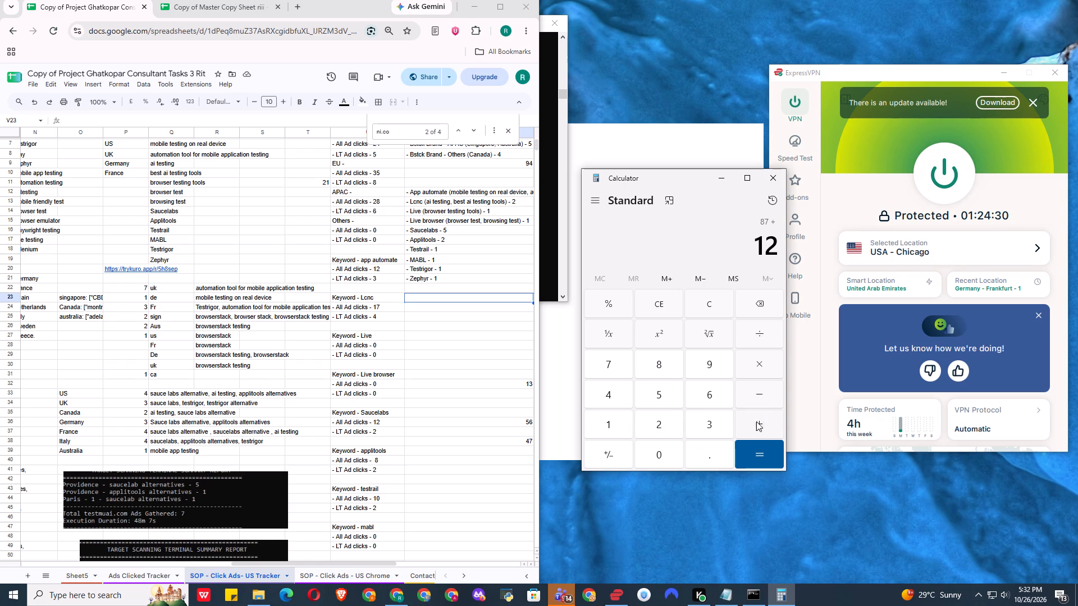
pyautogui.click(757, 425)
pyautogui.click(611, 424)
pyautogui.click(614, 356)
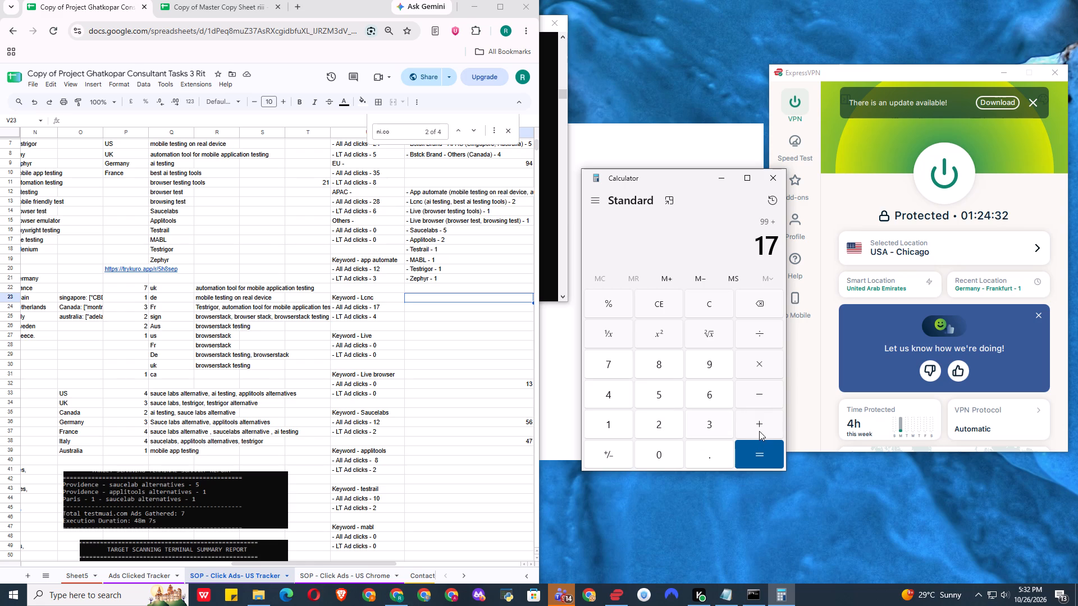
pyautogui.click(763, 420)
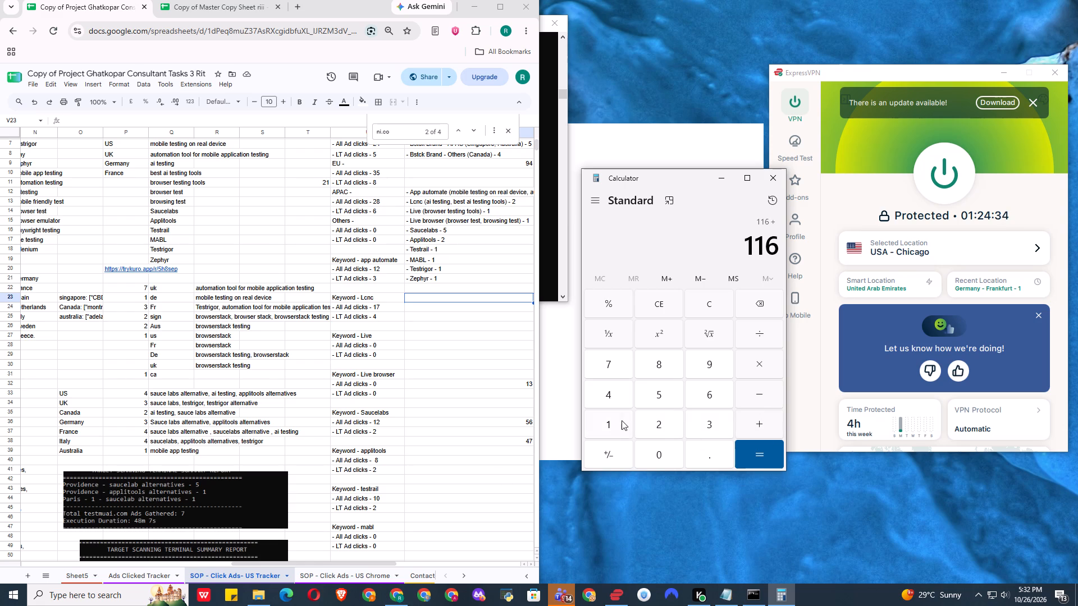
# Complete the sum with the Saucelabs 12, applitools 8, testrail 10 and testrigor 11 All Ad clicks.
pyautogui.click(622, 420)
pyautogui.click(657, 425)
pyautogui.click(757, 425)
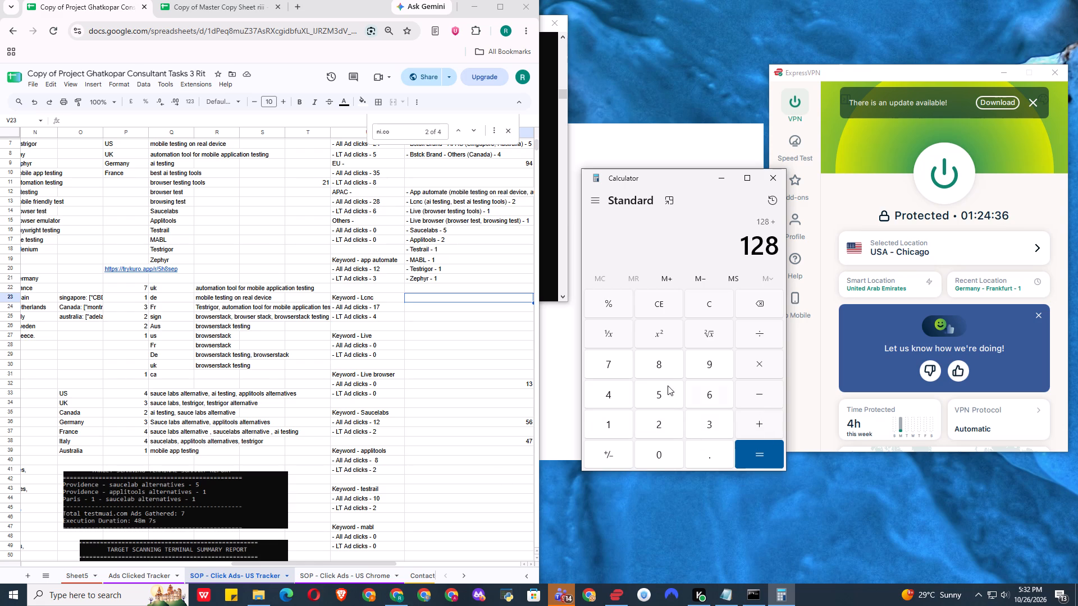
pyautogui.click(666, 361)
pyautogui.click(760, 422)
pyautogui.click(610, 421)
pyautogui.click(657, 452)
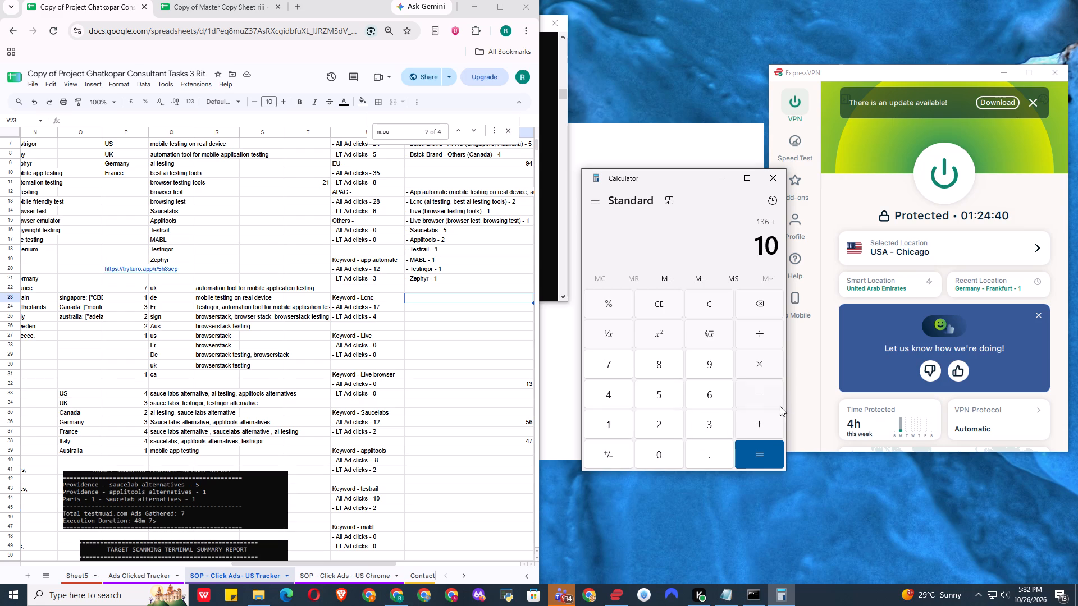
pyautogui.click(757, 424)
pyautogui.scroll(-2, 405, 431)
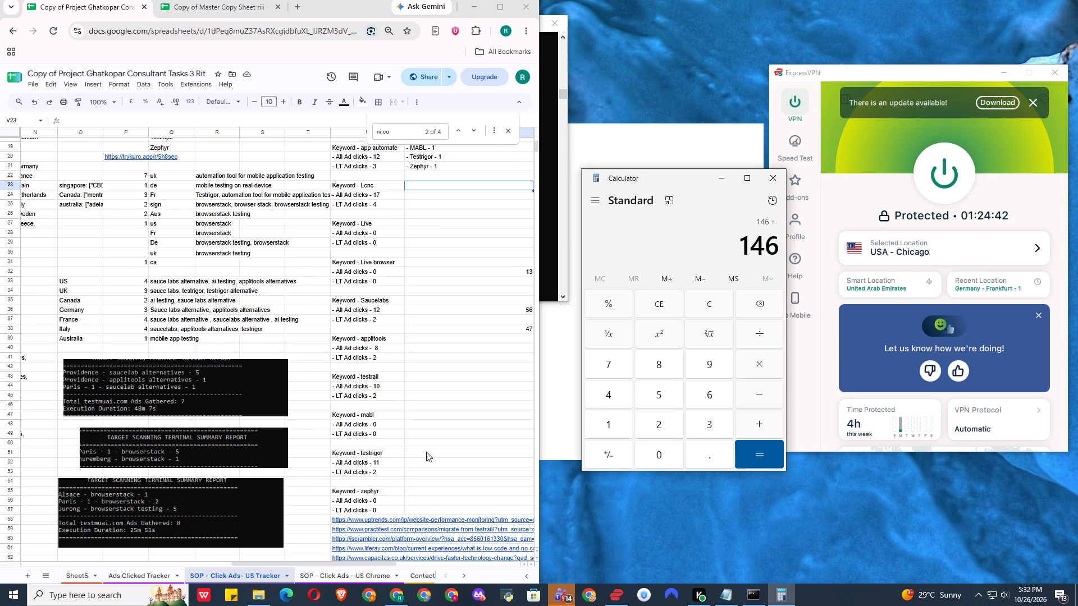
pyautogui.doubleClick(624, 419)
pyautogui.click(765, 456)
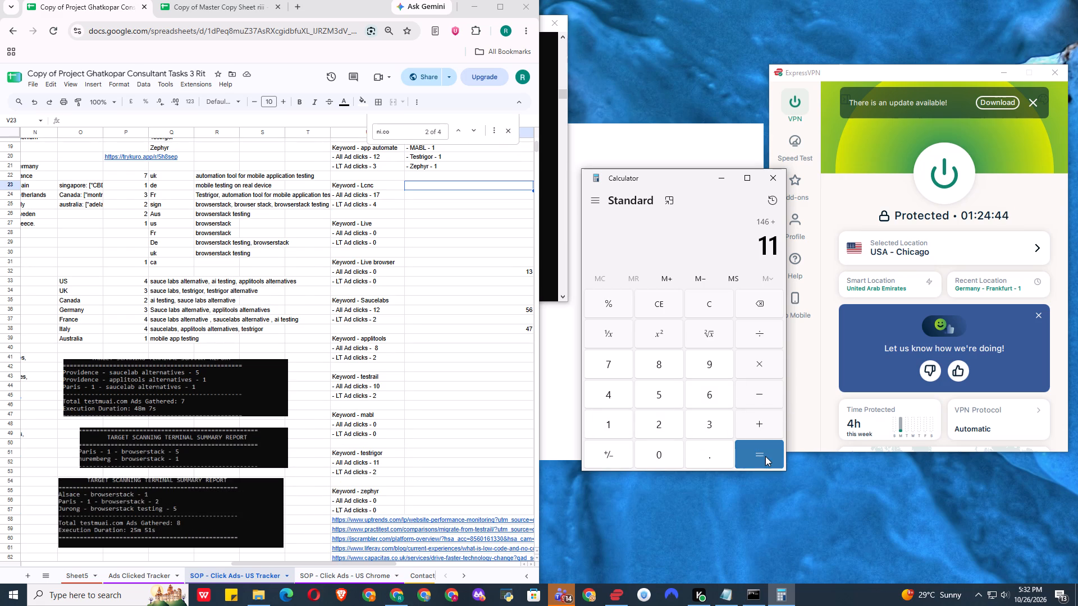
# Compare the sum with the total count above the US Tracker's website list, and close Calculator.
pyautogui.scroll(-1, 429, 387)
pyautogui.moveTo(352, 563); pyautogui.dragTo(76, 568)
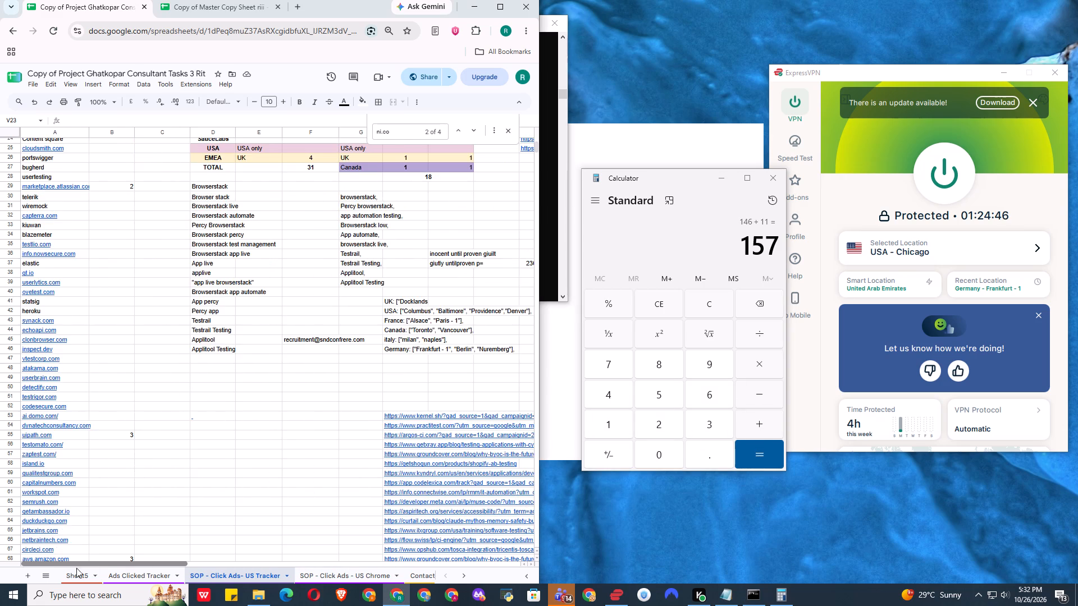
pyautogui.moveTo(76, 568); pyautogui.dragTo(46, 574)
pyautogui.scroll(8, 318, 352)
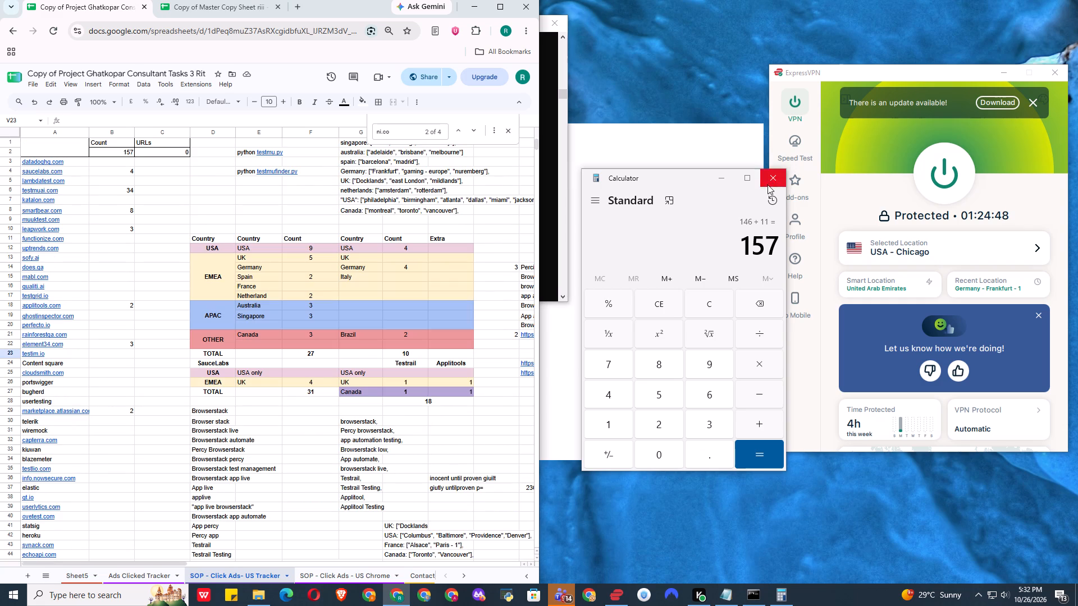
pyautogui.click(768, 185)
# Disconnect the USA - Chicago VPN connection in ExpressVPN.
pyautogui.click(942, 182)
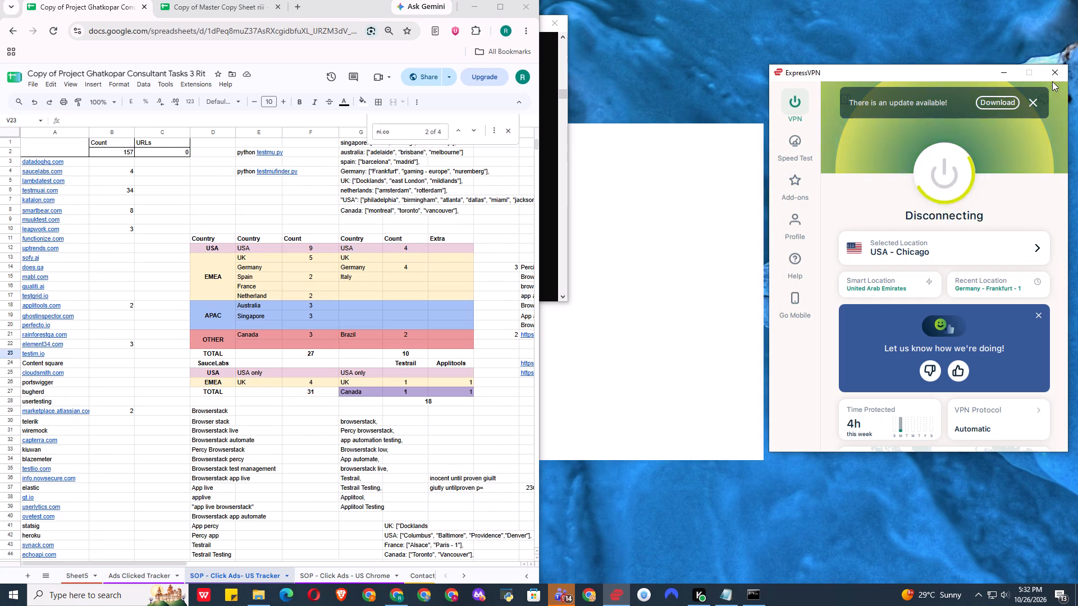
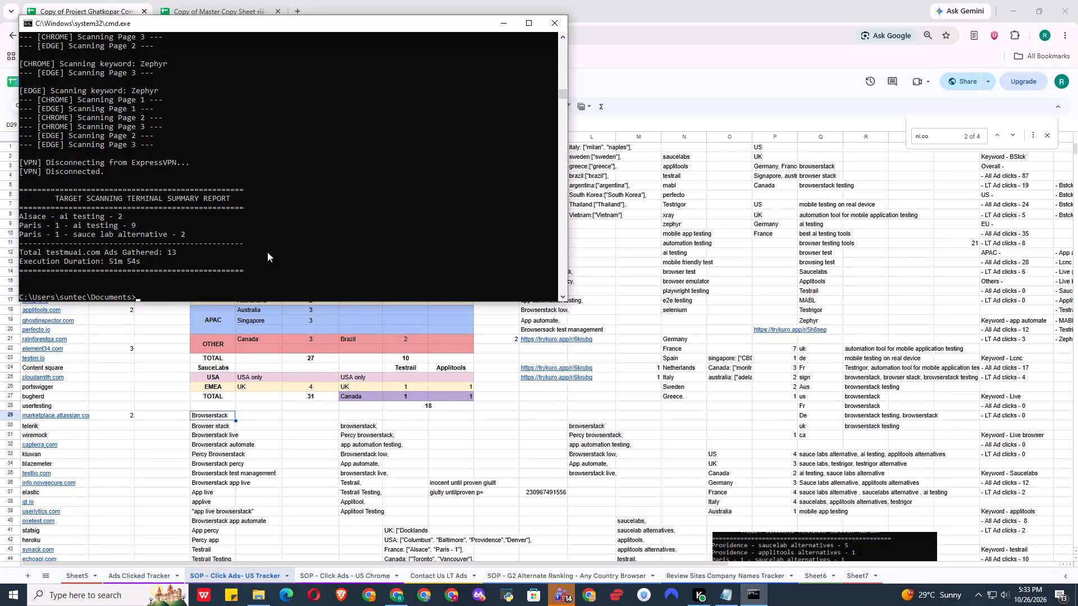
# Close the command prompt window containing the target scanning terminal summary report.
pyautogui.scroll(-2, 842, 501)
pyautogui.scroll(-6, 708, 328)
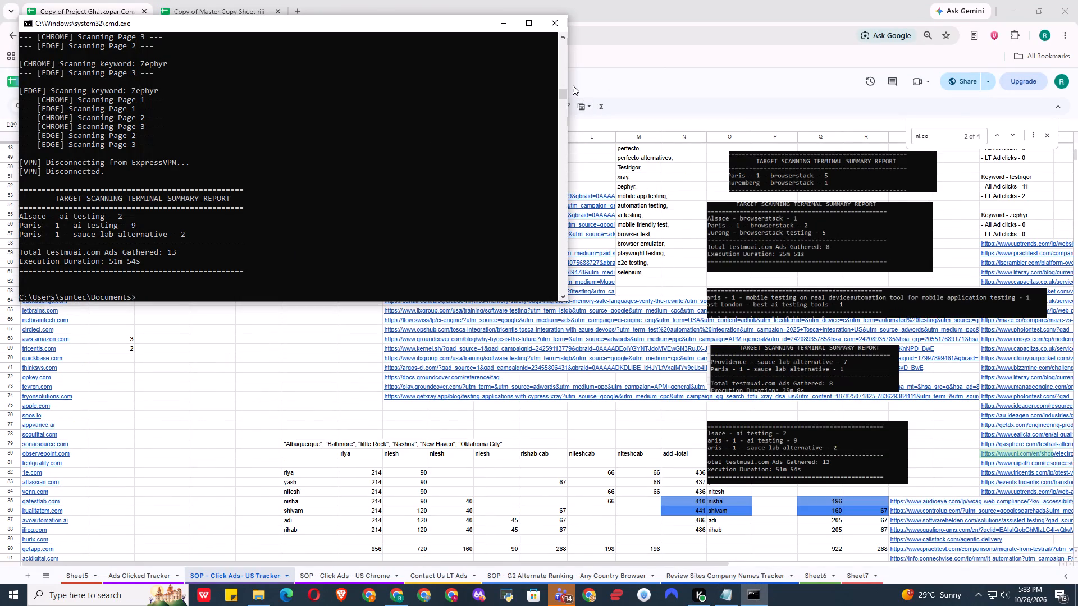
pyautogui.click(556, 25)
pyautogui.scroll(3, 477, 306)
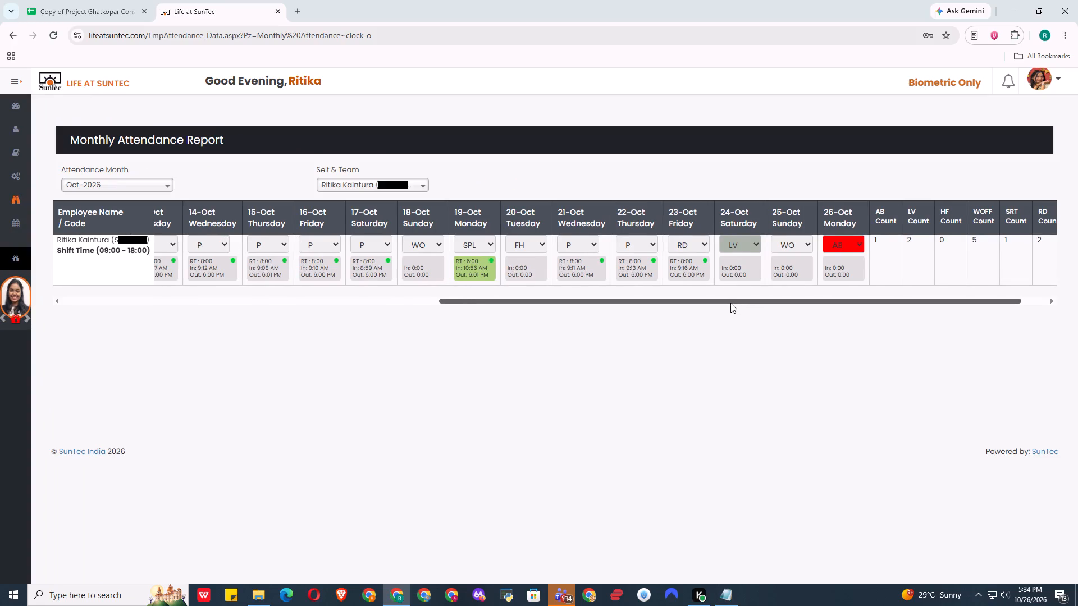
# Review the Oct-2026 Monthly Attendance Report across its daily entries and the attendance count columns.
pyautogui.moveTo(730, 303); pyautogui.dragTo(828, 288)
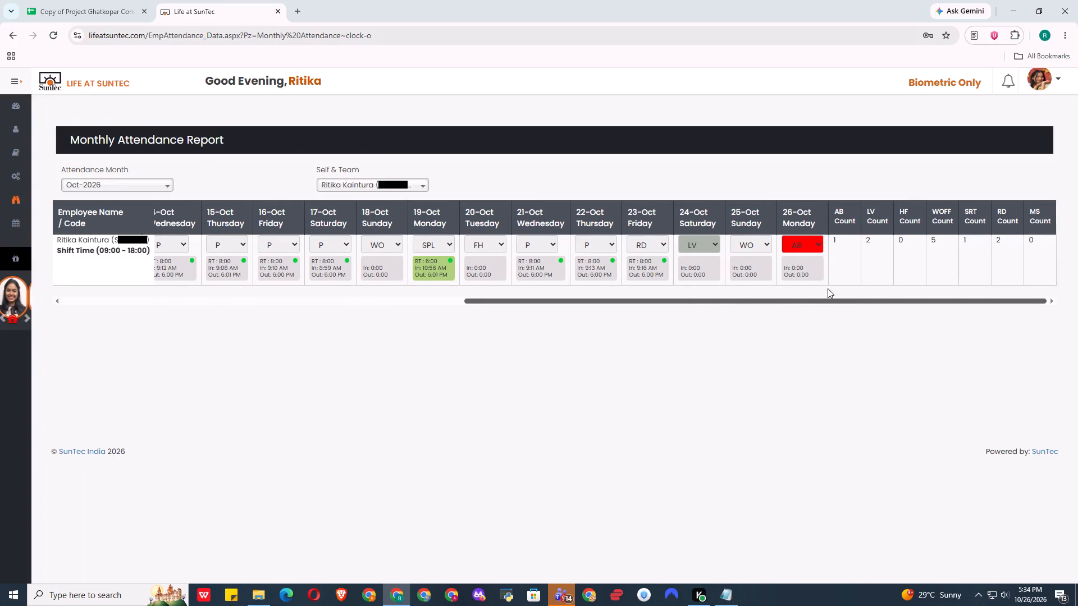
pyautogui.moveTo(828, 288); pyautogui.dragTo(944, 291)
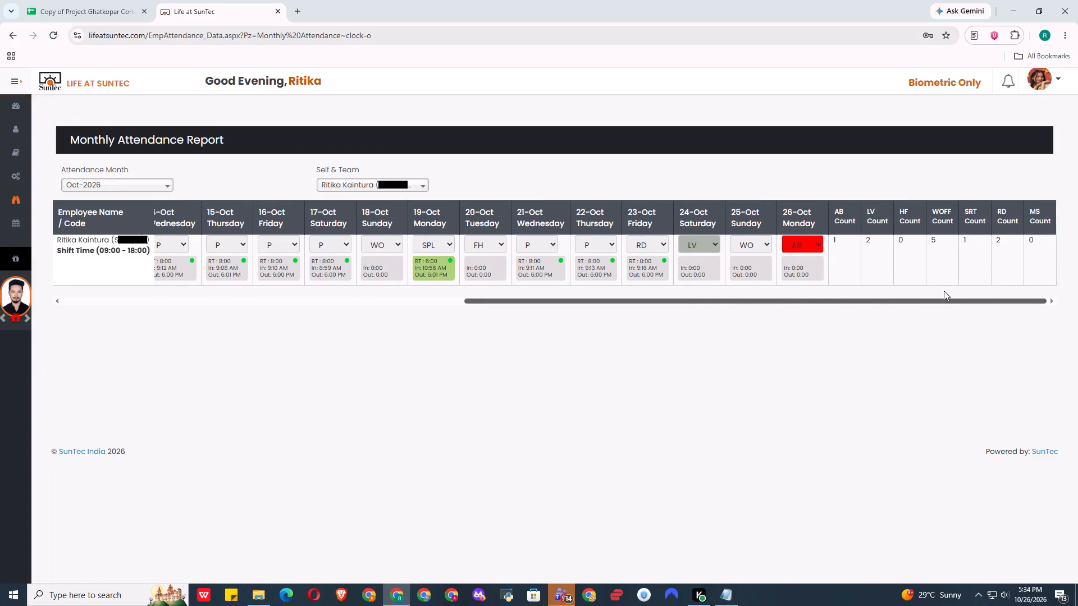
pyautogui.moveTo(944, 291); pyautogui.dragTo(309, 348)
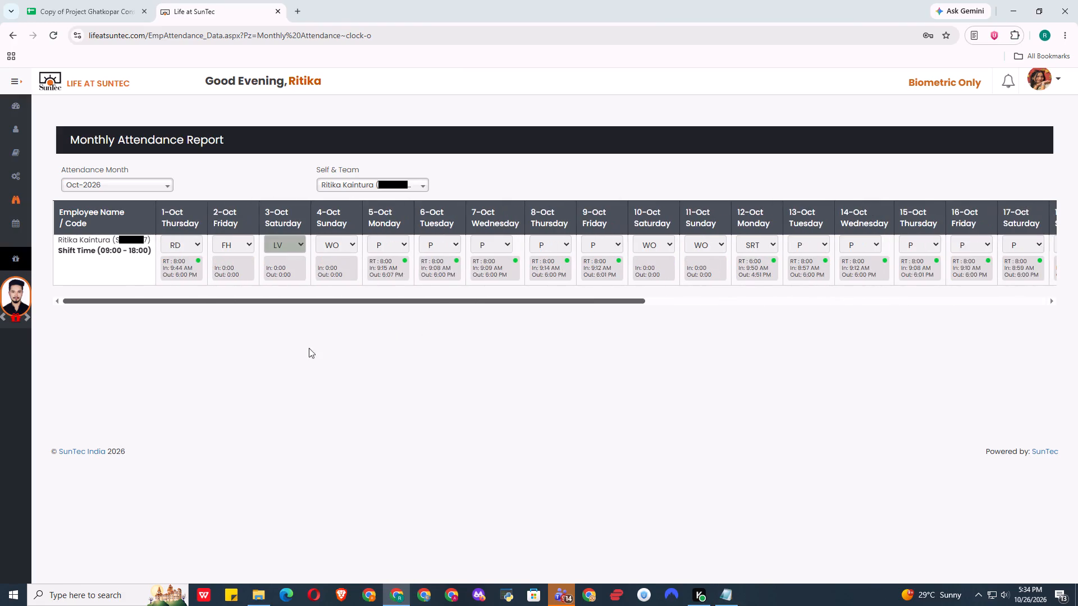
pyautogui.moveTo(309, 348); pyautogui.dragTo(223, 377)
# Open the Life at SunTec dashboard with the timesheet overview.
pyautogui.click(12, 112)
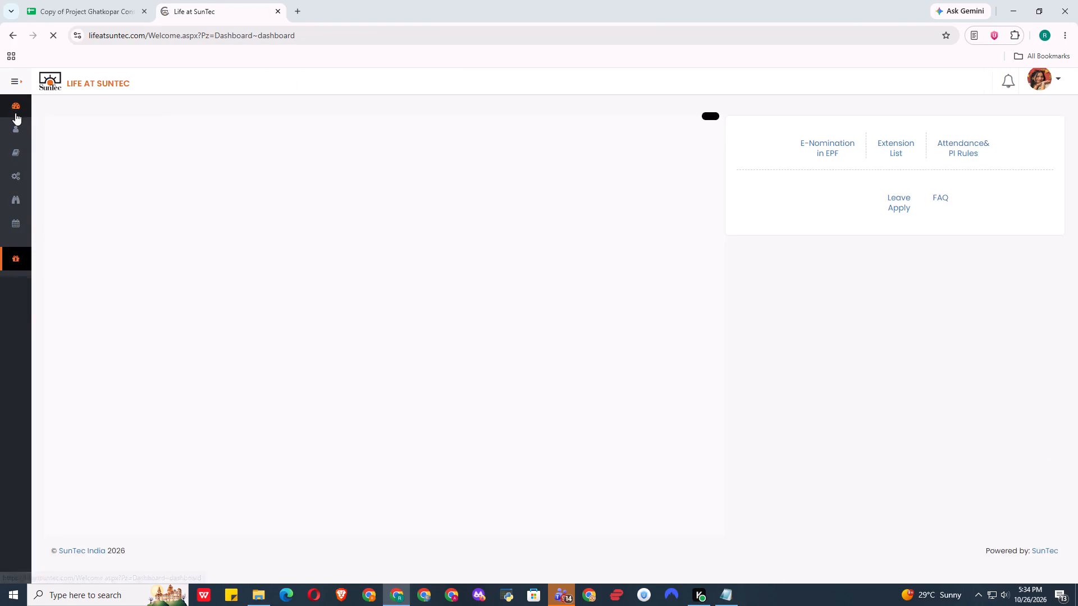
pyautogui.click(326, 236)
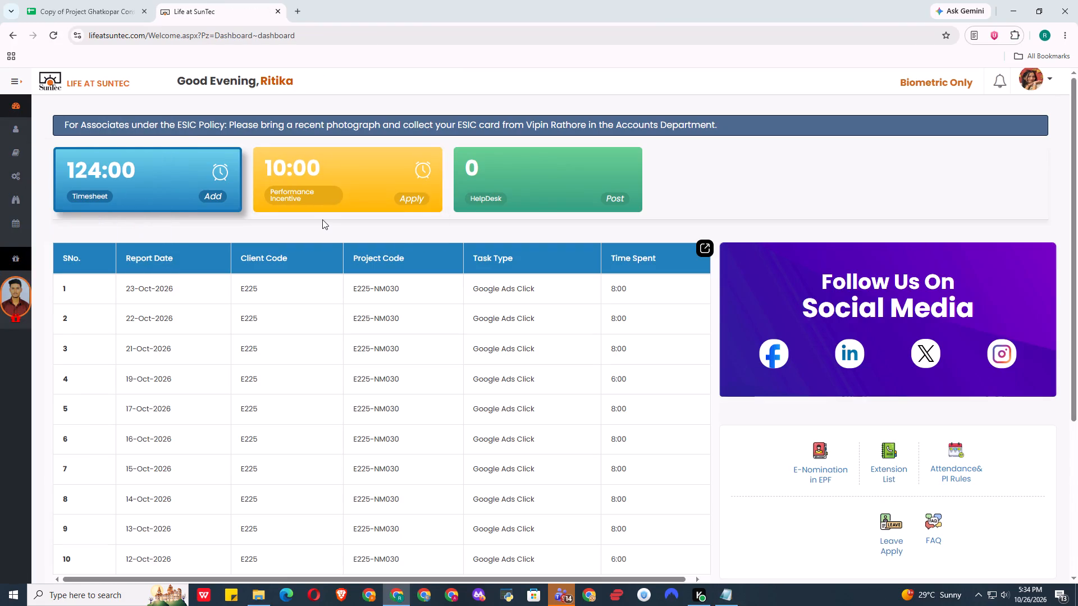
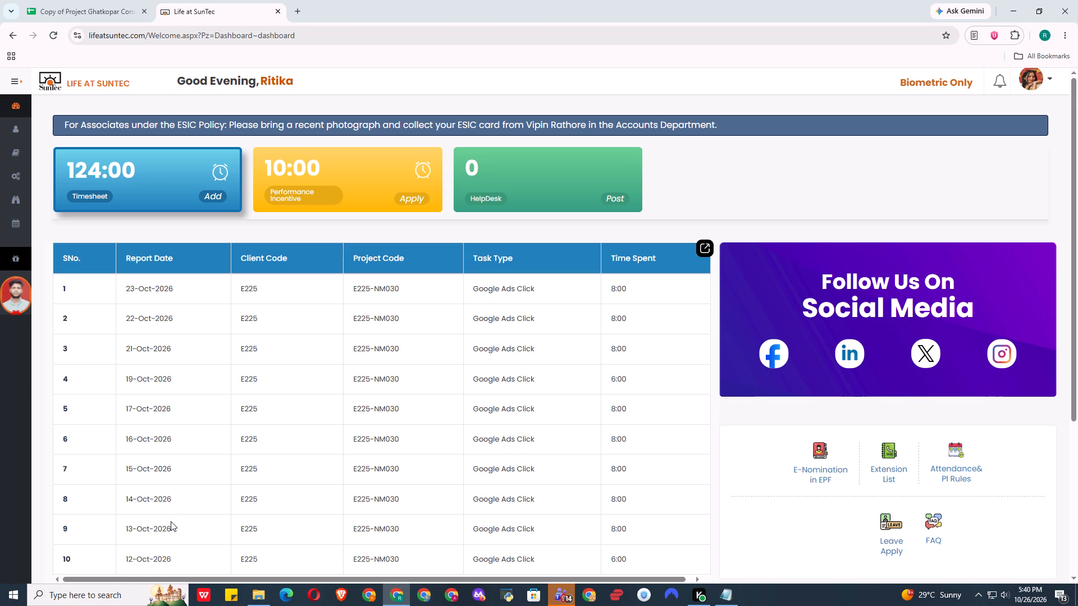
# Reload the Life at SunTec dashboard page showing the timesheet entries.
pyautogui.scroll(2, 307, 375)
pyautogui.click(57, 29)
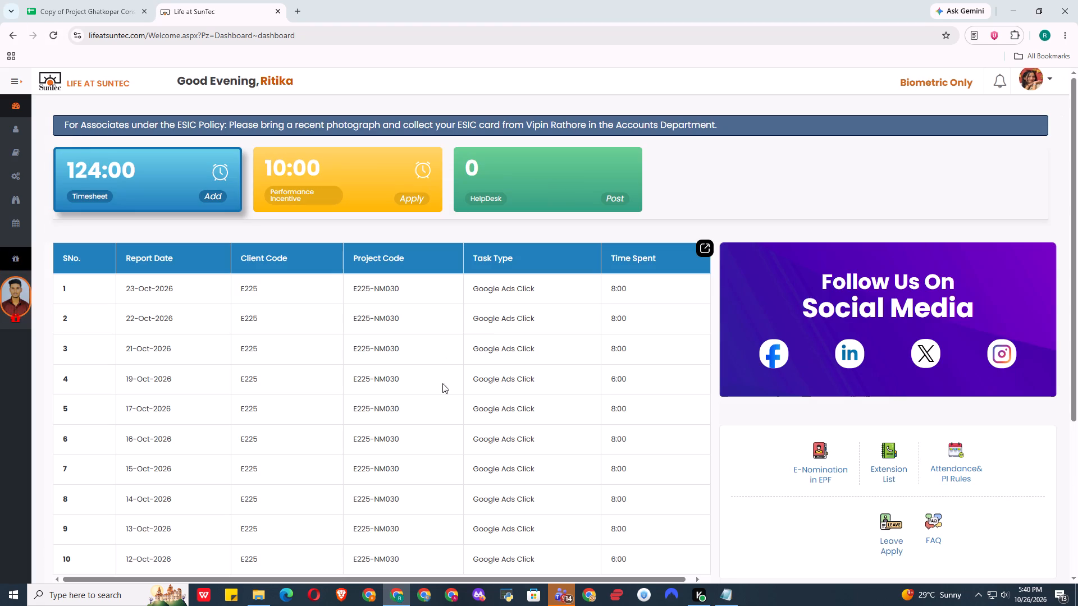
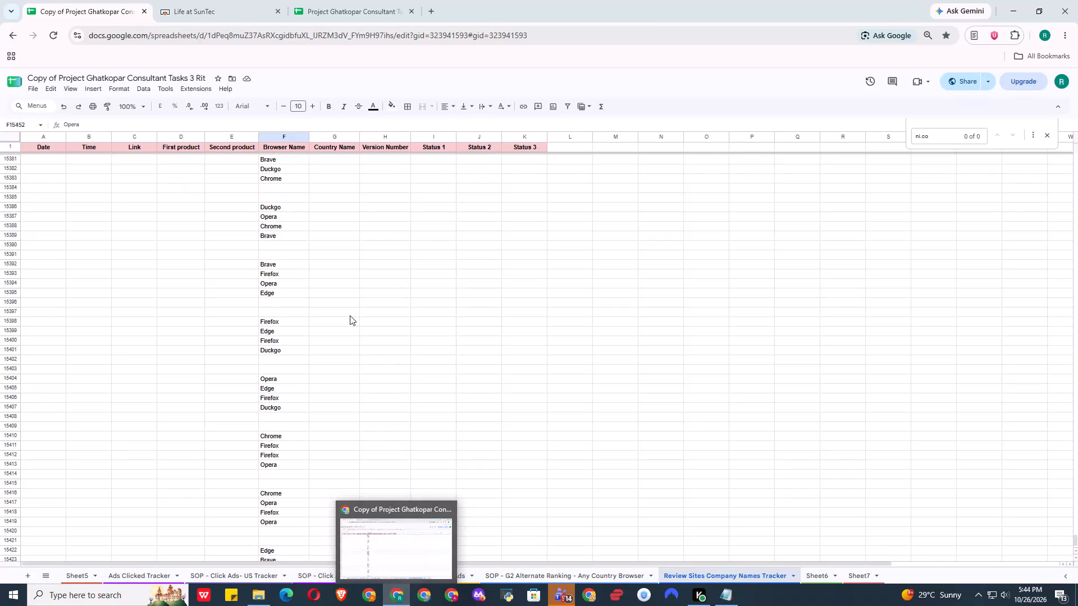
# Paste the copied country names and Done statuses into the Review Sites Company Names Tracker, starting at Country Name cell G9092.
pyautogui.click(372, 338)
pyautogui.click(341, 350)
pyautogui.hotkey('ctrl', 'Up')
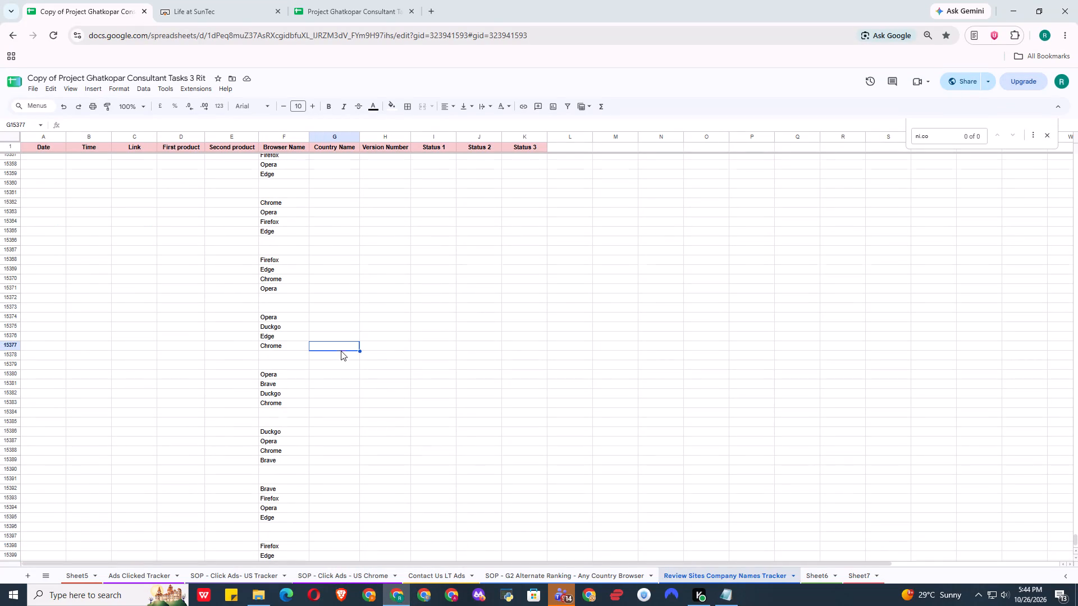
pyautogui.scroll(6, 341, 351)
pyautogui.scroll(-11, 332, 373)
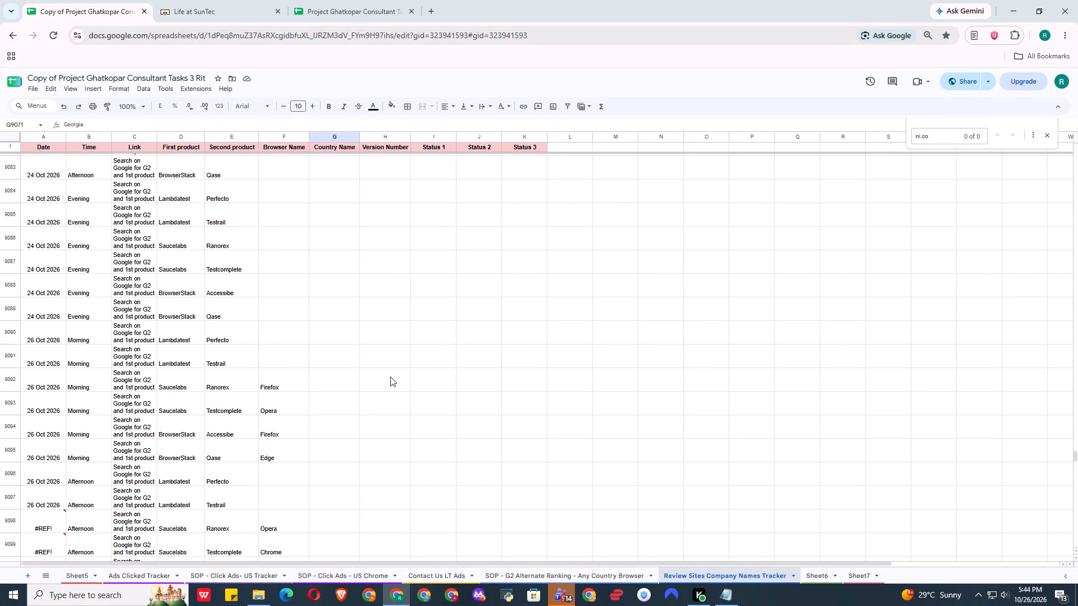
pyautogui.click(340, 381)
pyautogui.hotkey('ctrl', 'v')
# Move Norway and Panama from the 26 Oct afternoon Lambdatest rows to the end of the country list, starting at G9129.
pyautogui.scroll(-3, 390, 403)
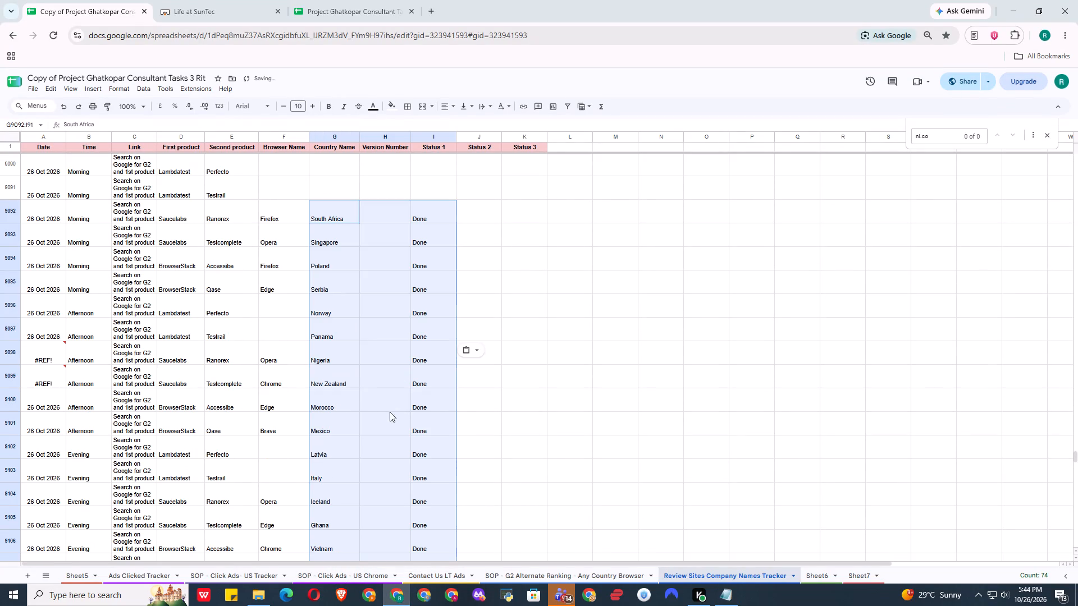
pyautogui.moveTo(337, 306); pyautogui.dragTo(337, 329)
pyautogui.hotkey('ctrl', 'x')
pyautogui.scroll(-5, 413, 484)
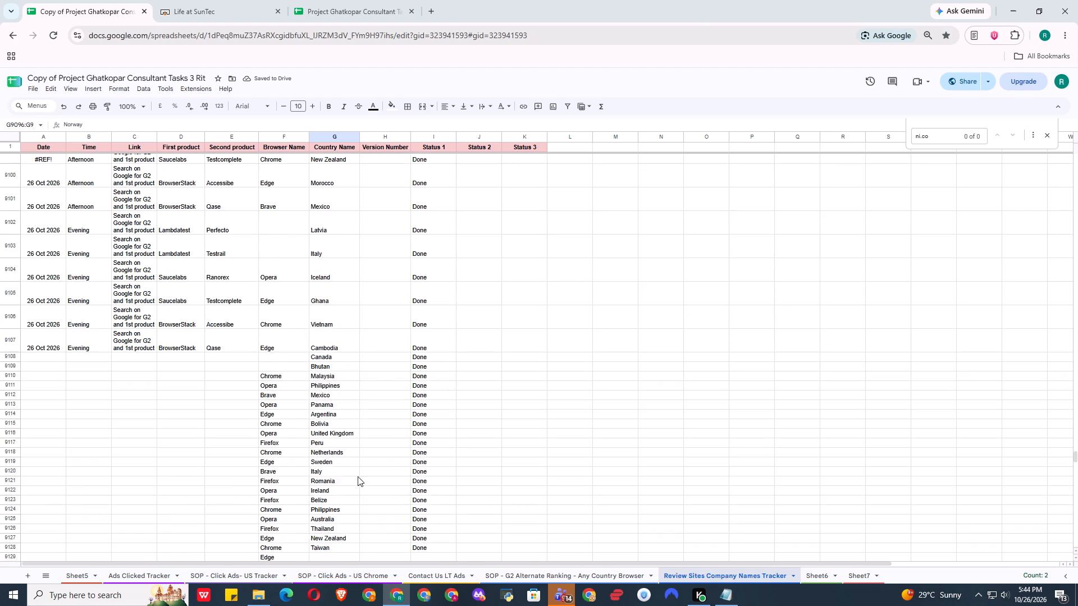
pyautogui.scroll(-4, 358, 476)
pyautogui.click(335, 272)
pyautogui.click(335, 281)
pyautogui.hotkey('ctrl', 'v')
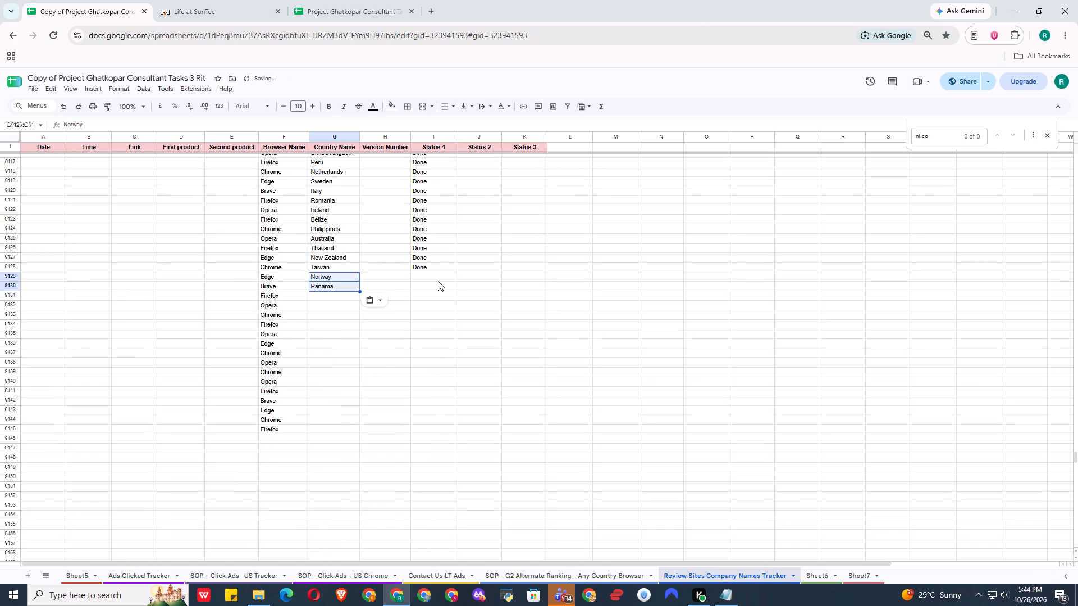
# Move Latvia and Italy from the 26 Oct evening Lambdatest rows to the country list's end, starting at G9131.
pyautogui.scroll(9, 438, 281)
pyautogui.moveTo(335, 456); pyautogui.dragTo(340, 474)
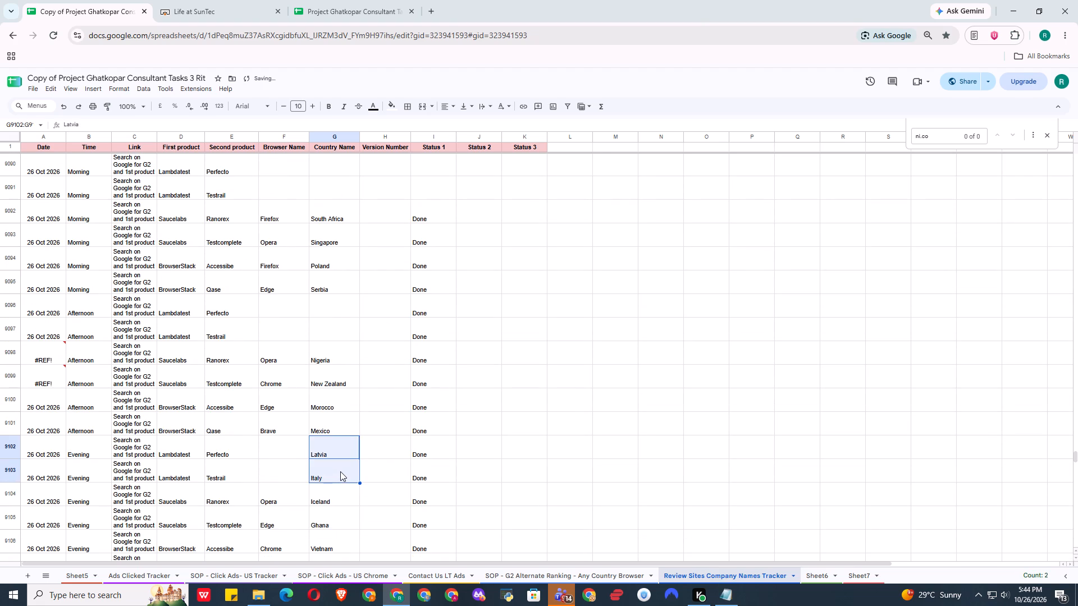
pyautogui.hotkey('ctrl', 'x')
pyautogui.scroll(-4, 406, 509)
pyautogui.scroll(-5, 345, 562)
pyautogui.click(322, 297)
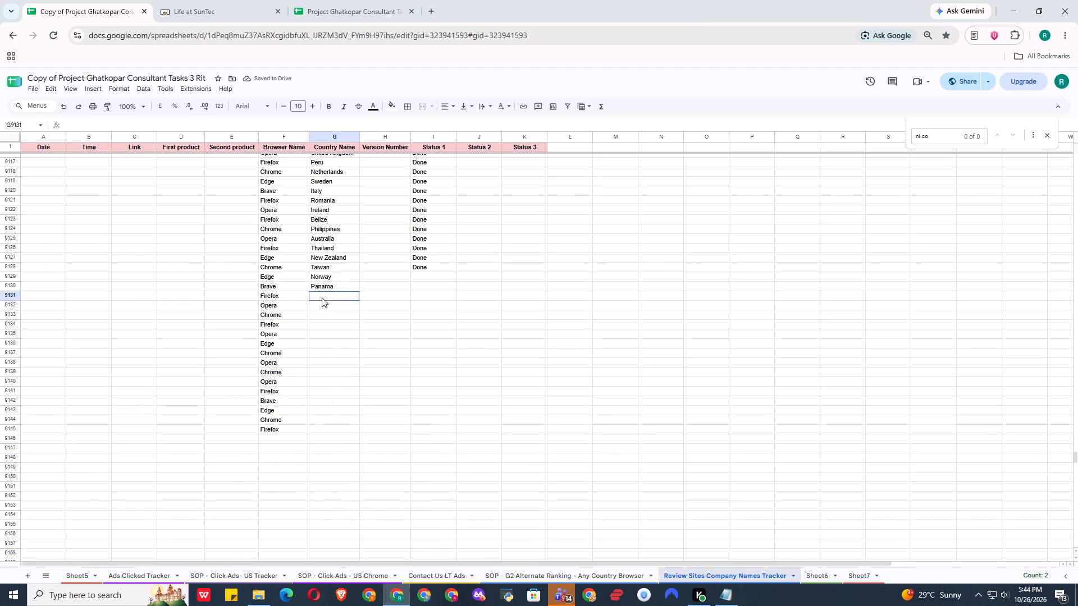
pyautogui.hotkey('ctrl', 'v')
# Move Canada and Bhutan from beside the blank browser cells to the country list's end, starting at G9133.
pyautogui.scroll(5, 415, 309)
pyautogui.moveTo(332, 360); pyautogui.dragTo(332, 362)
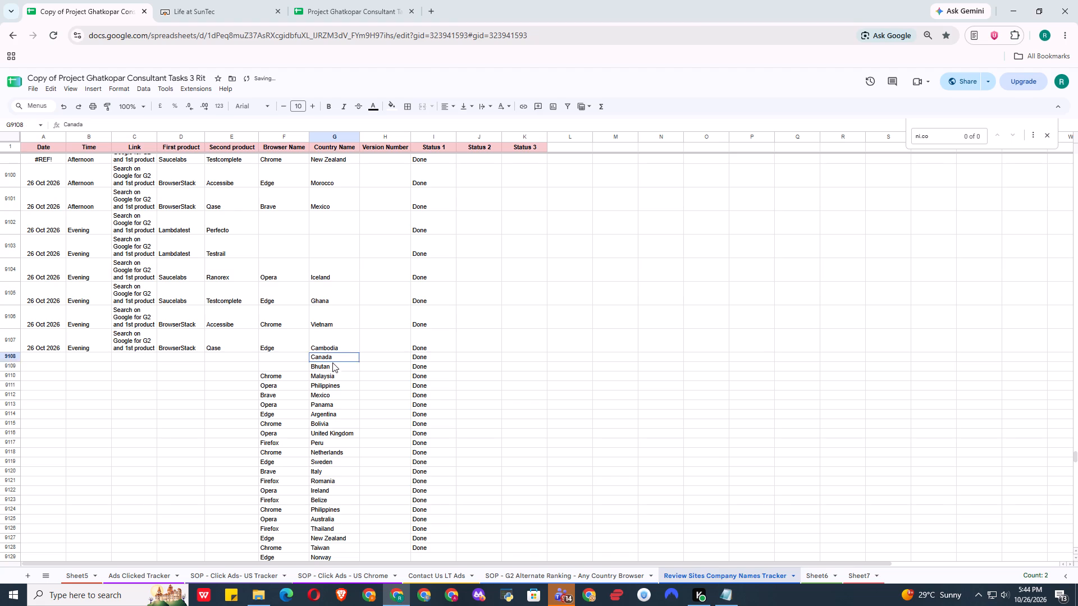
pyautogui.moveTo(332, 362); pyautogui.dragTo(332, 367)
pyautogui.hotkey('ctrl', 'x')
pyautogui.scroll(-4, 386, 502)
pyautogui.click(323, 366)
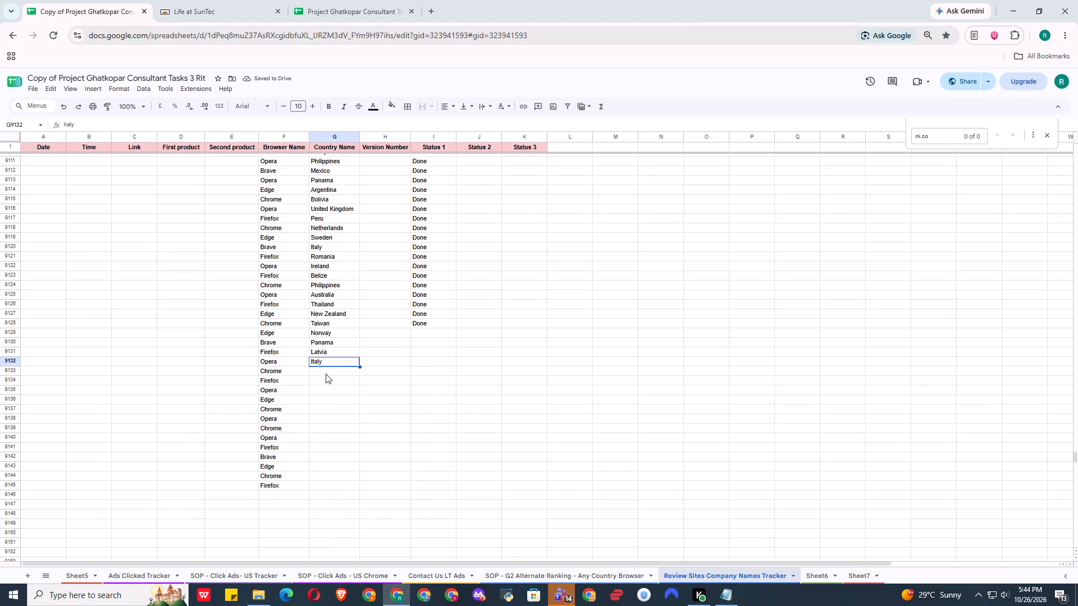
pyautogui.click(326, 375)
pyautogui.hotkey('ctrl', 'v')
# Copy the 24 and 26 Oct 2026 entries, from the Date through the Status 2 column.
pyautogui.scroll(9, 446, 339)
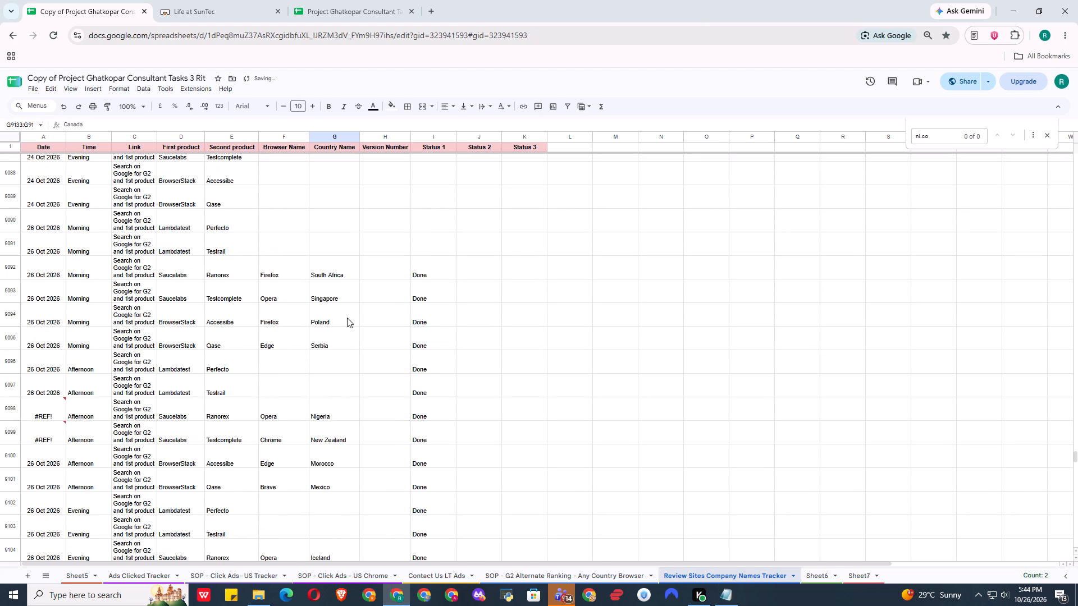
pyautogui.scroll(8, 141, 200)
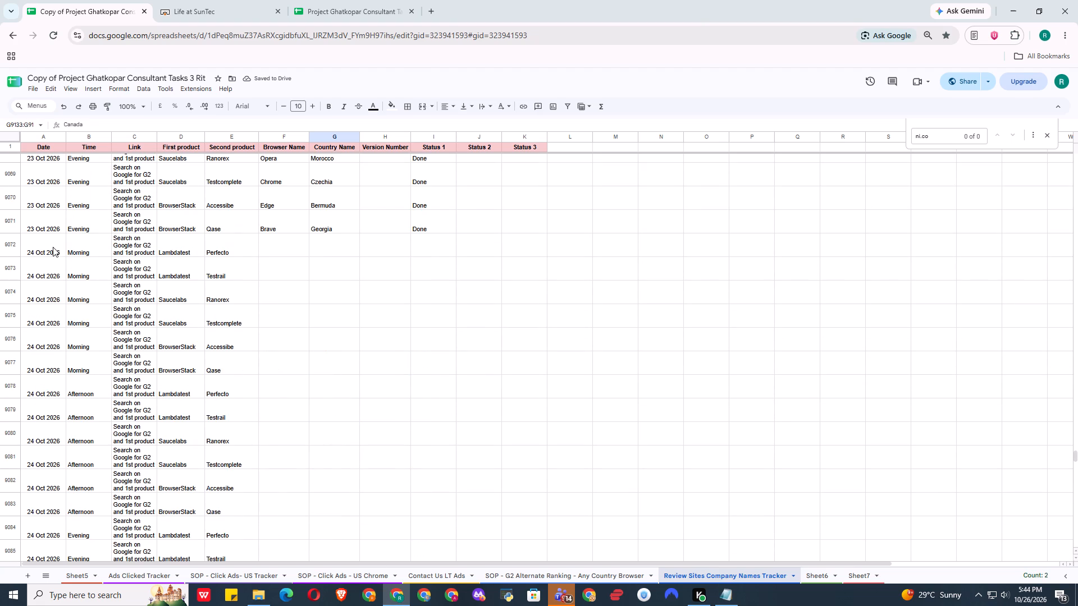
pyautogui.moveTo(53, 247); pyautogui.dragTo(470, 328)
pyautogui.hotkey('ctrl', 'c')
pyautogui.click(552, 315)
pyautogui.scroll(4, 444, 386)
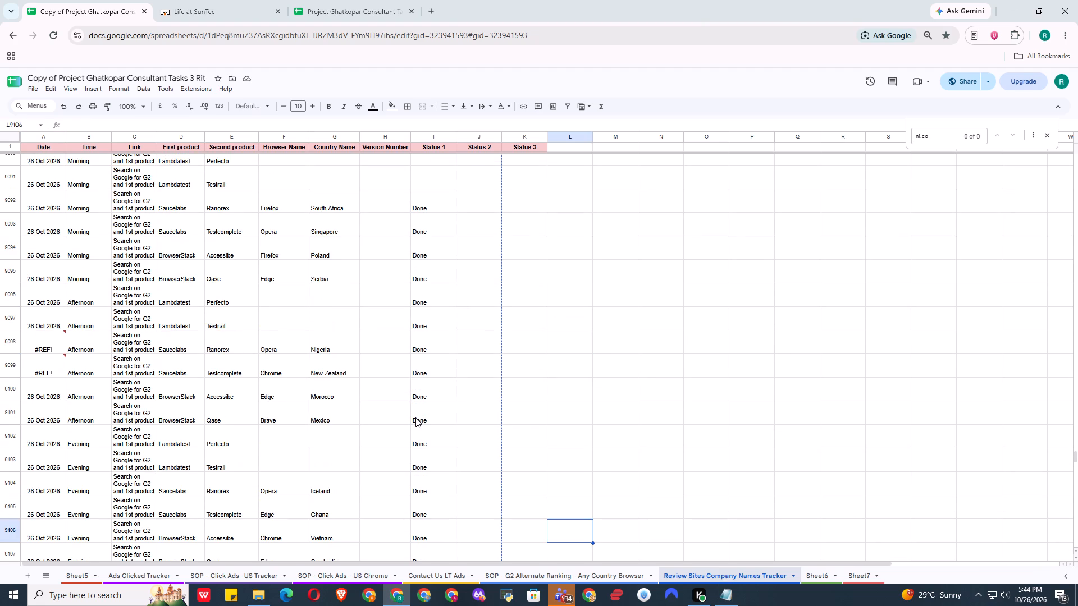
# Paste the copied rows below the last 23 Oct entry in Project Ghatkopar Consultant Tasks 3 Rit's Review Sites Company Names Tracker, starting at A9074.
pyautogui.click(229, 573)
pyautogui.scroll(4, 423, 224)
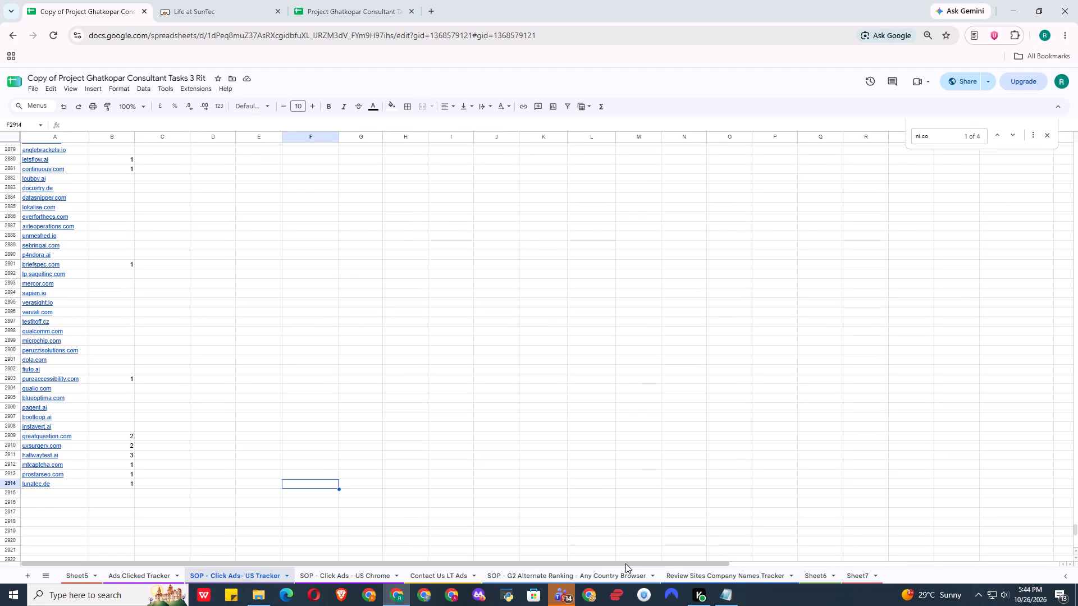
pyautogui.click(395, 0)
pyautogui.click(670, 572)
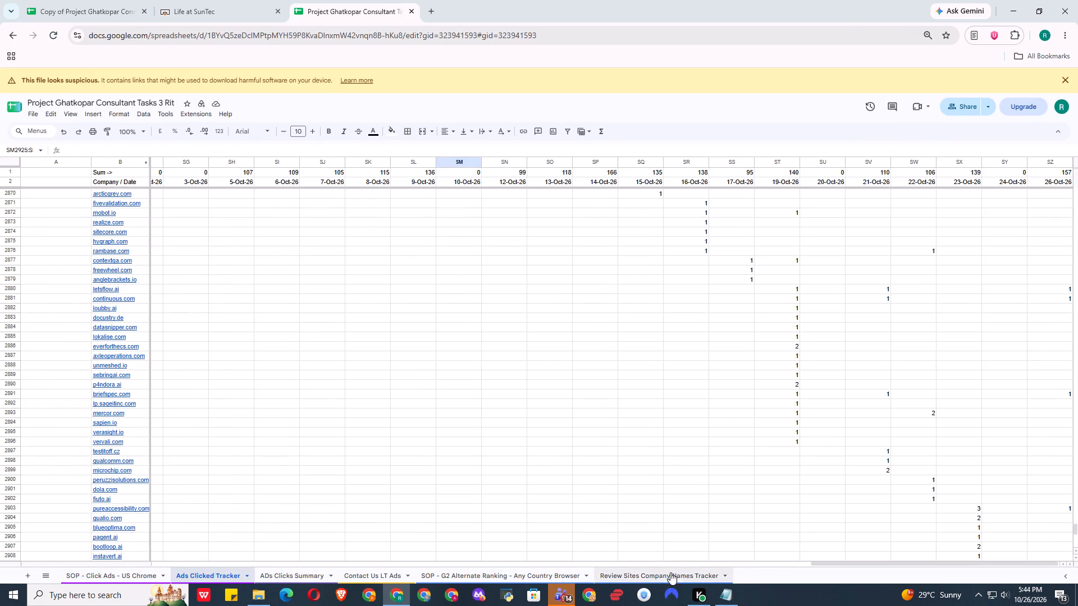
pyautogui.scroll(-3, 397, 216)
pyautogui.click(377, 310)
pyautogui.hotkey('ctrl', 'Down')
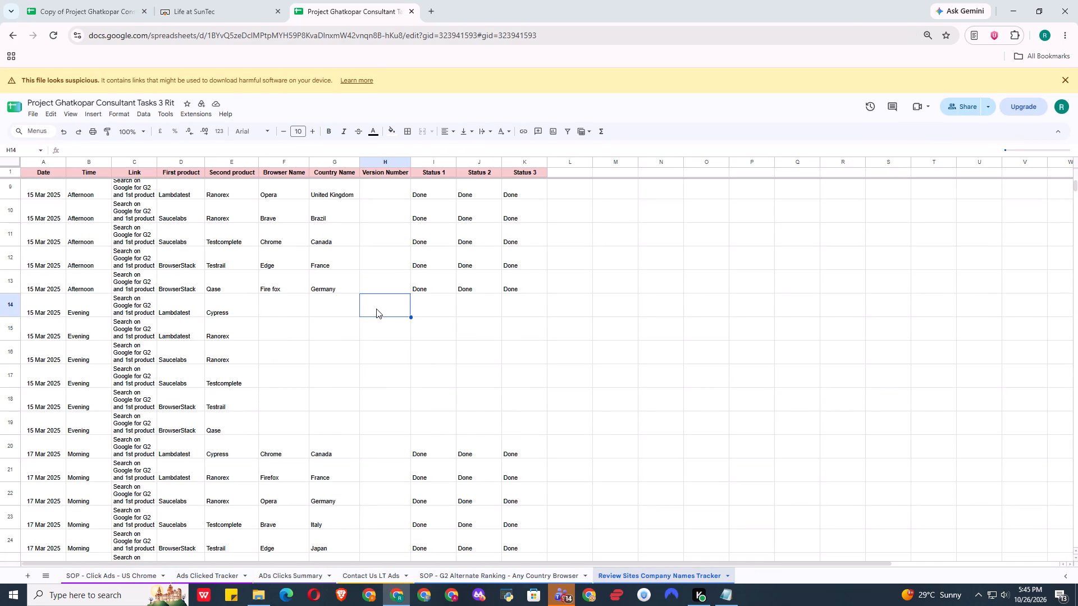
pyautogui.press('Left')
pyautogui.hotkey('ctrl', 'Up')
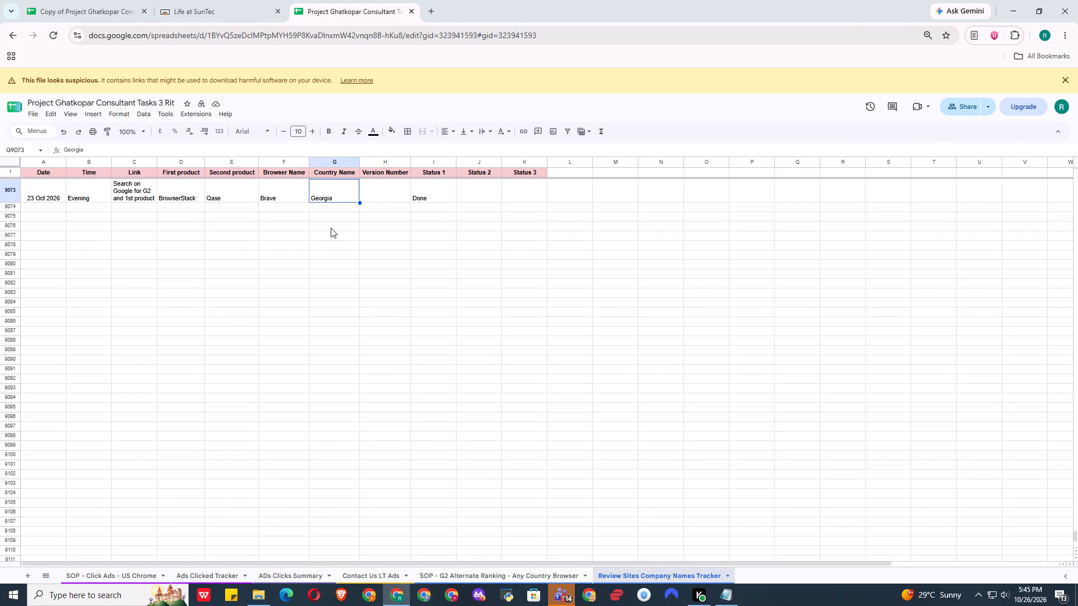
pyautogui.click(54, 208)
pyautogui.hotkey('ctrl', 'v')
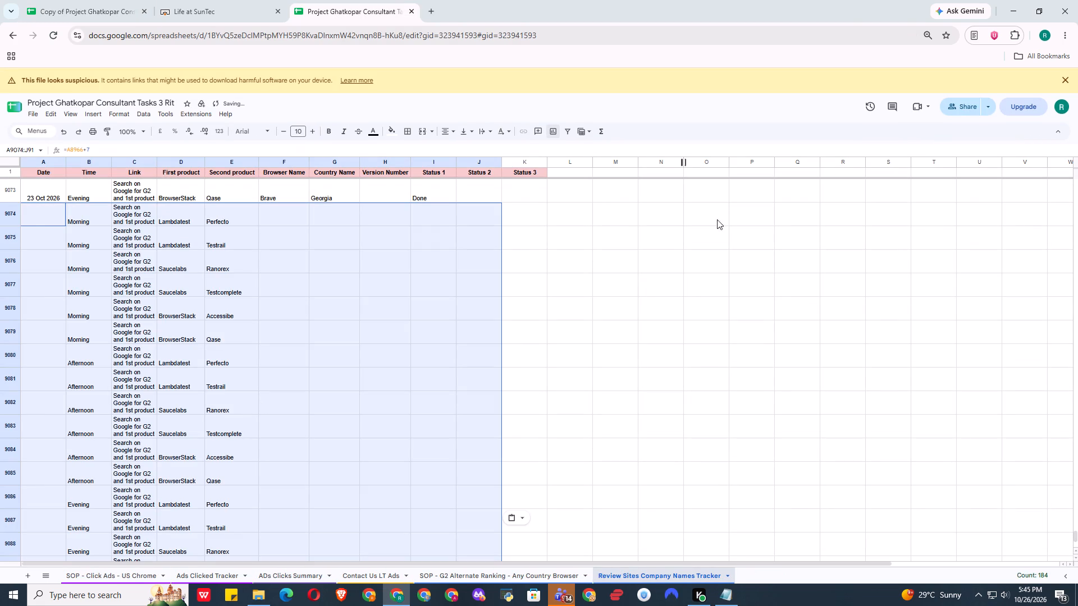
# Clear the Done status from the 26 Oct afternoon and evening Lambdatest rows for Perfecto and Testrail.
pyautogui.scroll(-1, 234, 375)
pyautogui.scroll(-10, 302, 387)
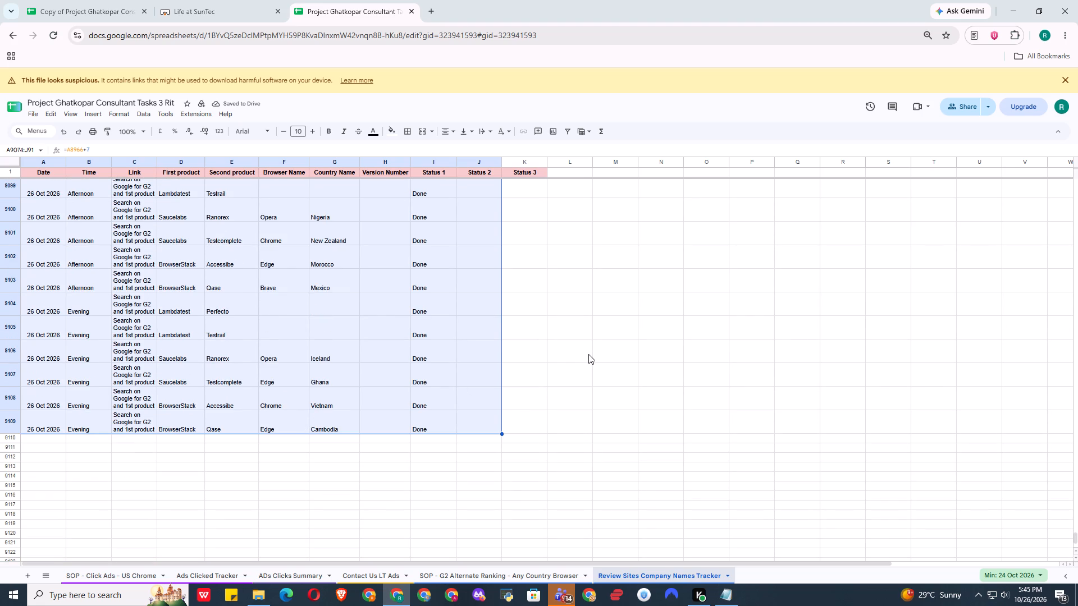
pyautogui.moveTo(410, 305); pyautogui.dragTo(416, 331)
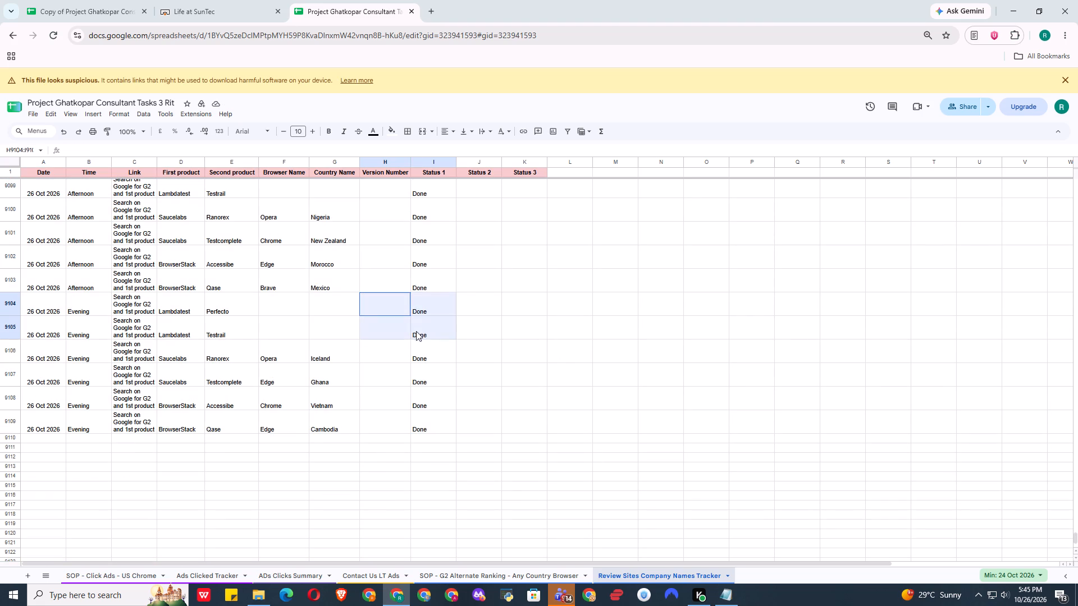
pyautogui.moveTo(416, 331); pyautogui.dragTo(426, 337)
pyautogui.press('BackSpace')
pyautogui.scroll(3, 536, 323)
pyautogui.moveTo(431, 306); pyautogui.dragTo(430, 334)
pyautogui.moveTo(432, 349); pyautogui.dragTo(436, 330)
pyautogui.press('BackSpace')
pyautogui.press('BackSpace')
pyautogui.press('BackSpace')
pyautogui.press('BackSpace')
pyautogui.click(543, 351)
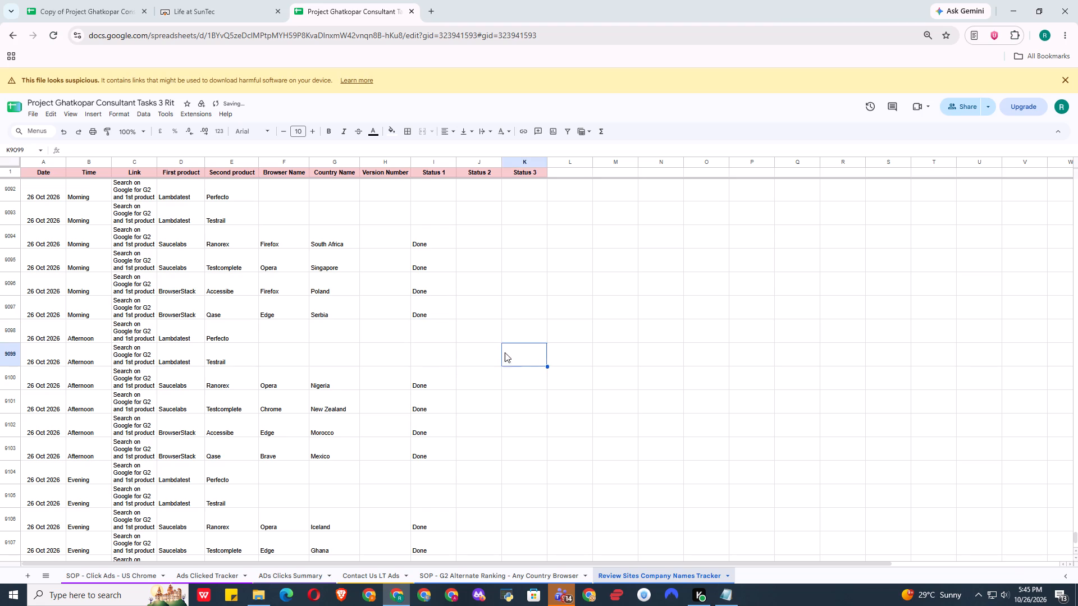
# Review the pasted 26 Oct rows and the Ads Clicked Tracker sheet.
pyautogui.scroll(-3, 465, 357)
pyautogui.scroll(2, 476, 328)
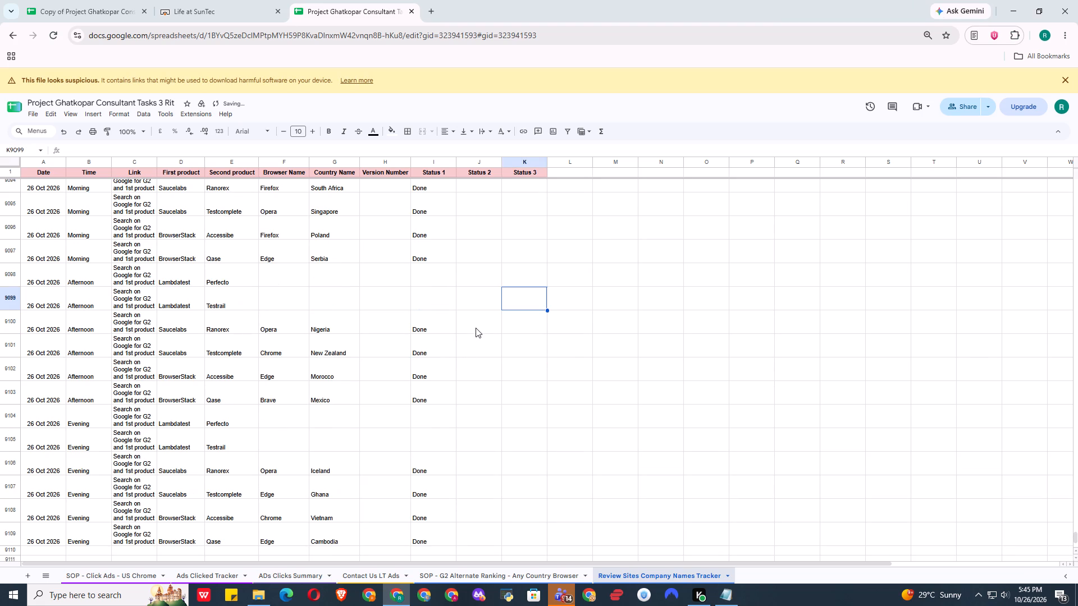
pyautogui.scroll(2, 476, 328)
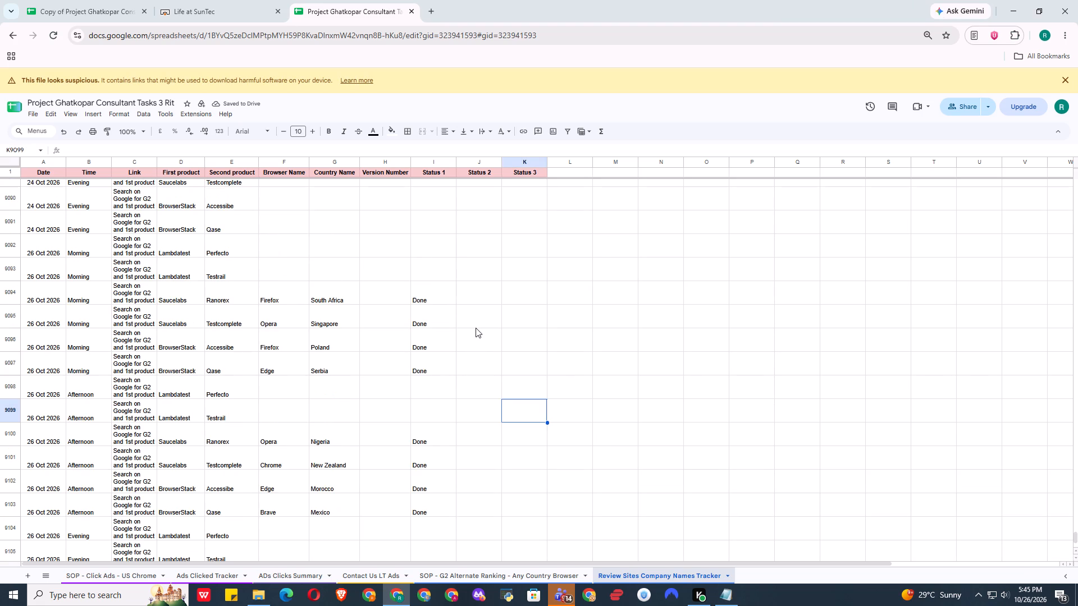
pyautogui.scroll(-3, 476, 328)
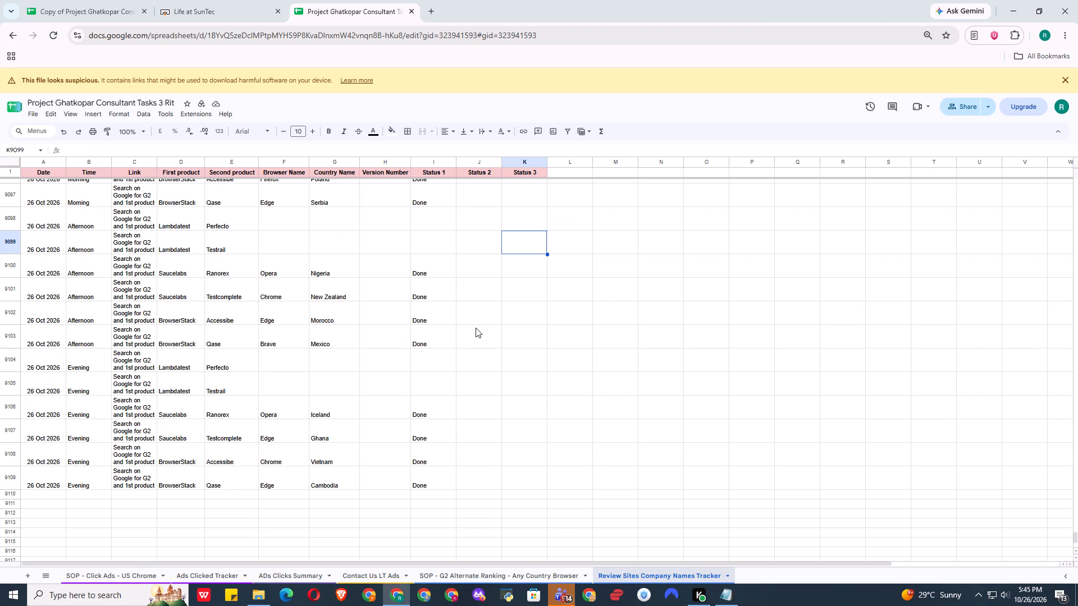
pyautogui.scroll(1, 476, 328)
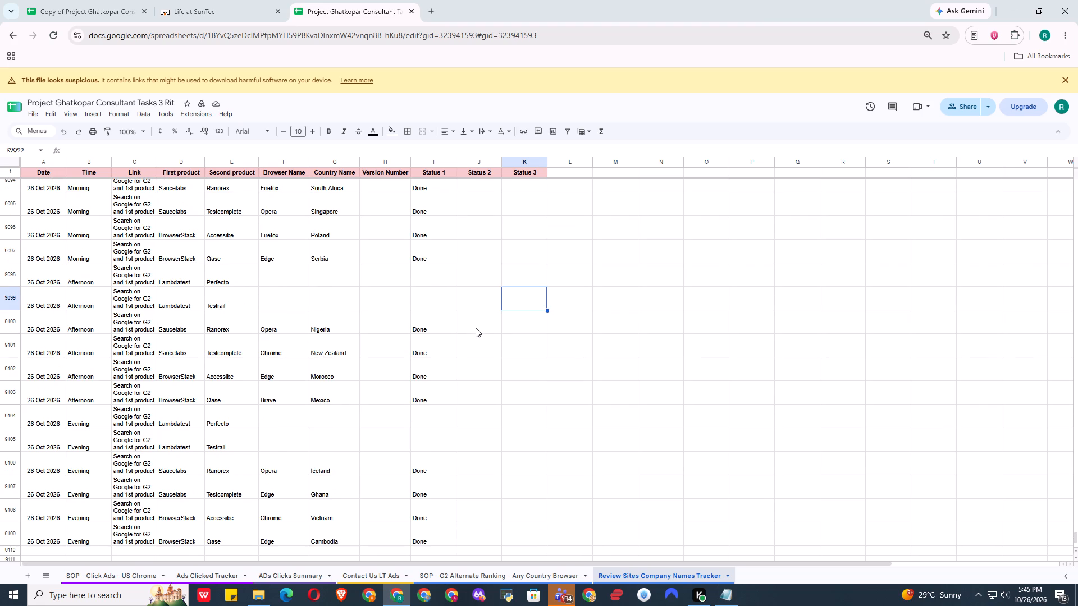
pyautogui.click(476, 328)
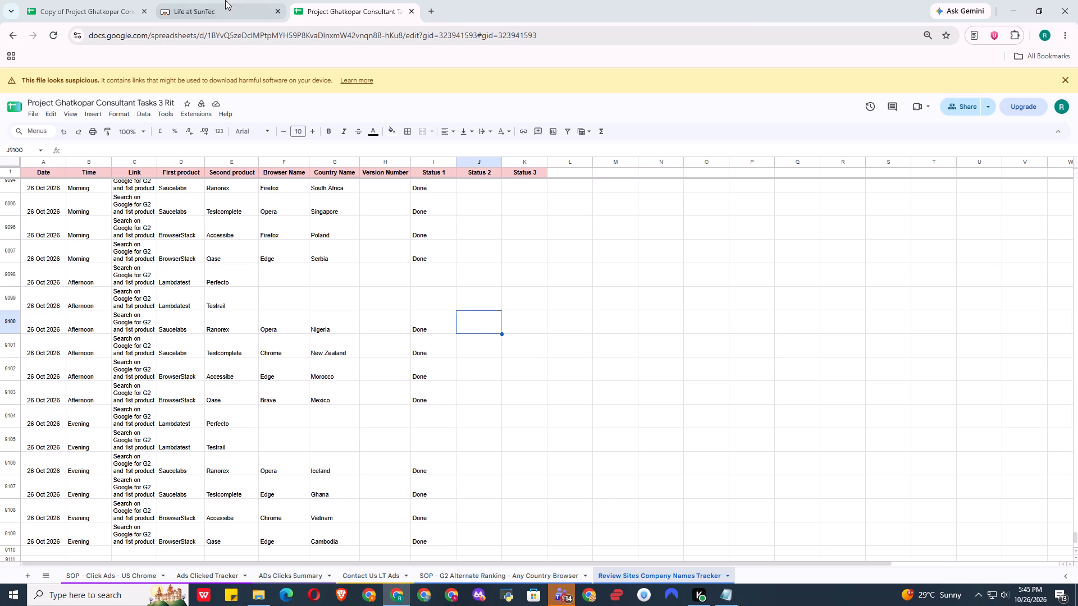
pyautogui.click(211, 575)
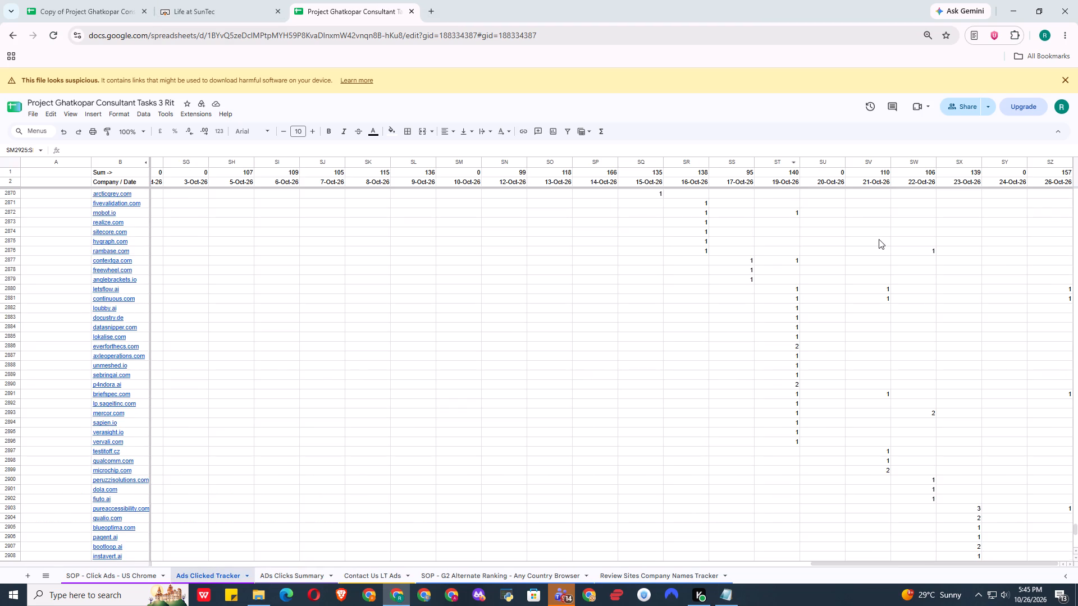
pyautogui.scroll(3, 879, 239)
# Close the Project Ghatkopar Consultant Tasks 3 Rit spreadsheet and open the Fill Timesheet form on the Life at SunTec portal.
pyautogui.click(411, 11)
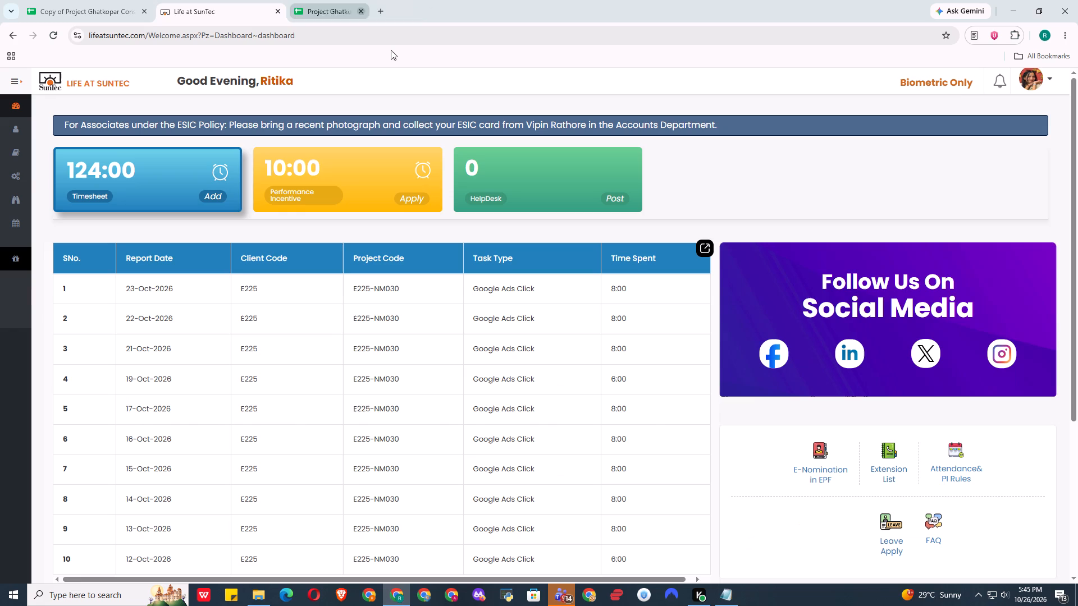
pyautogui.scroll(3, 248, 273)
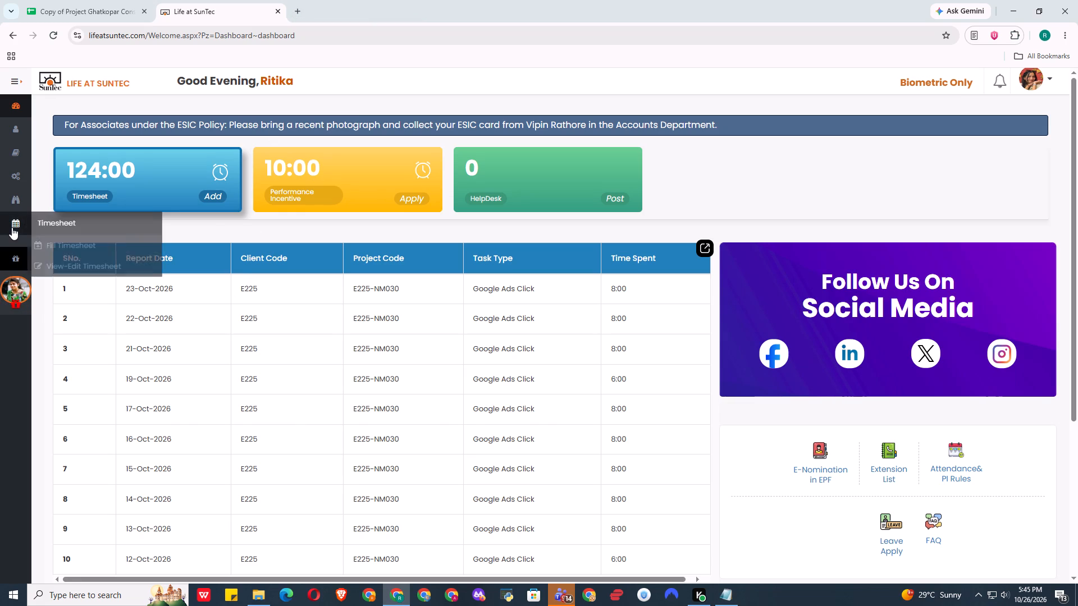
pyautogui.click(81, 249)
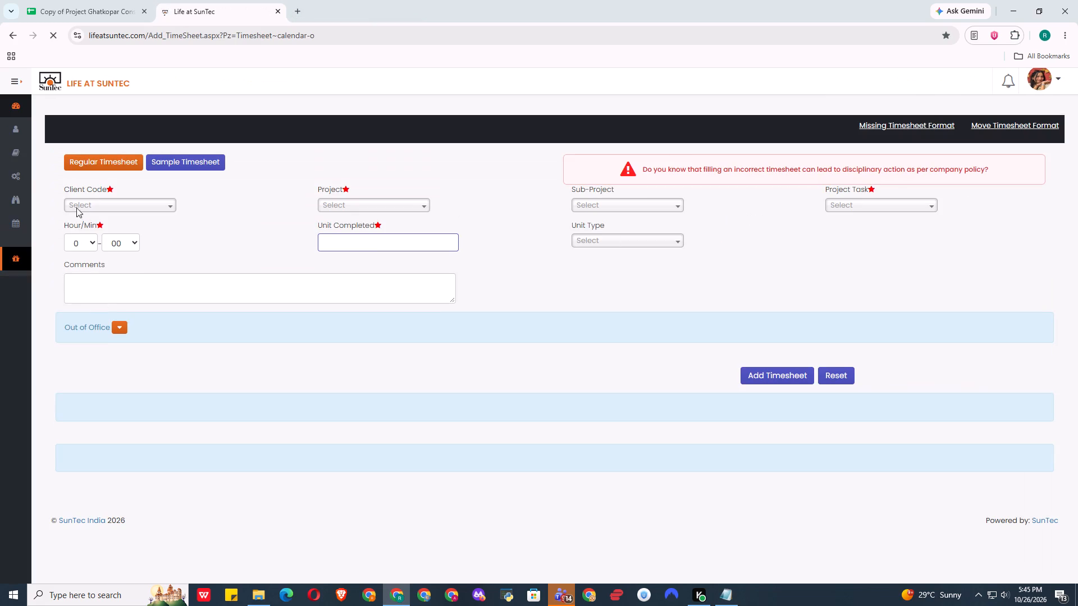
# Set client code E225 and project E225-NM030 in the timesheet entry for 26/10/2026.
pyautogui.click(99, 198)
pyautogui.click(105, 205)
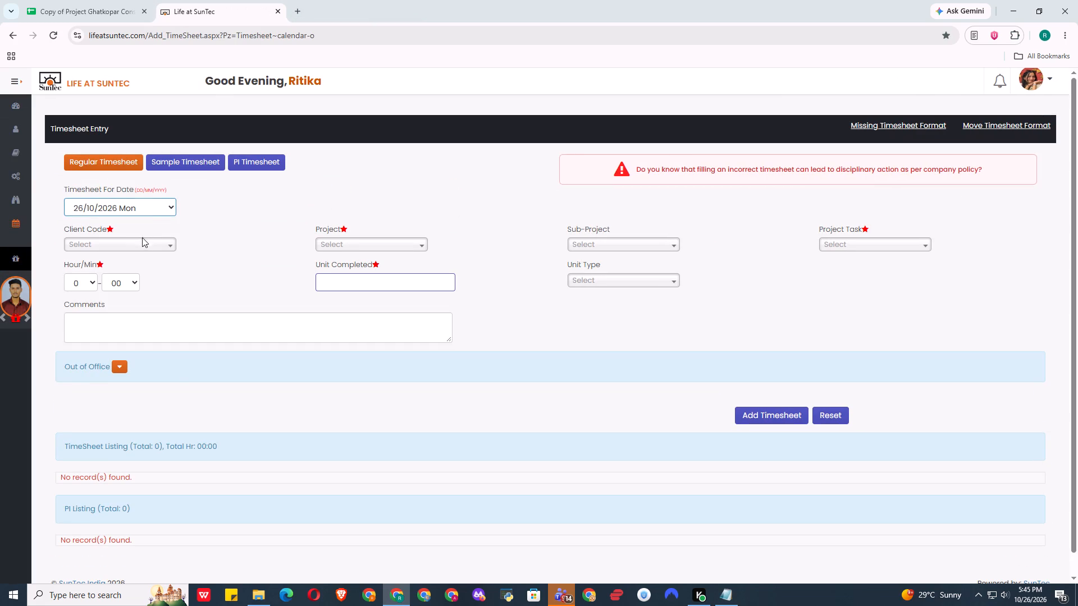
pyautogui.click(143, 240)
pyautogui.write('E2')
pyautogui.press('2')
pyautogui.click(90, 302)
pyautogui.click(366, 244)
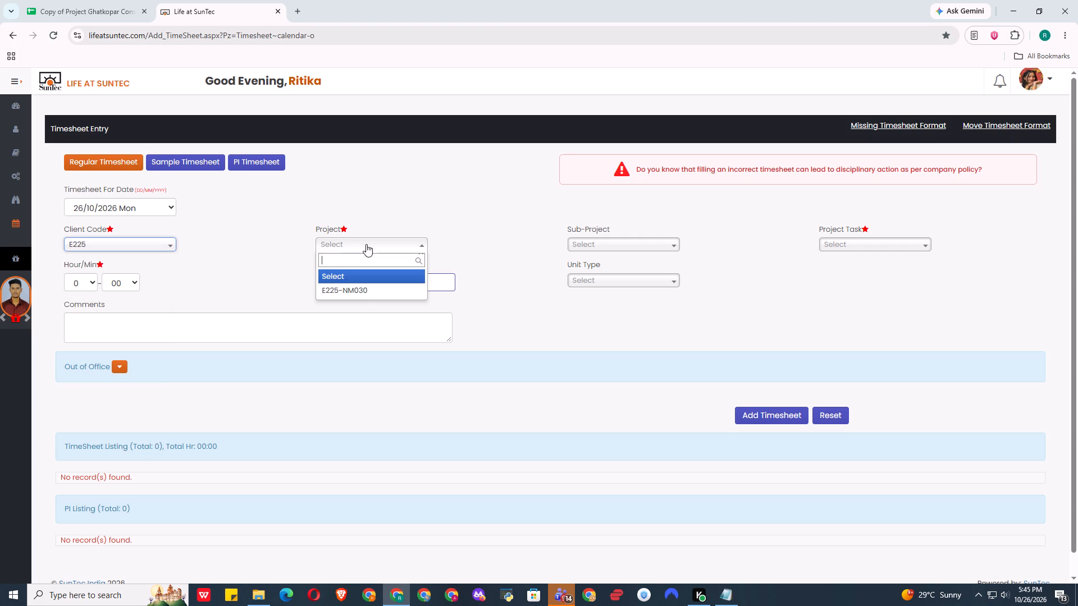
pyautogui.click(371, 286)
# Set the timesheet entry's project task to Google Ads Click and its time to 8 hours.
pyautogui.click(851, 251)
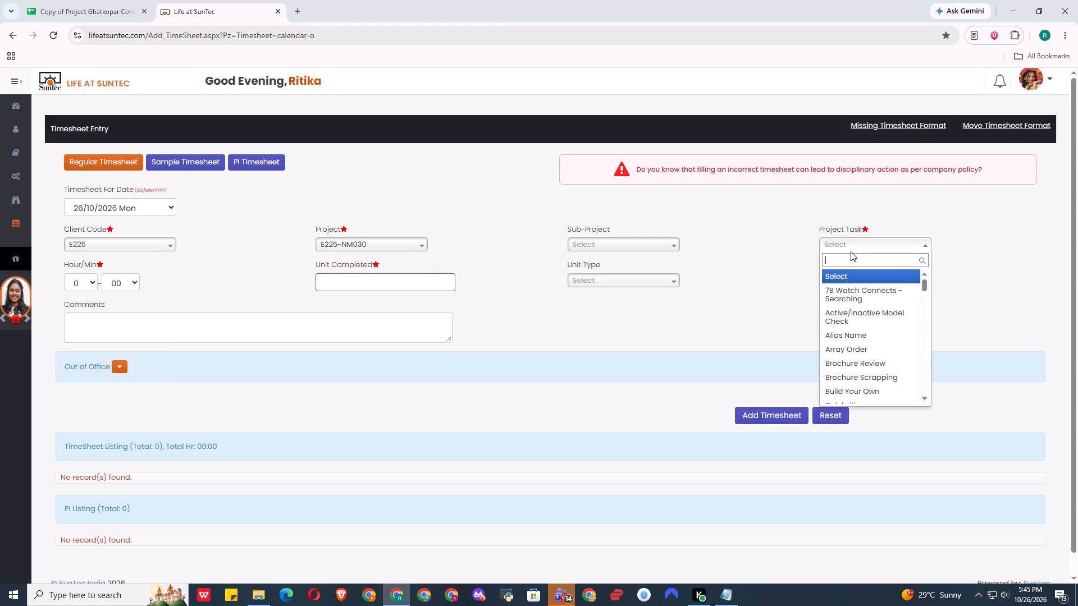
pyautogui.write('GO')
pyautogui.press('o')
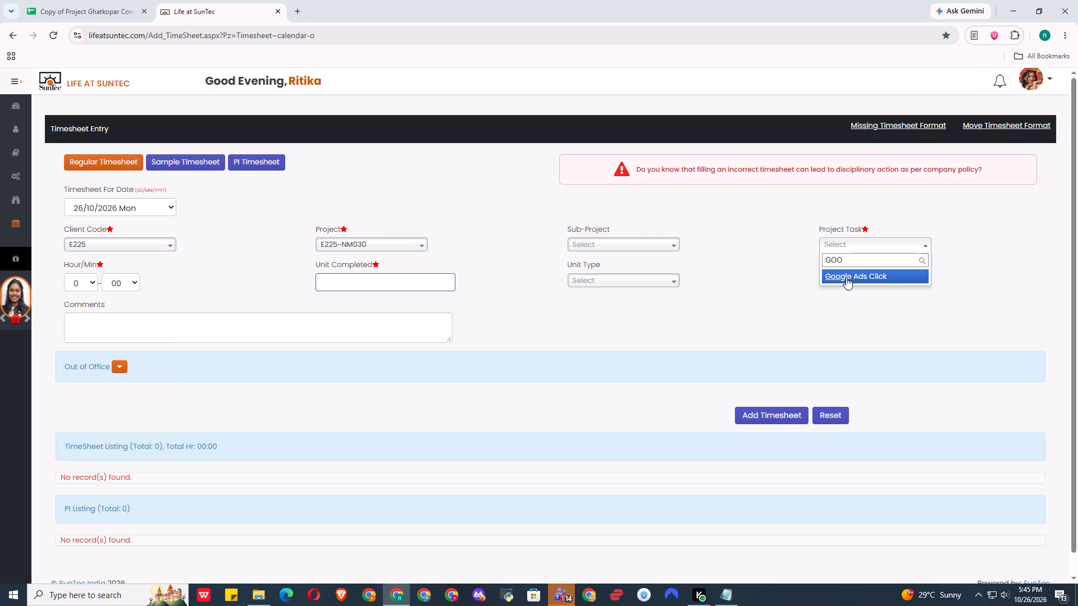
pyautogui.click(846, 277)
pyautogui.click(88, 288)
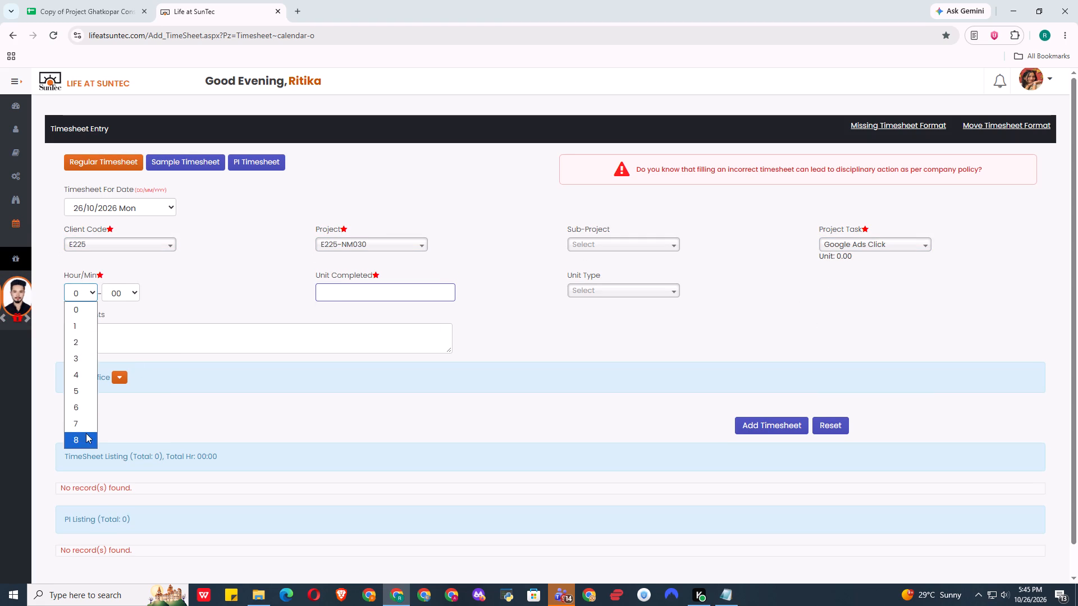
pyautogui.click(86, 433)
pyautogui.click(16, 78)
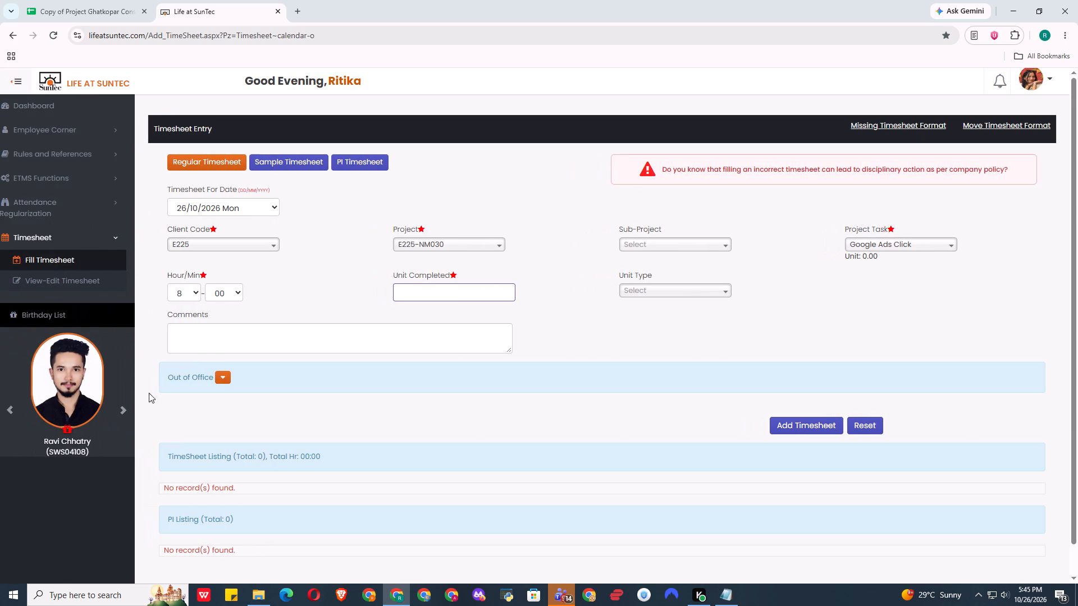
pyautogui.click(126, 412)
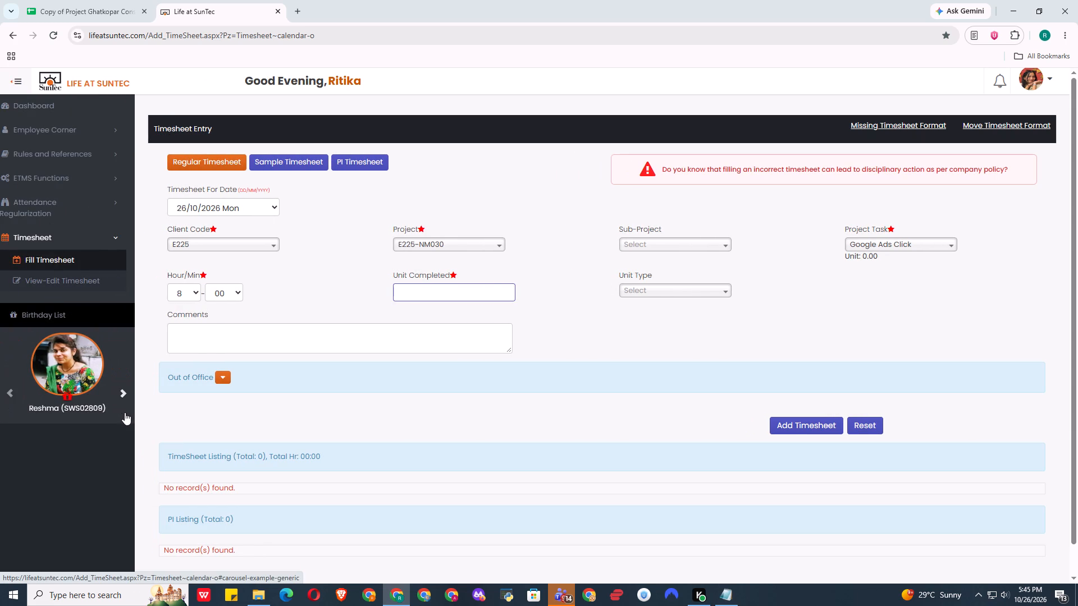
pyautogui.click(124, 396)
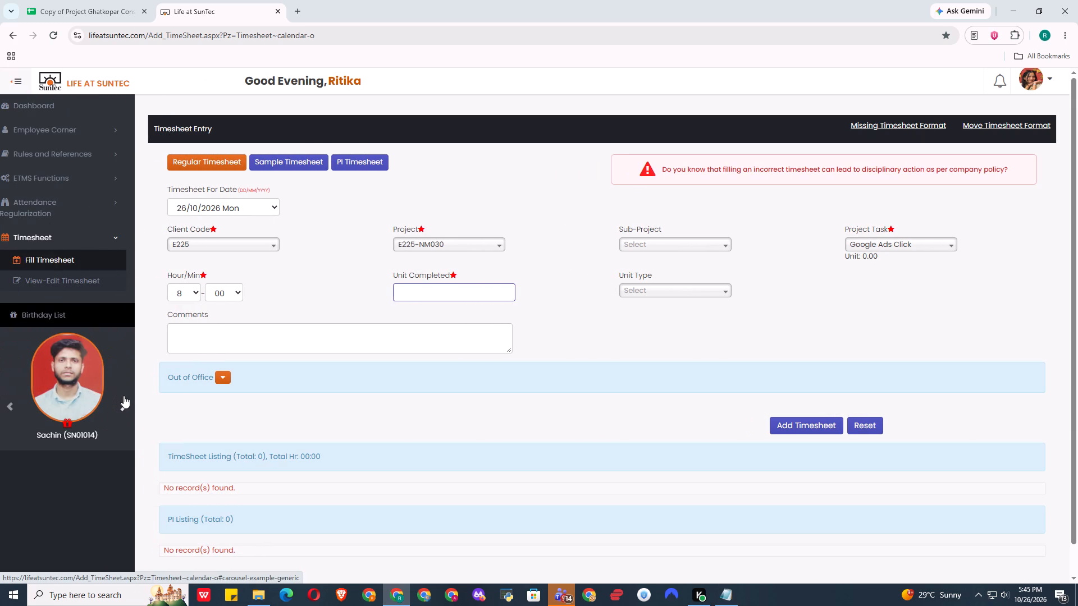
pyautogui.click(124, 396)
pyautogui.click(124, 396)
# Enter the timesheet comment as two lines, "aDS CLICKS-" and "g2-12".
pyautogui.click(217, 330)
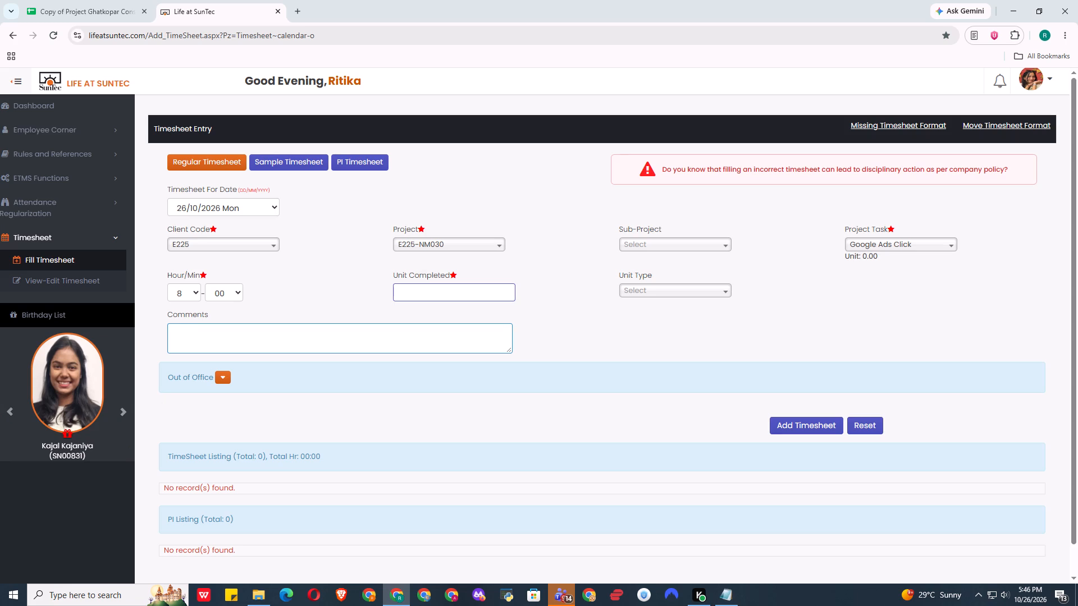
pyautogui.write('aDS CLICKS-')
pyautogui.hotkey('shift', 'Return')
pyautogui.write('g2-12')
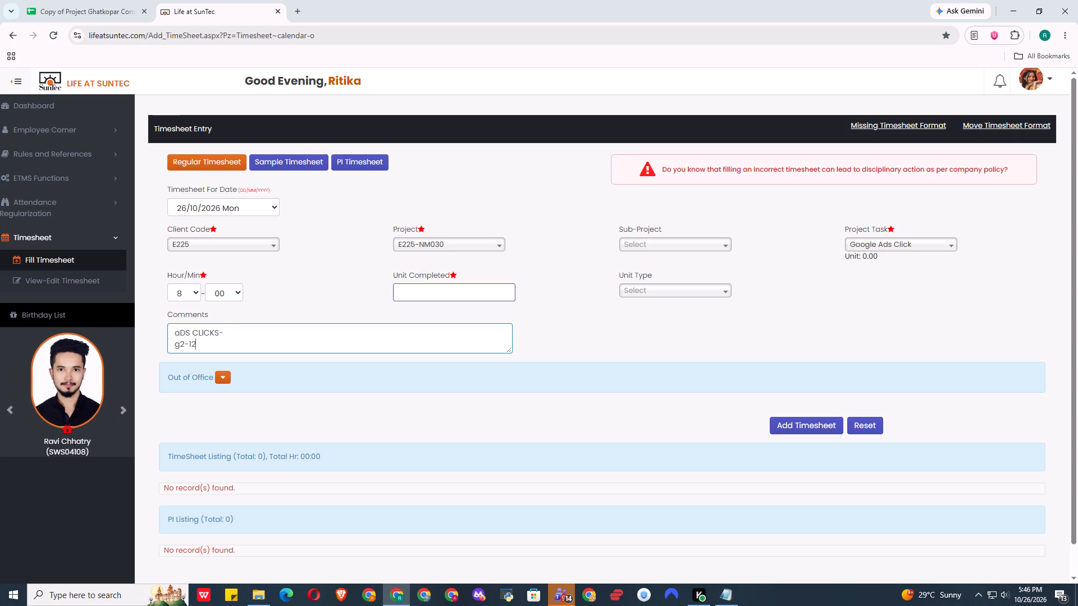
pyautogui.click(180, 330)
pyautogui.press('BackSpace')
pyautogui.hotkey('shift', 'a')
pyautogui.click(257, 339)
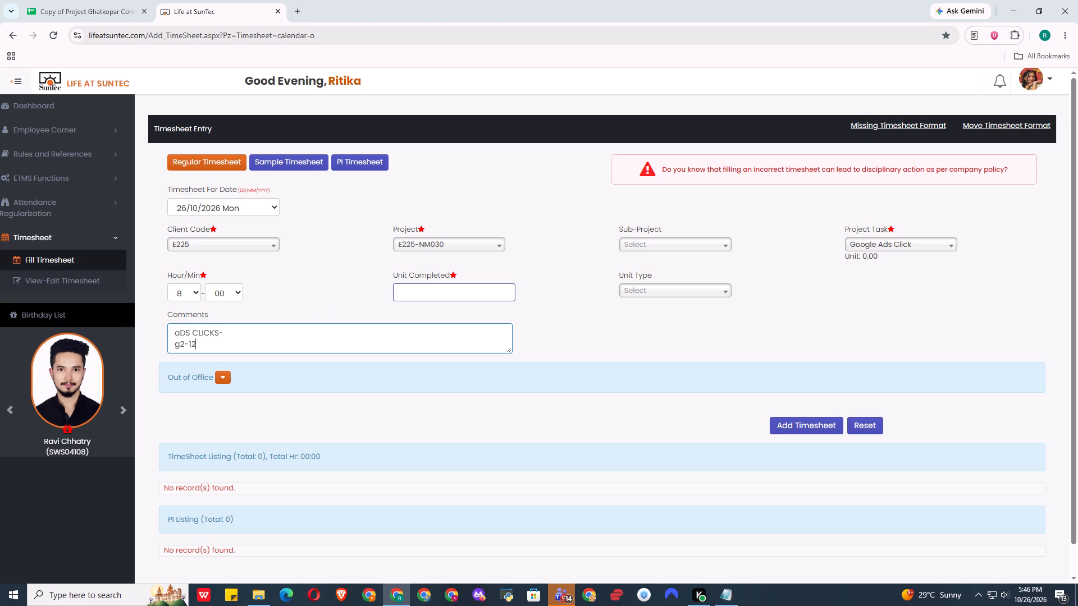
pyautogui.click(241, 338)
# Check the Count total on the SOP - Click Ads- US Tracker sheet, temporarily adding 12 in the sofy.ai row and clearing it again.
pyautogui.moveTo(3, 0); pyautogui.dragTo(13, 0)
pyautogui.click(27, 0)
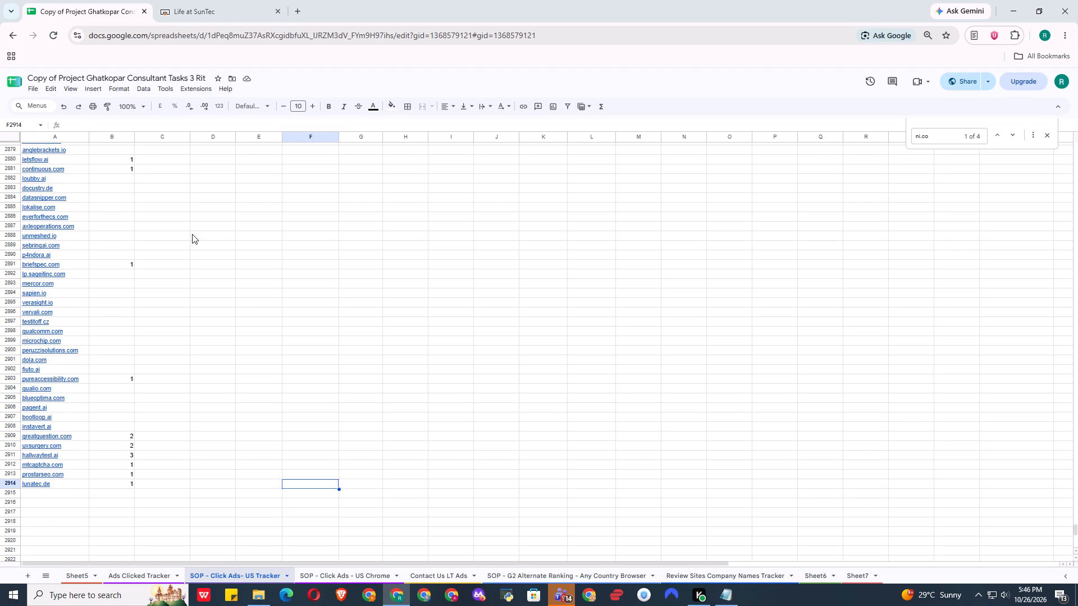
pyautogui.scroll(3, 202, 277)
pyautogui.click(181, 245)
pyautogui.hotkey('ctrl', 'Up')
pyautogui.hotkey('ctrl', 'Up')
pyautogui.hotkey('ctrl', 'Up')
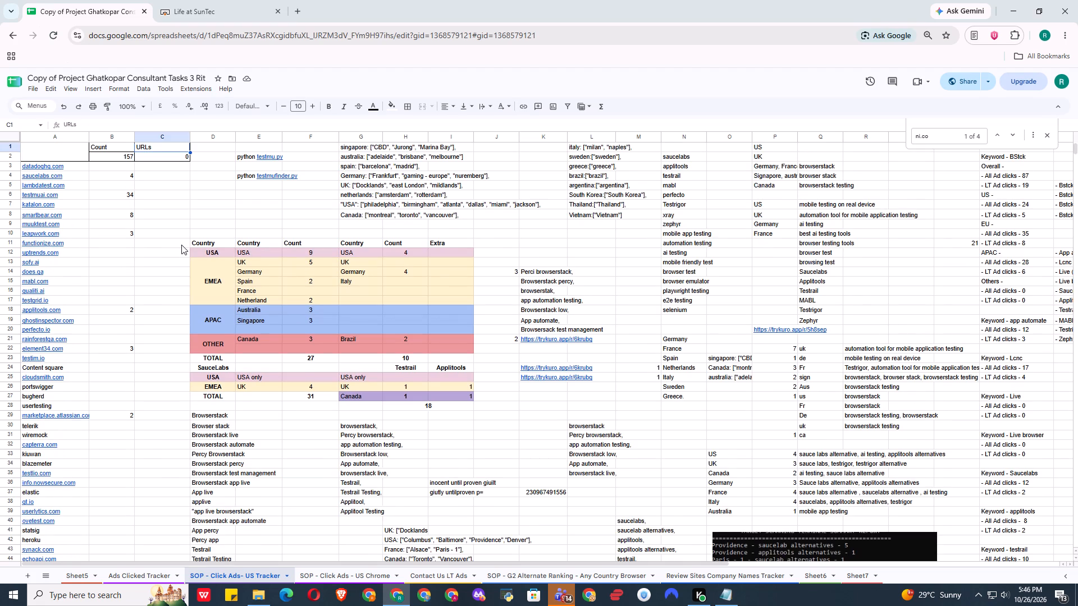
pyautogui.click(118, 264)
pyautogui.press('1')
pyautogui.press('2')
pyautogui.click(156, 264)
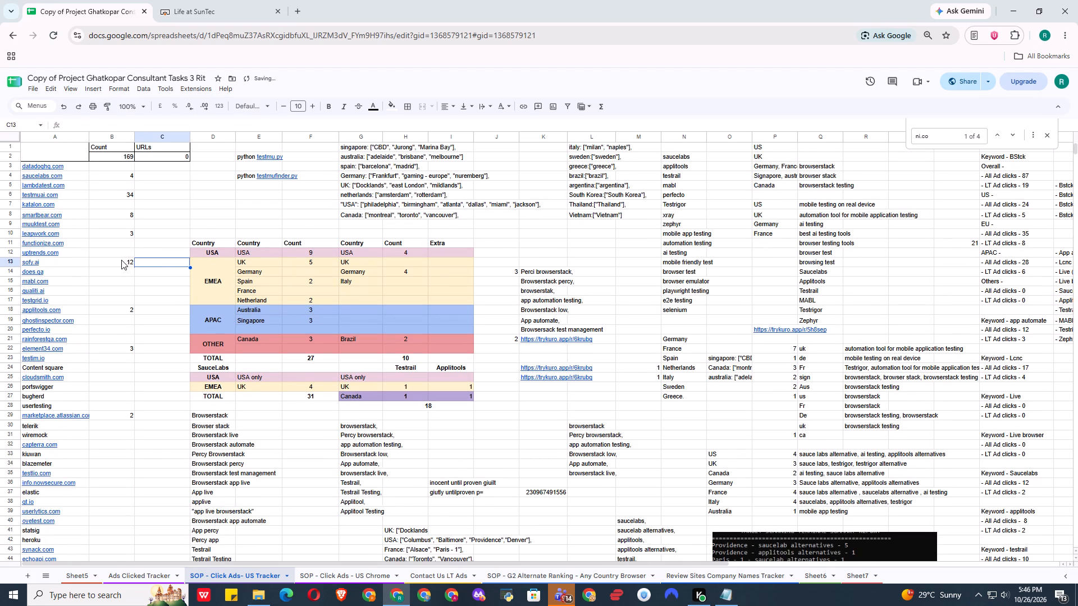
pyautogui.click(122, 260)
pyautogui.press('BackSpace')
pyautogui.click(150, 279)
# Set the units completed to 169 in the SunTec timesheet entry.
pyautogui.click(204, 2)
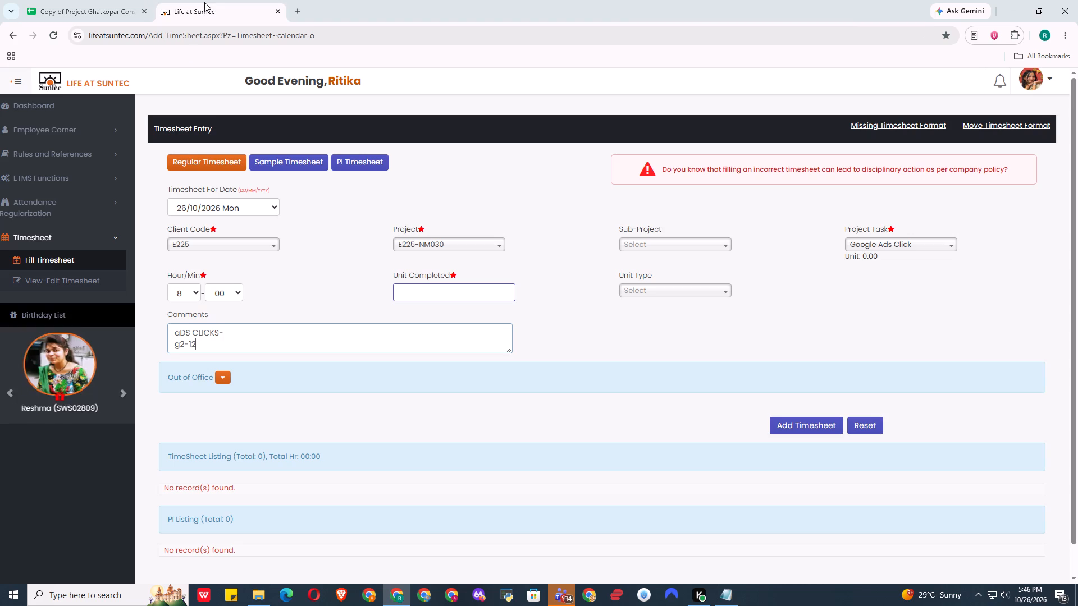
pyautogui.click(230, 330)
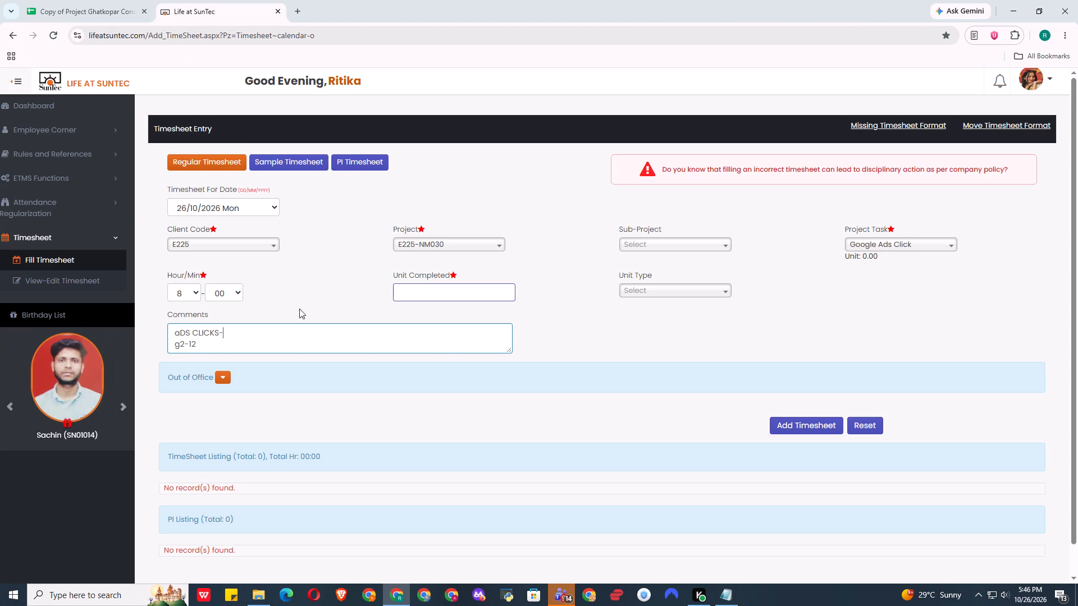
pyautogui.click(422, 287)
pyautogui.press('1')
pyautogui.write('69')
# Add the figure 157 after "aDS CLICKS-" in the timesheet comment.
pyautogui.click(42, 3)
pyautogui.click(205, 11)
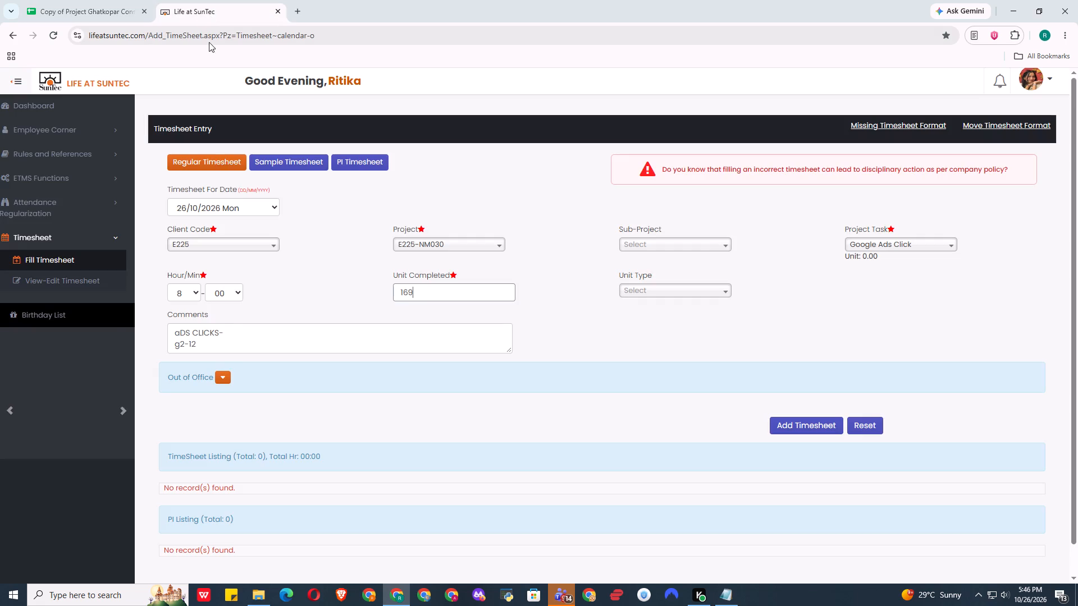
pyautogui.click(234, 334)
pyautogui.press('space')
pyautogui.write('157')
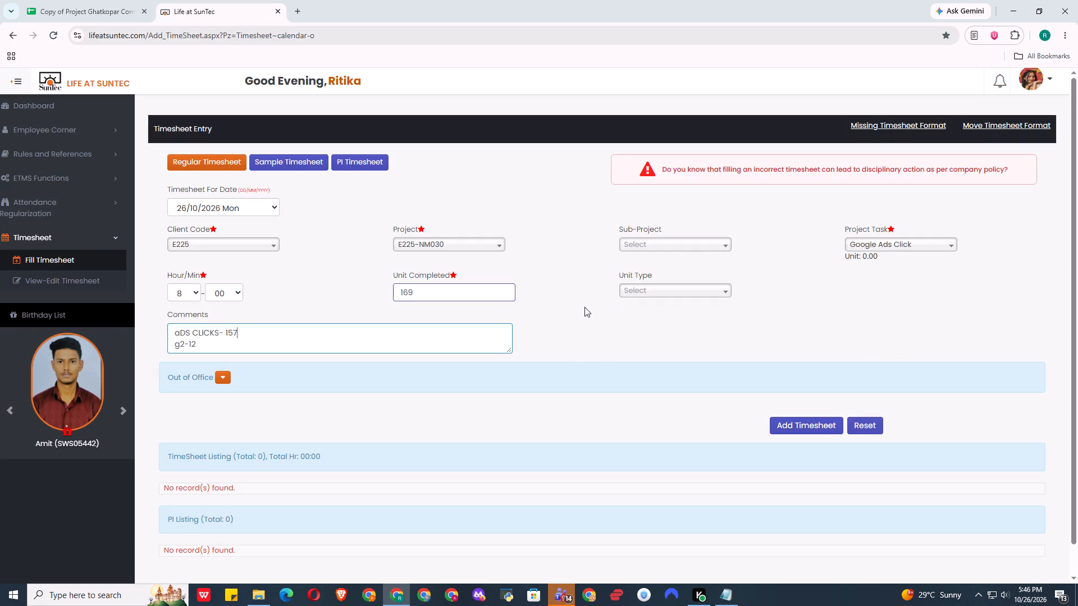
# Add the completed entry to the 26/10/2026 timesheet and submit its final save.
pyautogui.click(815, 425)
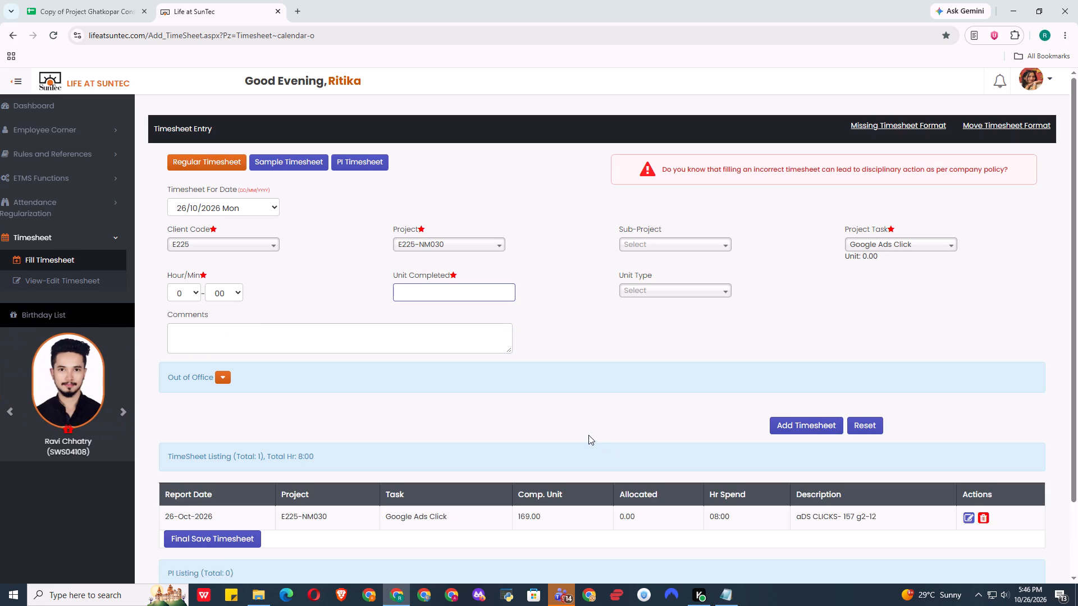
pyautogui.scroll(-2, 588, 435)
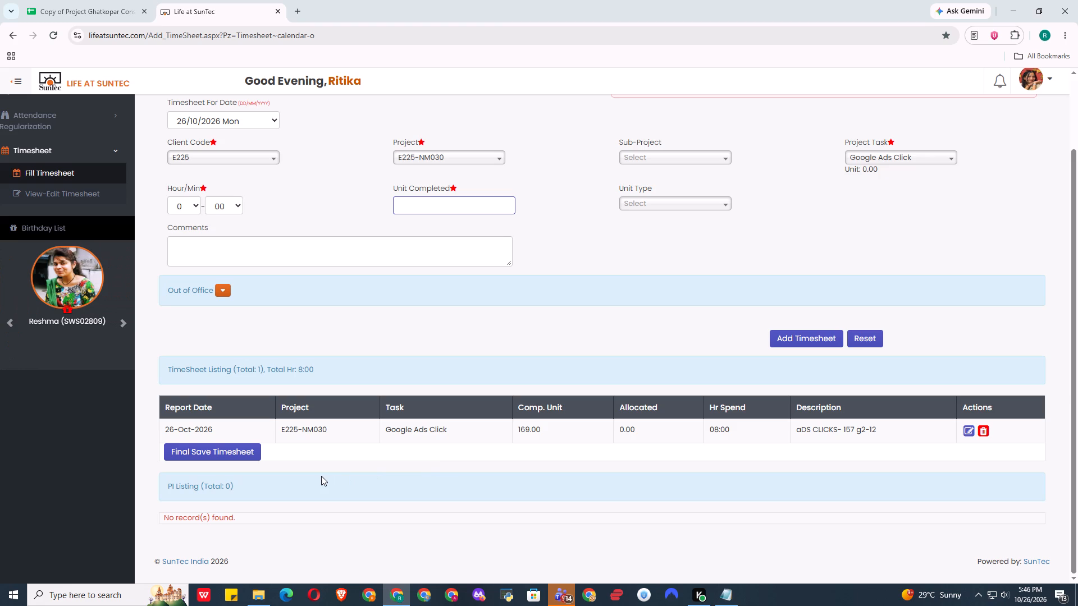
pyautogui.click(225, 454)
# Open the portal dashboard to review the list of recent timesheet entries.
pyautogui.scroll(6, 347, 440)
pyautogui.click(57, 106)
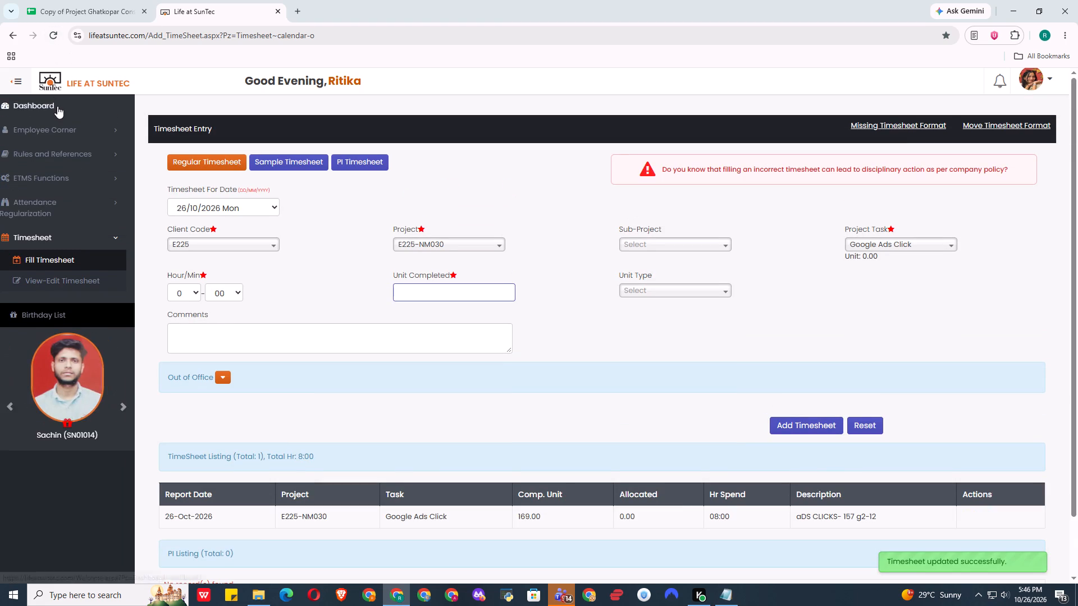
pyautogui.scroll(3, 413, 290)
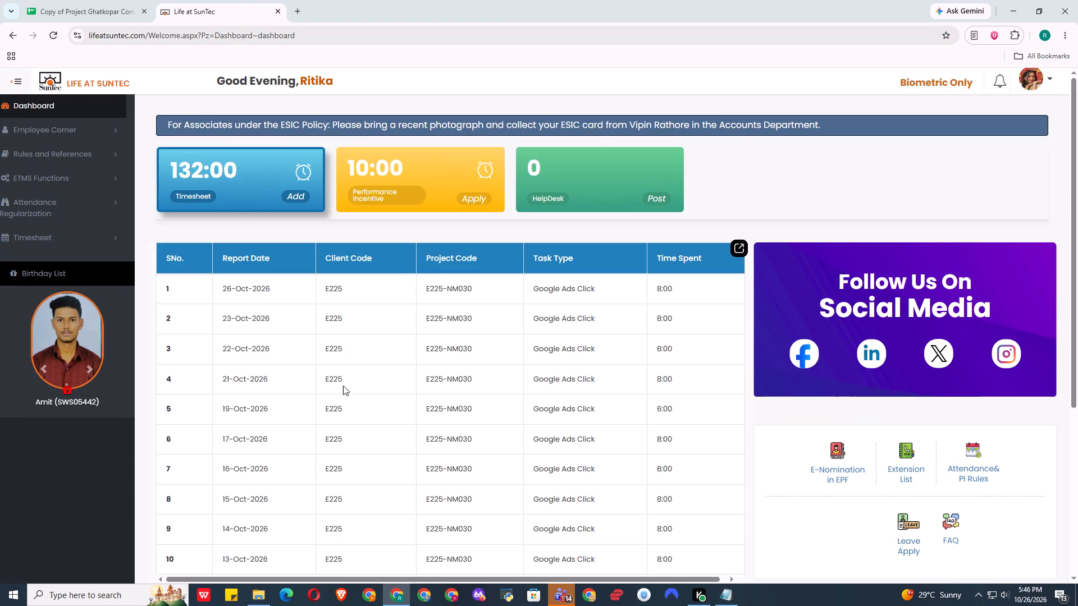